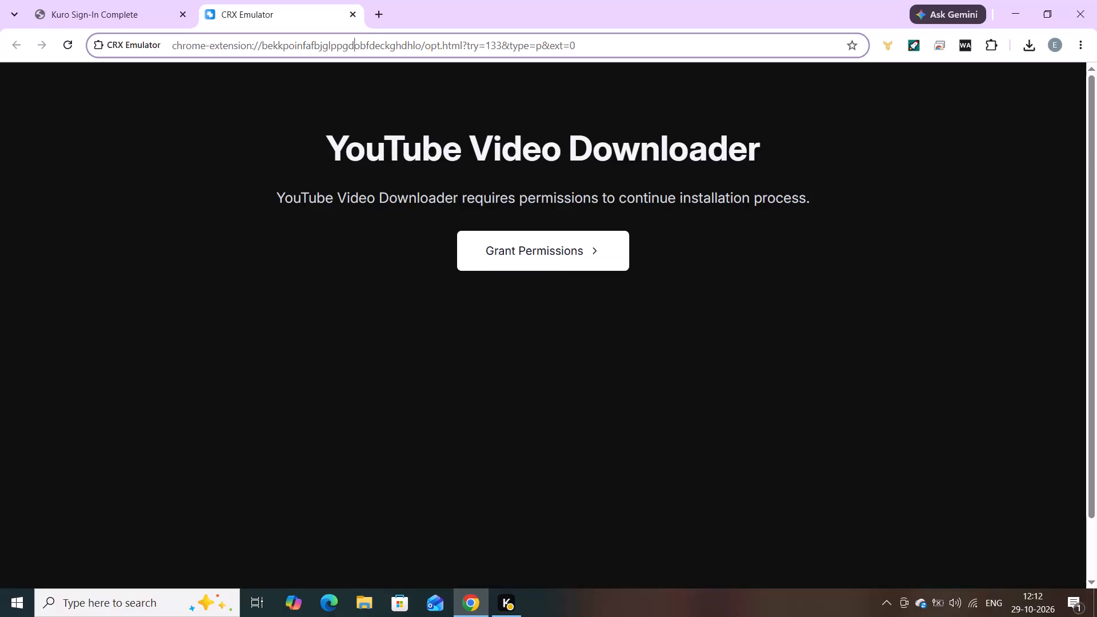
# Go to the canva.com home page in the current browser tab.
pyautogui.write('c')
pyautogui.press('space')
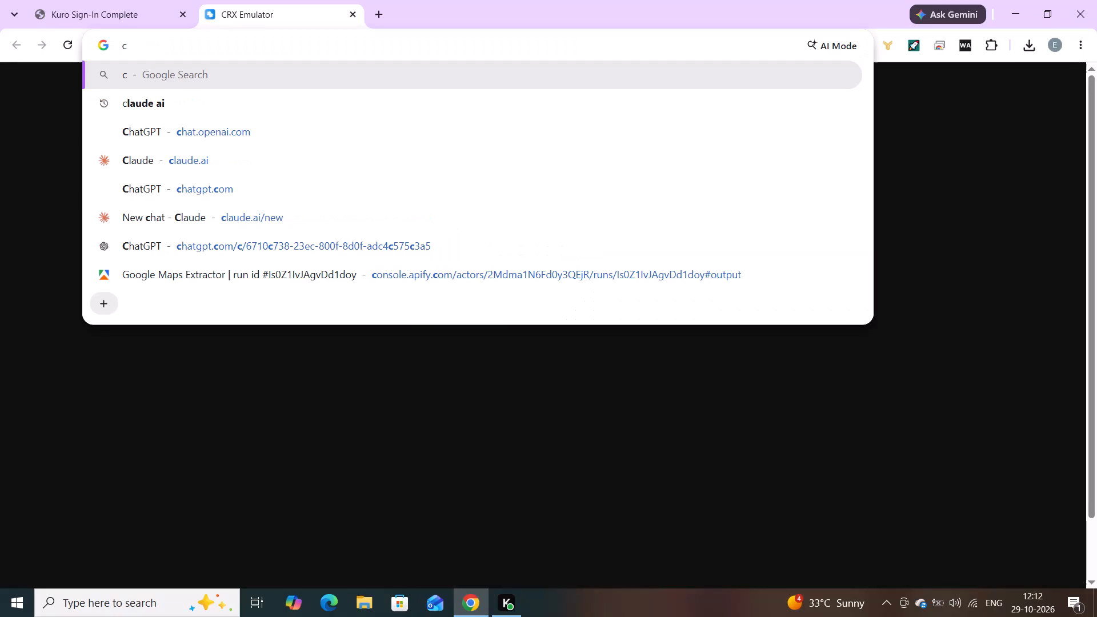
pyautogui.press('a')
pyautogui.press('BackSpace')
pyautogui.press('BackSpace')
pyautogui.press('a')
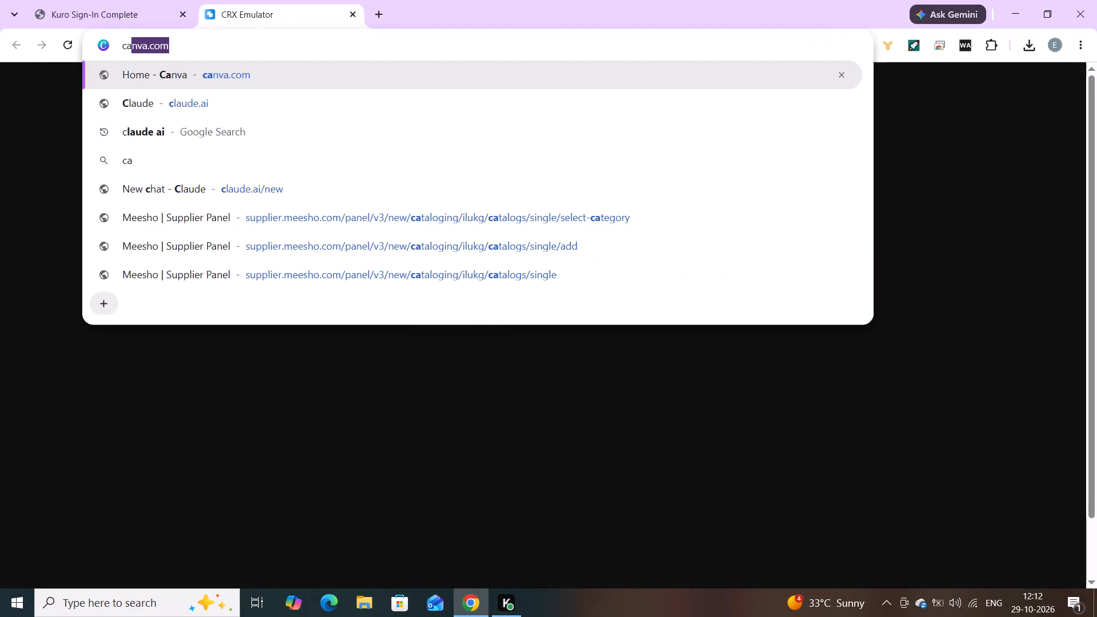
pyautogui.press('Return')
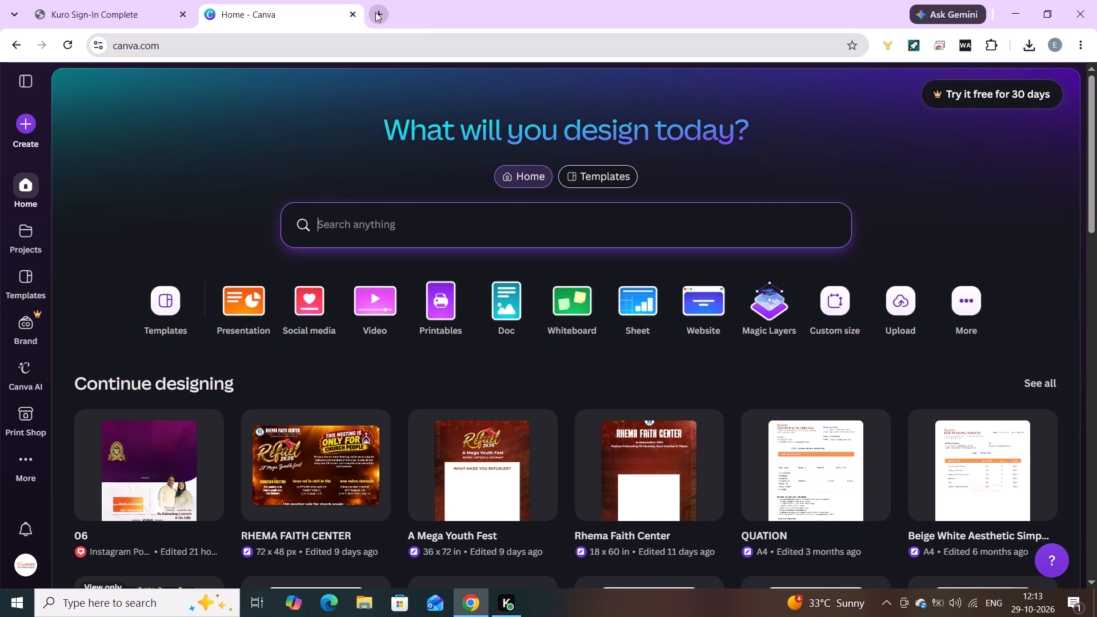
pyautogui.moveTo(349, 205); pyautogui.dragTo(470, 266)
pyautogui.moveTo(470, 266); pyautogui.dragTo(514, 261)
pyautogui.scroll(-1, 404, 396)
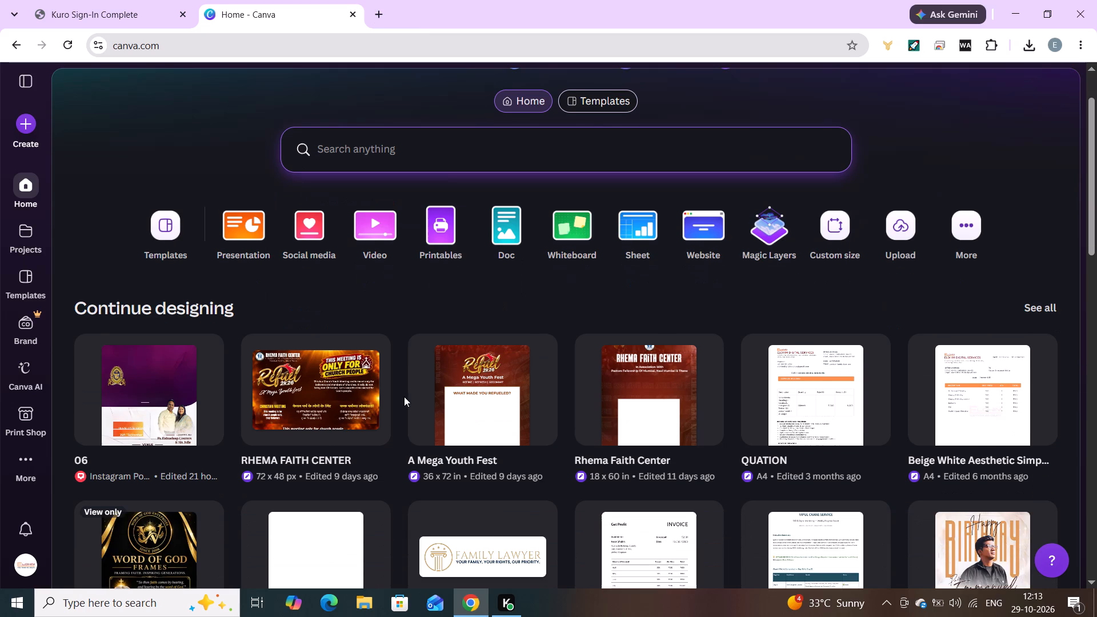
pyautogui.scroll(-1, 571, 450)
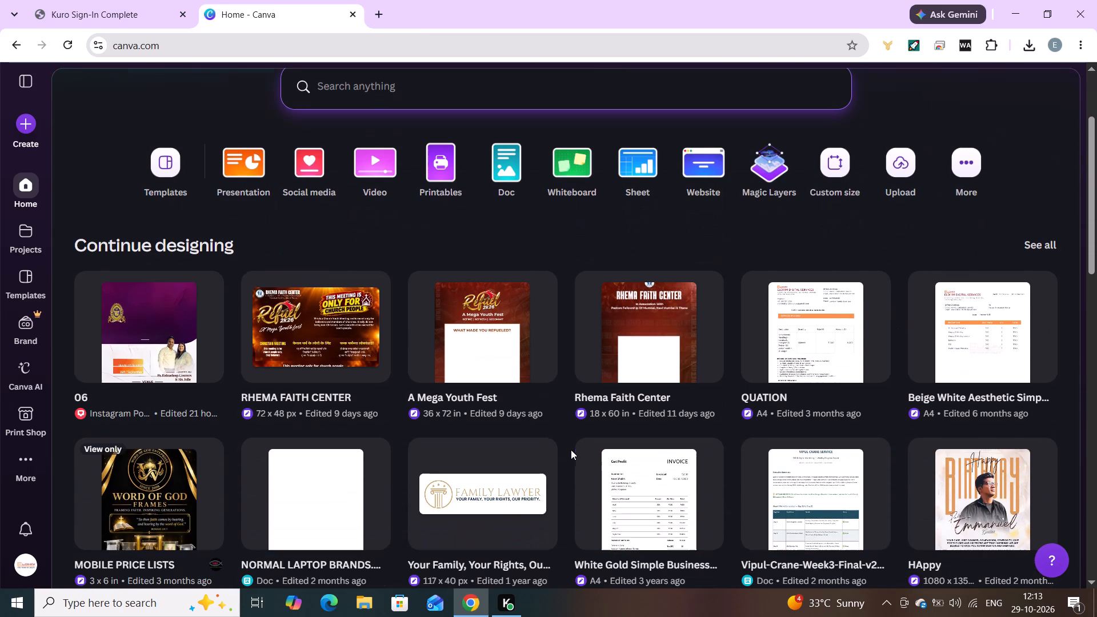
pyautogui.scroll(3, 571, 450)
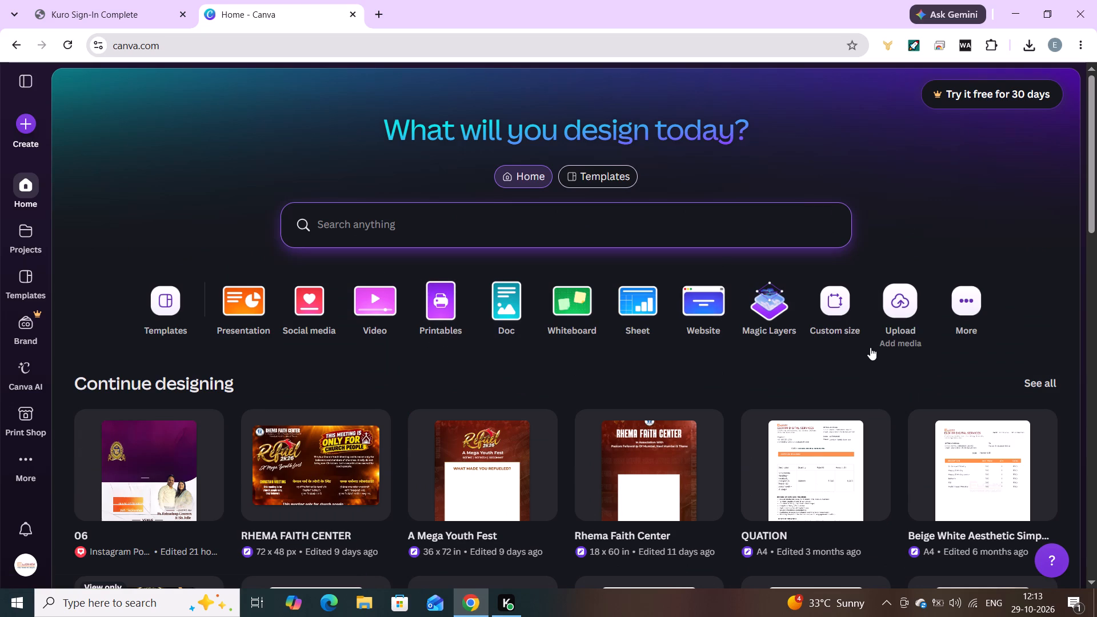
# Start a new custom-size design and set its units to inches.
pyautogui.click(823, 302)
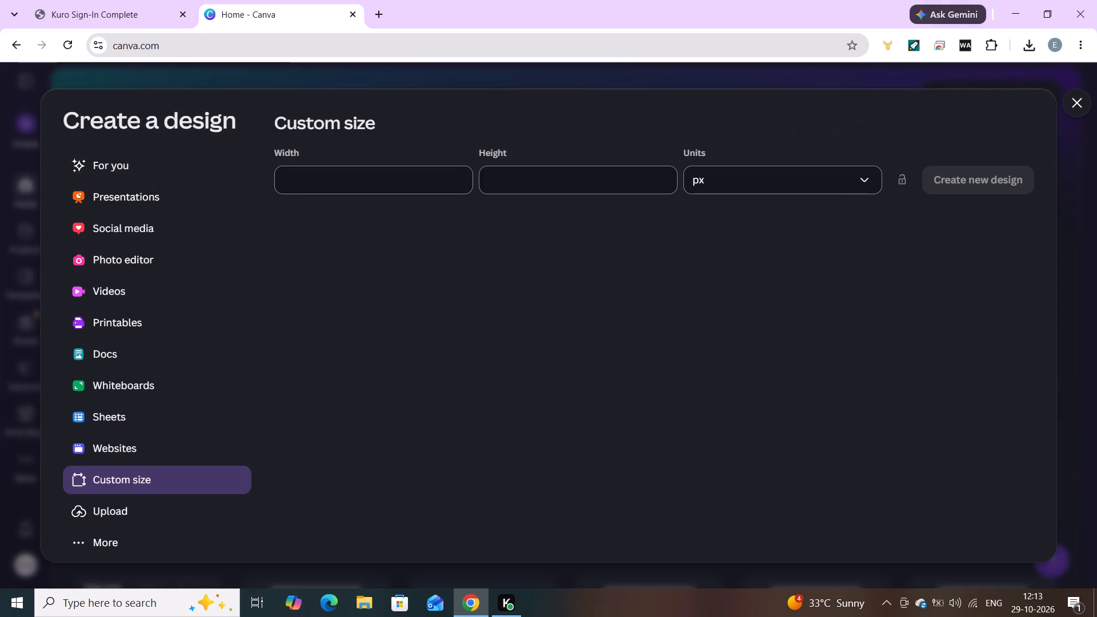
pyautogui.click(757, 181)
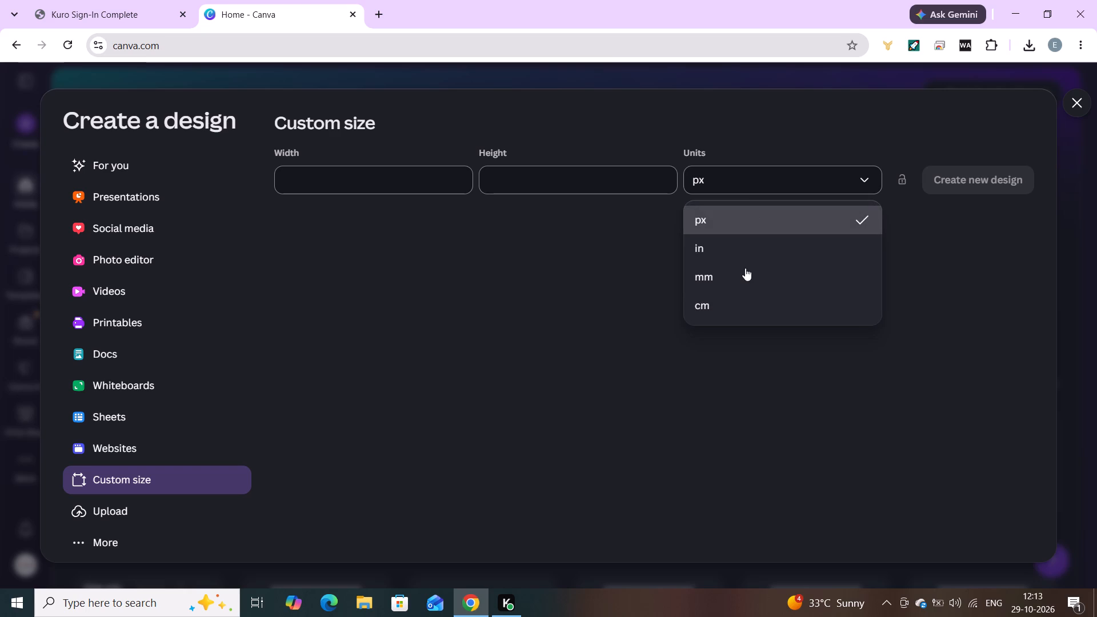
pyautogui.click(742, 254)
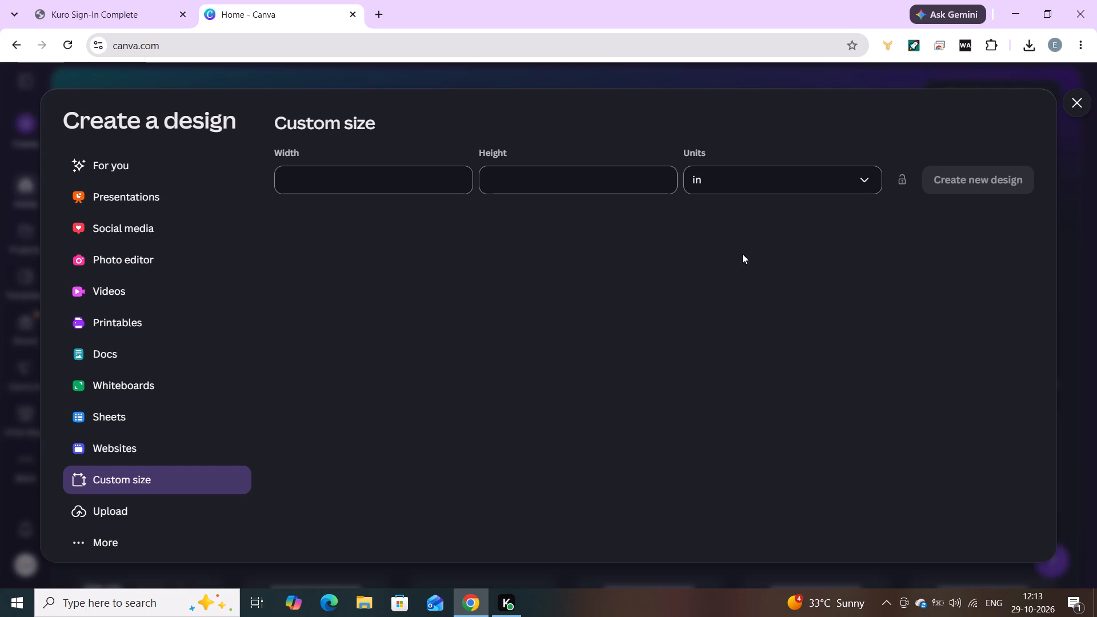
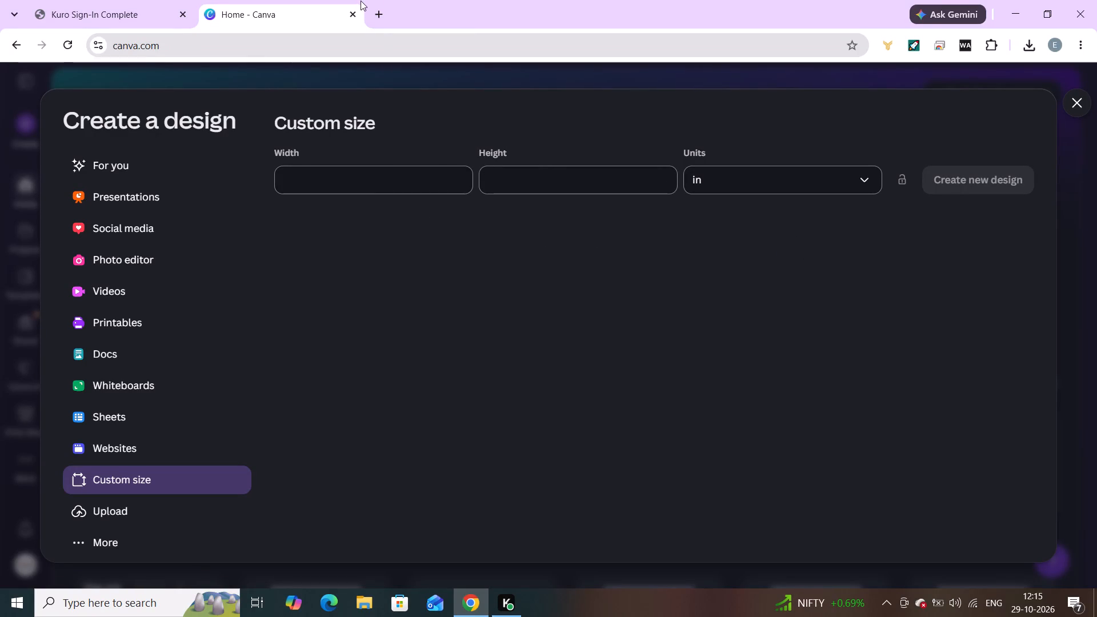
# Open the hostitsmart.com home page in a new browser tab, keeping the Canva tab open.
pyautogui.click(385, 13)
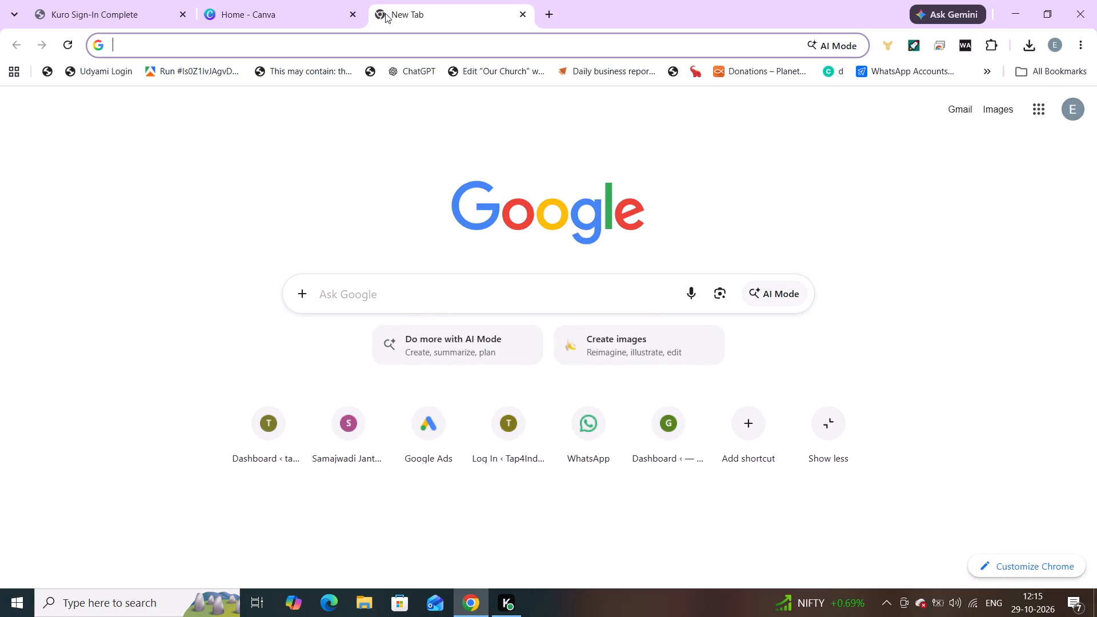
pyautogui.write('ho')
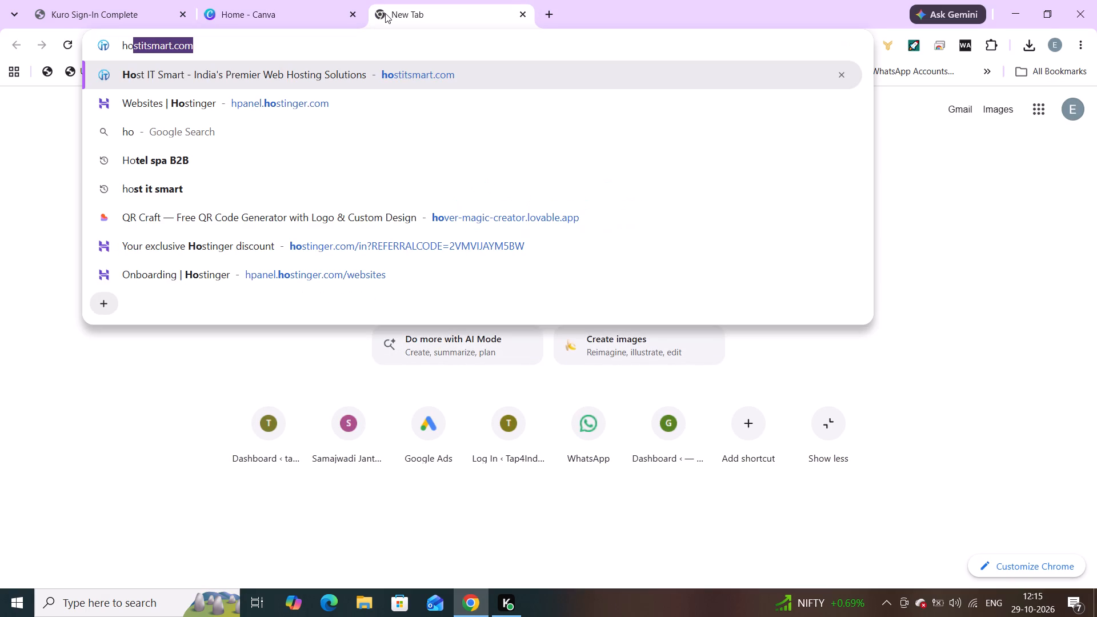
pyautogui.press('Return')
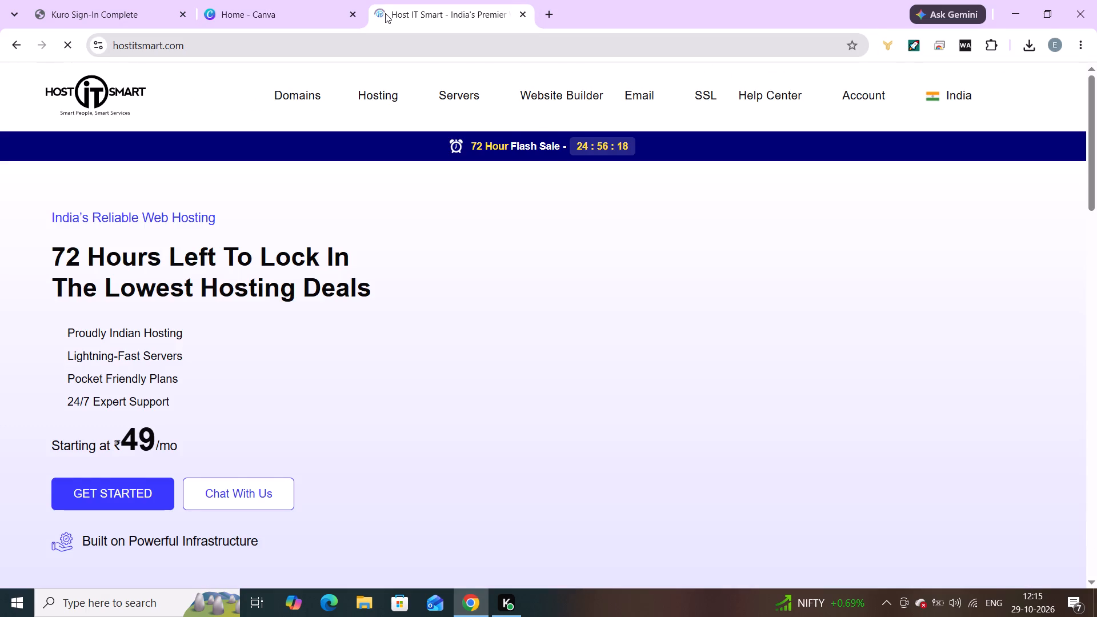
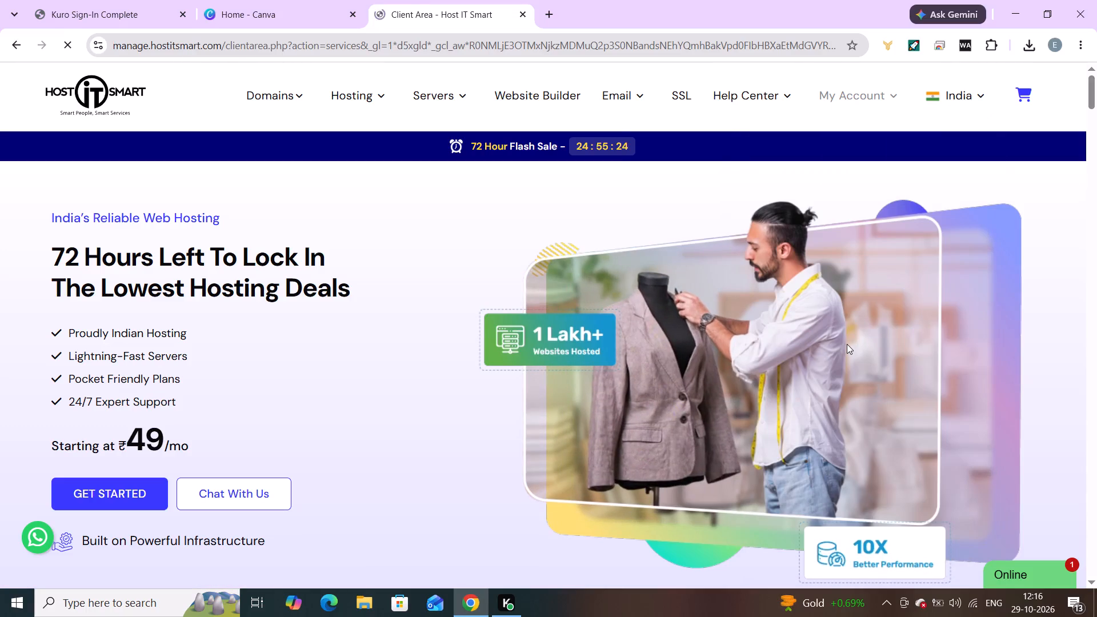
# Open the product details of the WordPress Hosting - ESSENTIAL service from the client area's services list.
pyautogui.click(624, 359)
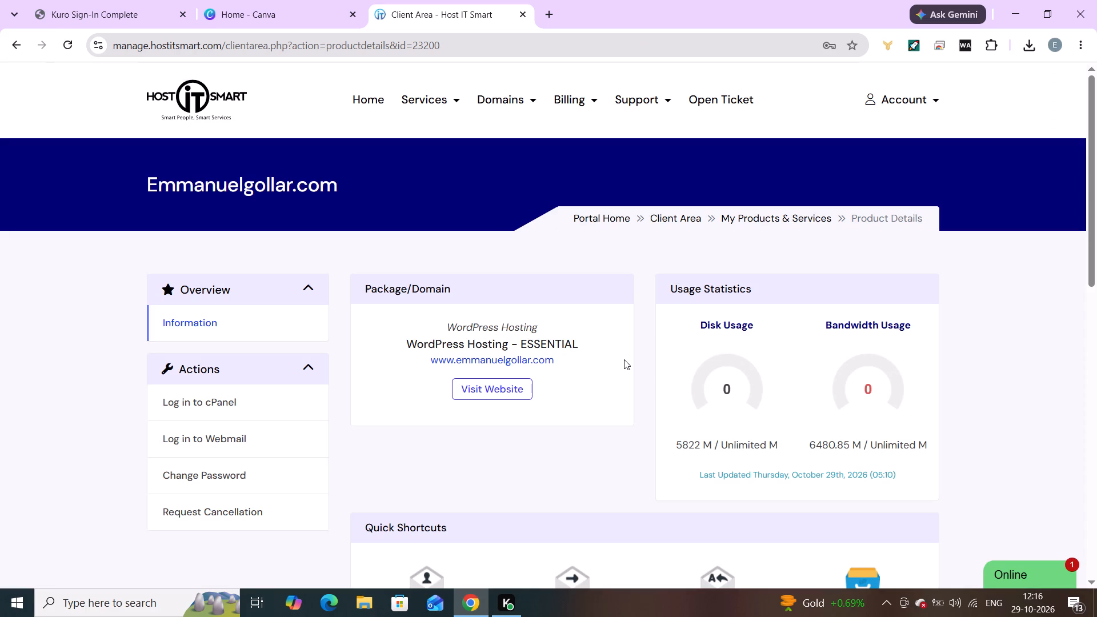
# Log in to cPanel from the WordPress hosting service's product details page.
pyautogui.scroll(-2, 656, 431)
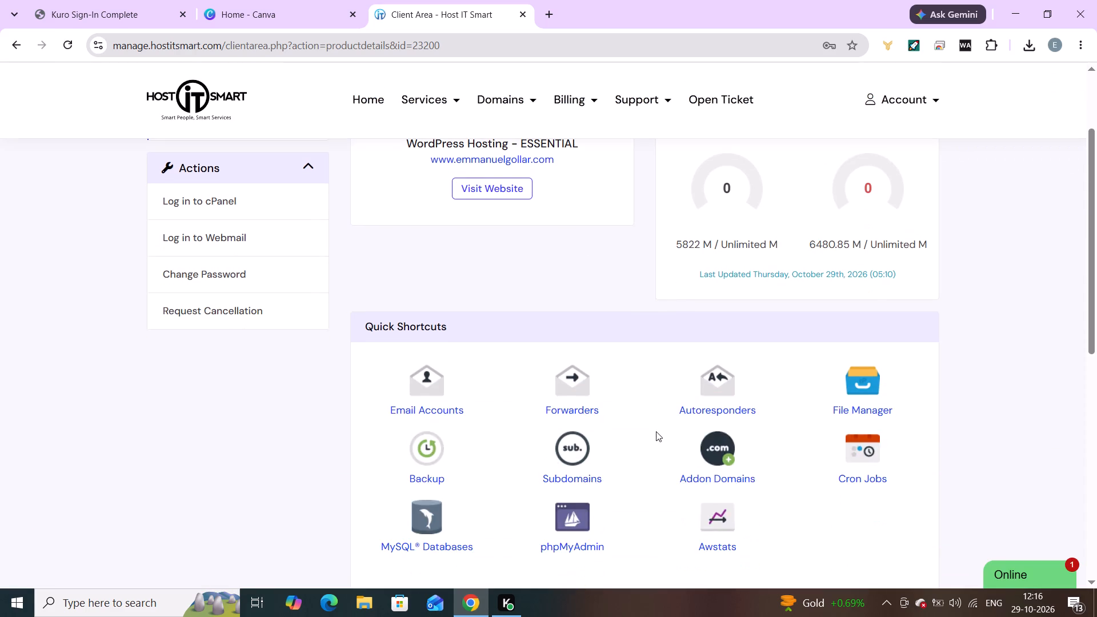
pyautogui.scroll(-3, 656, 431)
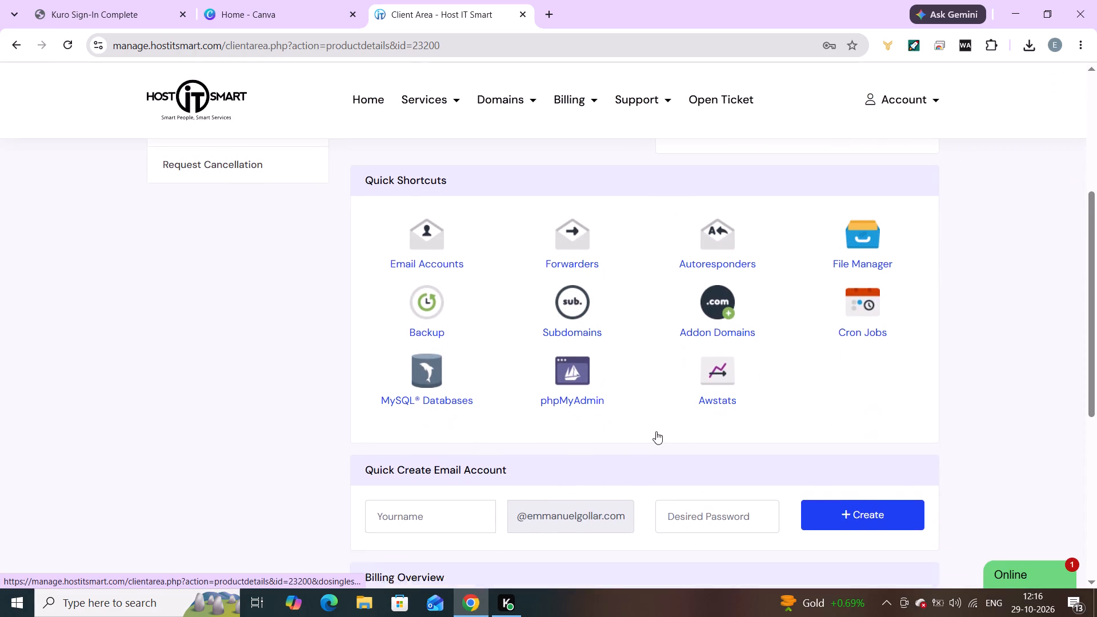
pyautogui.scroll(-1, 656, 431)
pyautogui.scroll(3, 656, 431)
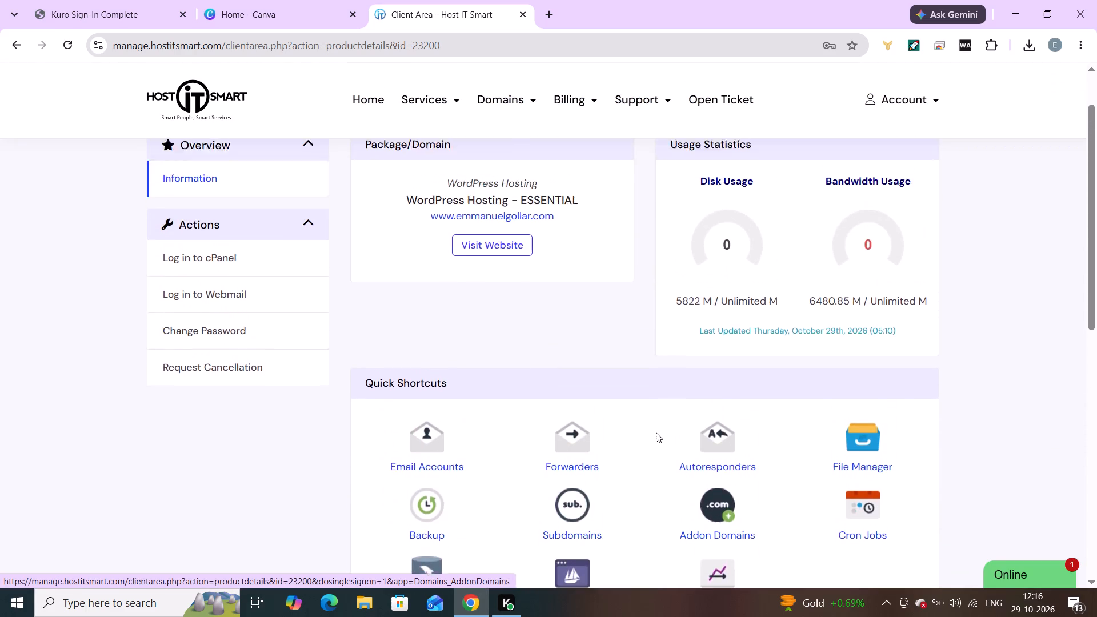
pyautogui.click(206, 331)
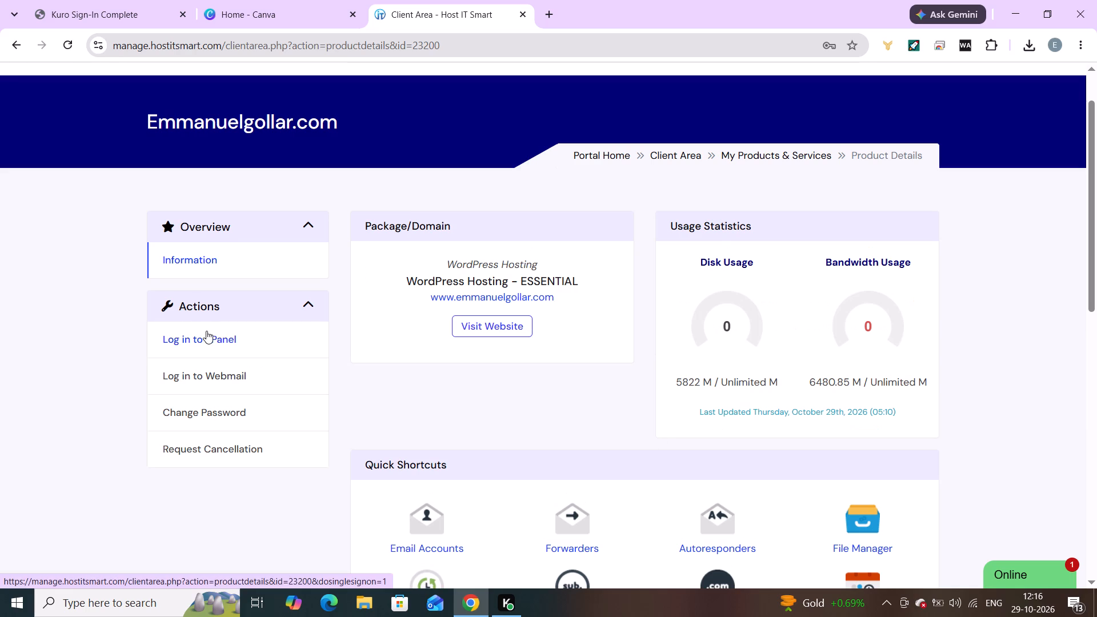
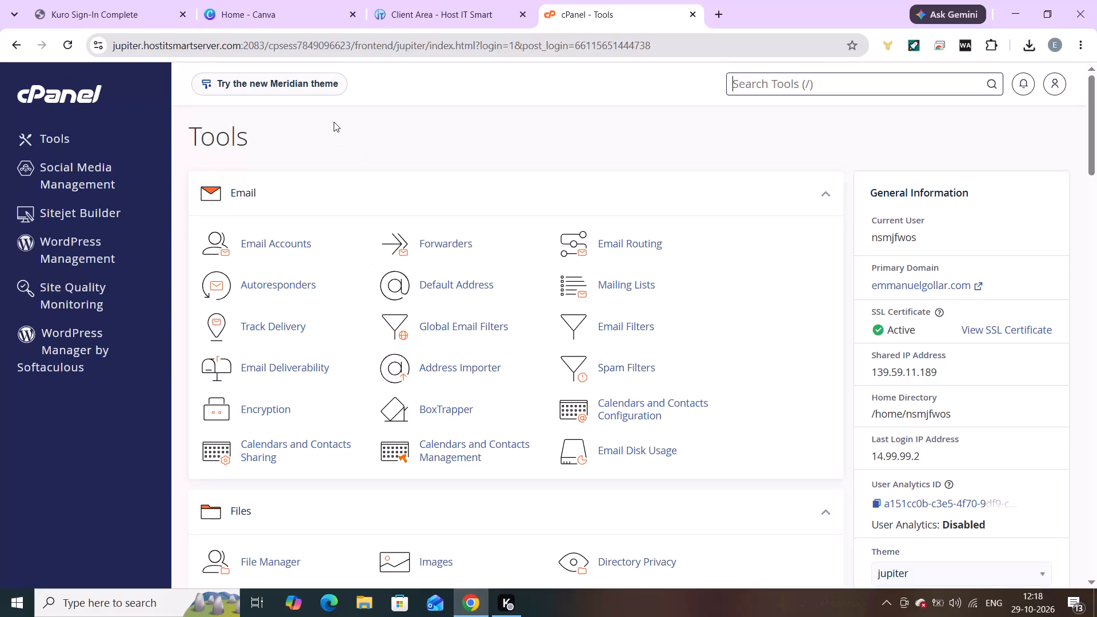
# Switch back to the custom-size design form in Canva.
pyautogui.click(332, 0)
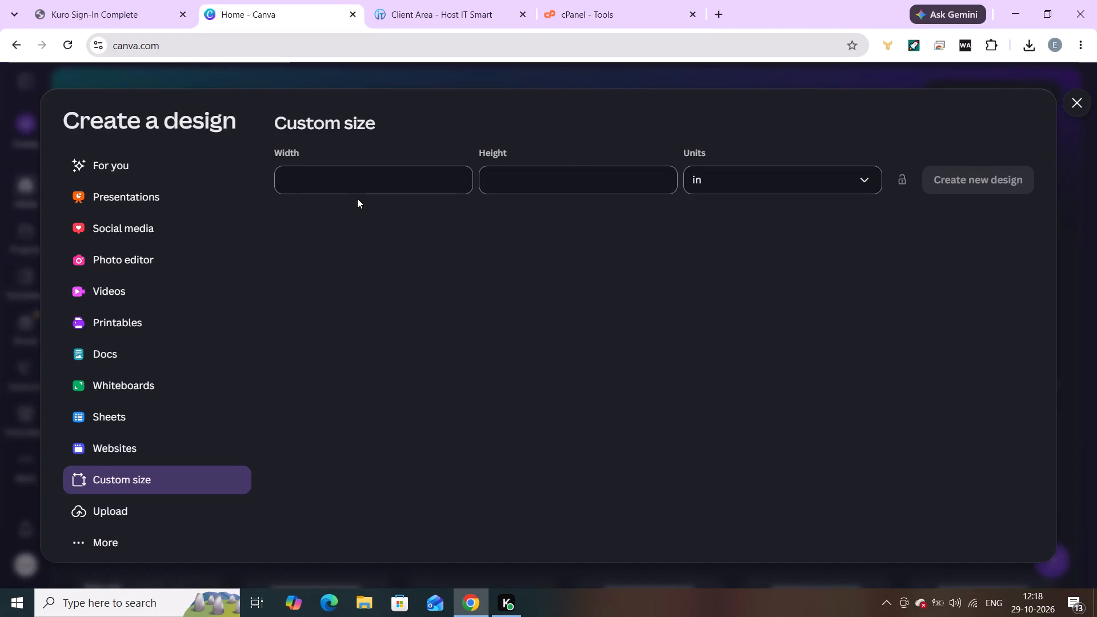
pyautogui.click(357, 198)
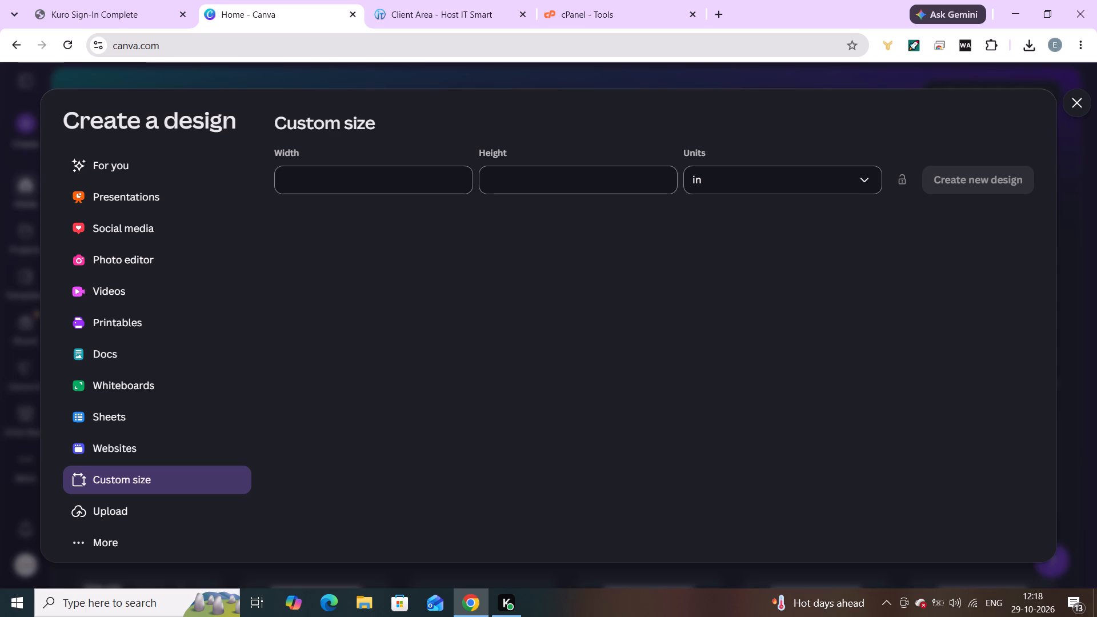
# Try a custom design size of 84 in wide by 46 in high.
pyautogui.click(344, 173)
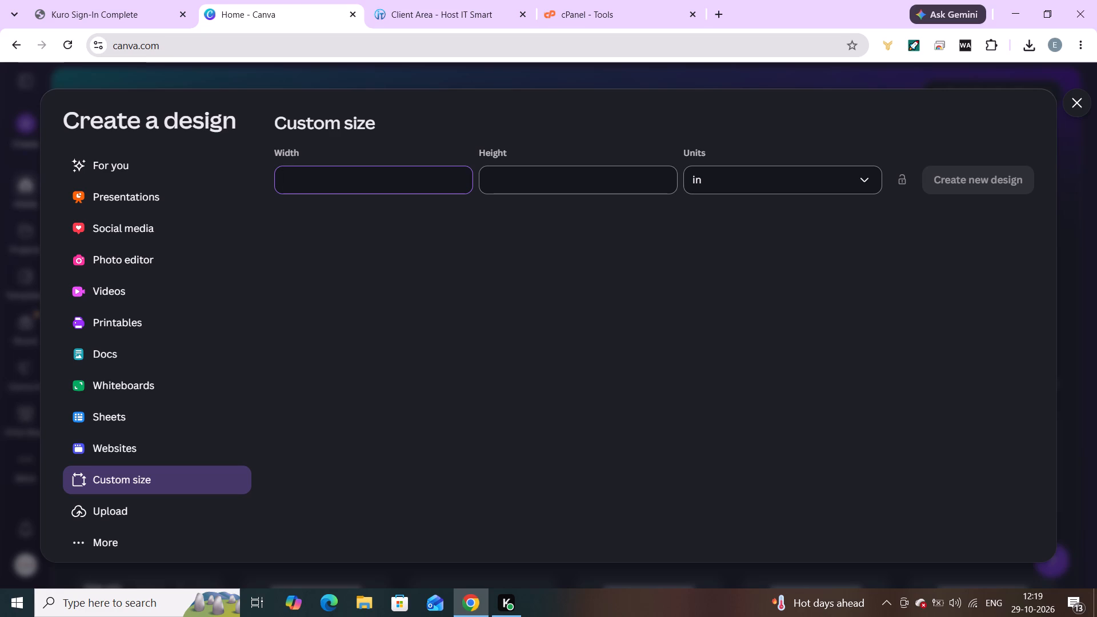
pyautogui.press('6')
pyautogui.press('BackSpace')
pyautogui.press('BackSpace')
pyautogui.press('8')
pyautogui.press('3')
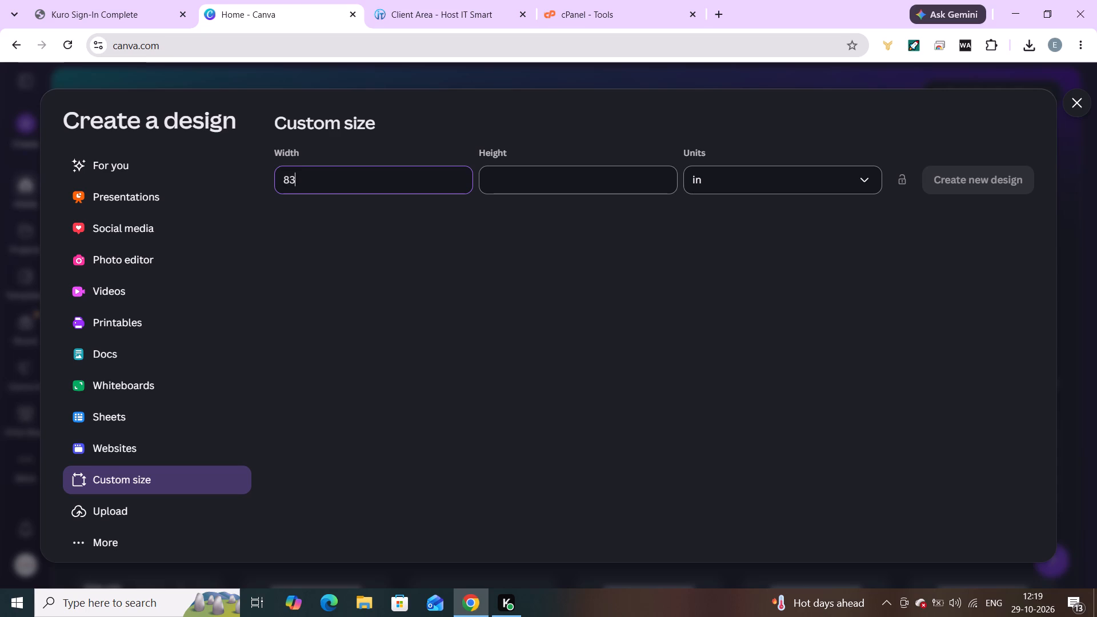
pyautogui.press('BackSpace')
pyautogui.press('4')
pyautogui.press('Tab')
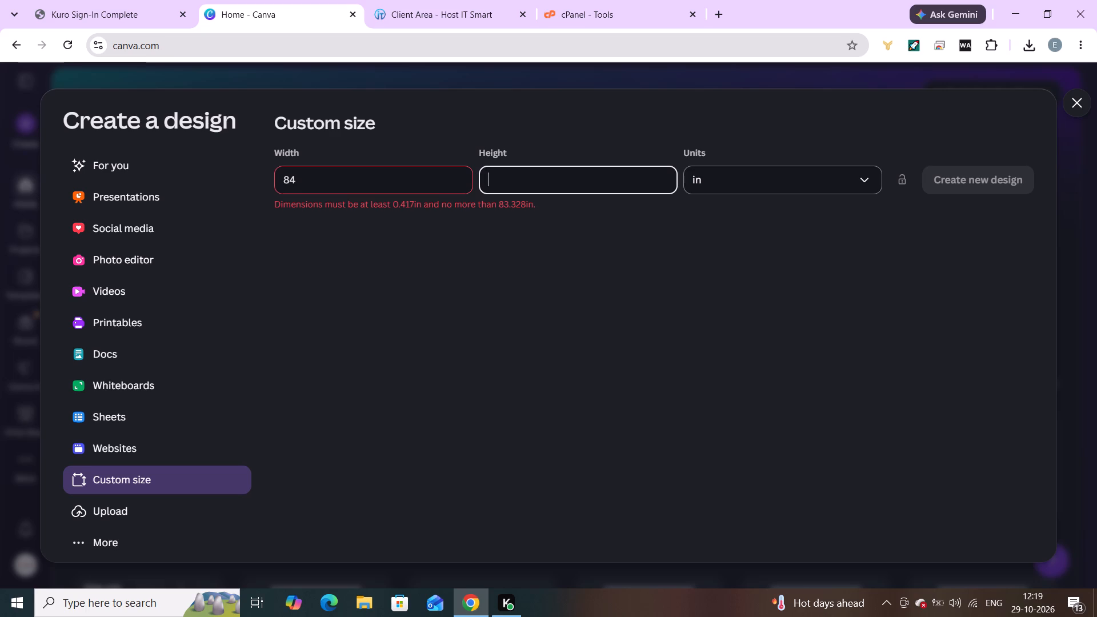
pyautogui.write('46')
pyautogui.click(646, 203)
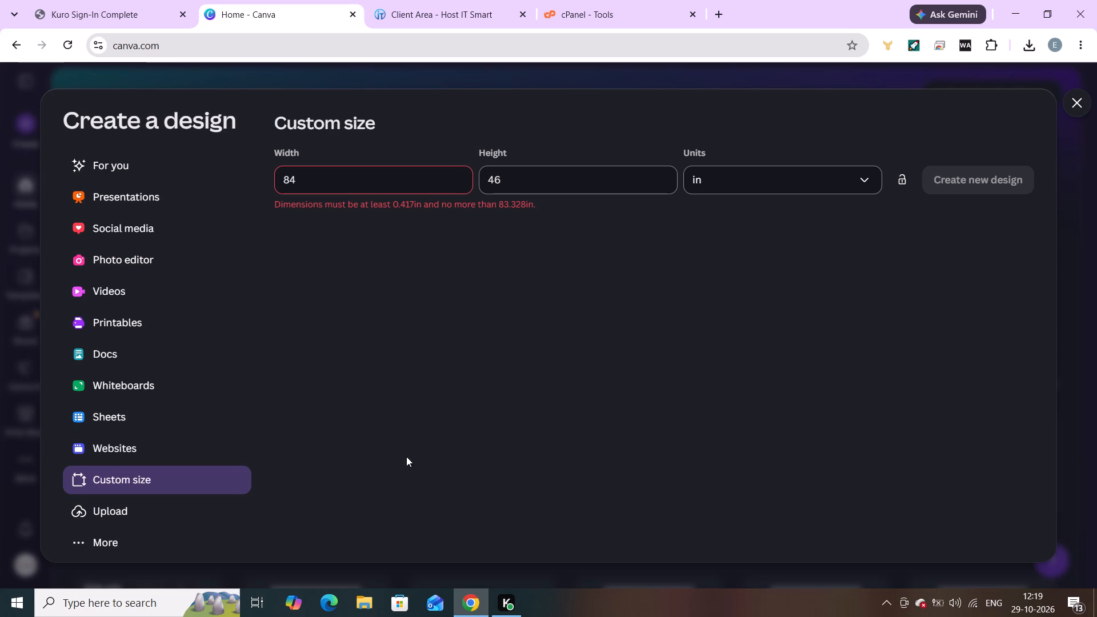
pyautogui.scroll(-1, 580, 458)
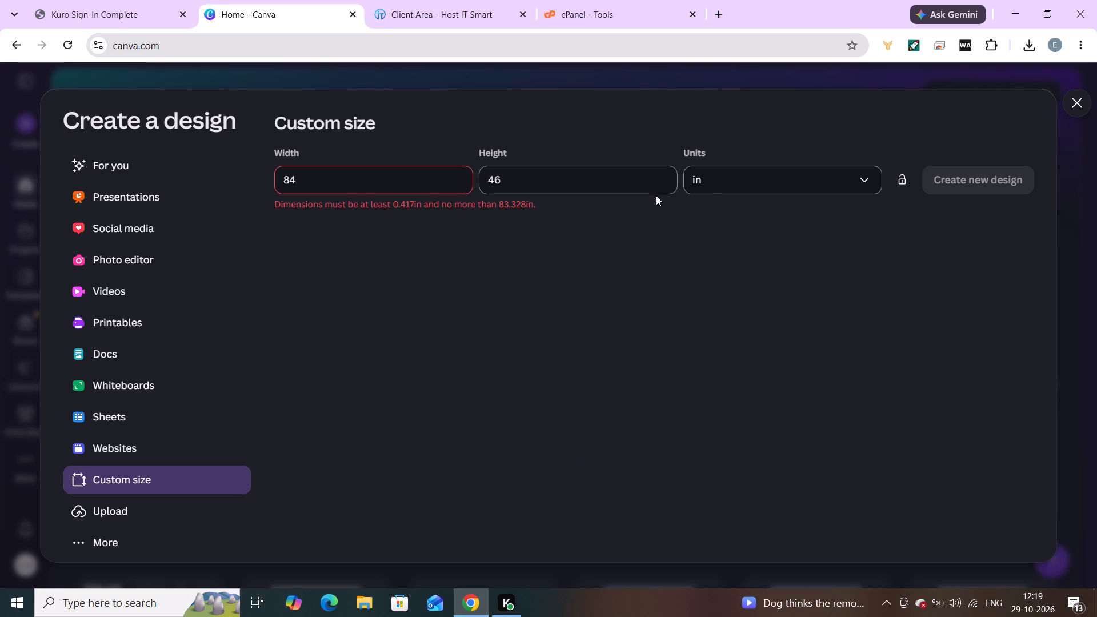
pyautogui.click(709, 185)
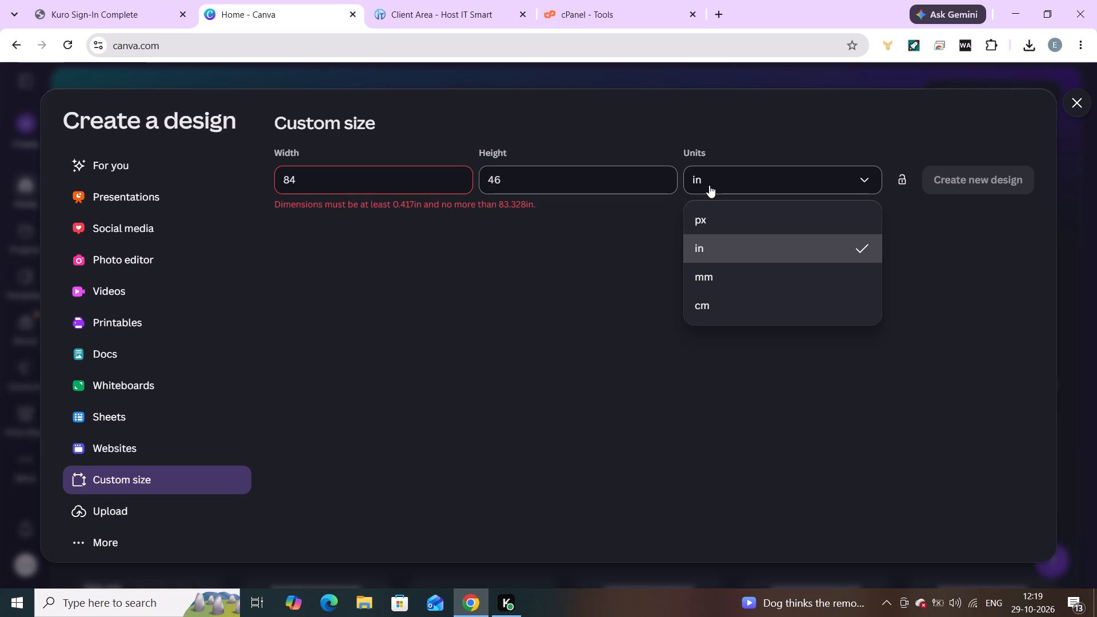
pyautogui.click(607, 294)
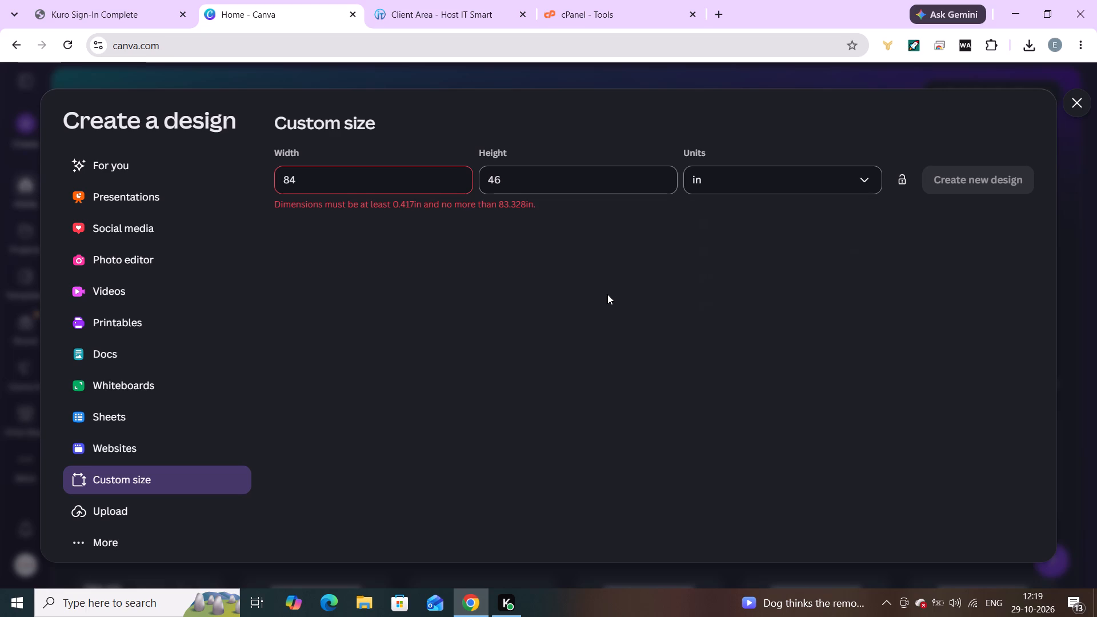
# Set the custom size to 42 in wide by 23 in high and create the new design.
pyautogui.tripleClick(352, 173)
pyautogui.write('42')
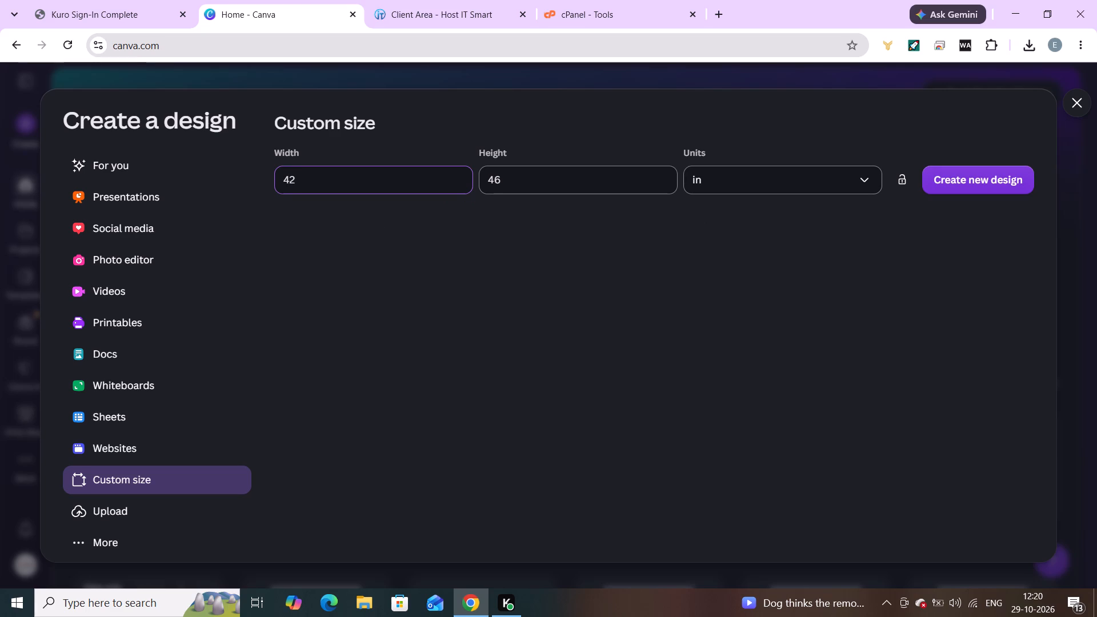
pyautogui.tripleClick(511, 174)
pyautogui.press('2')
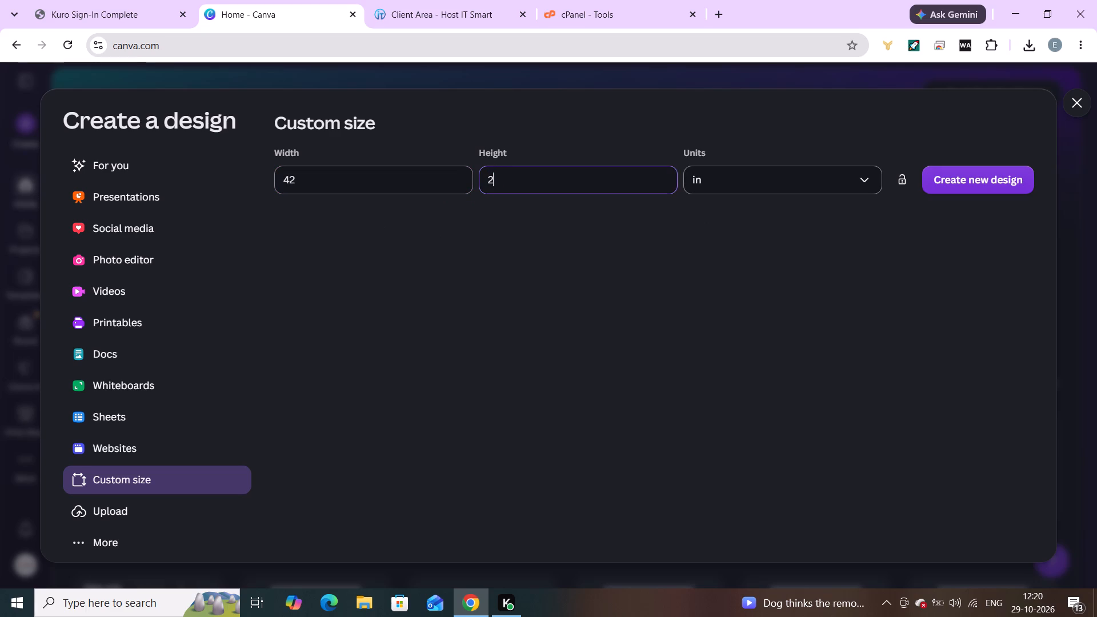
pyautogui.write('3')
pyautogui.press('space')
pyautogui.click(954, 193)
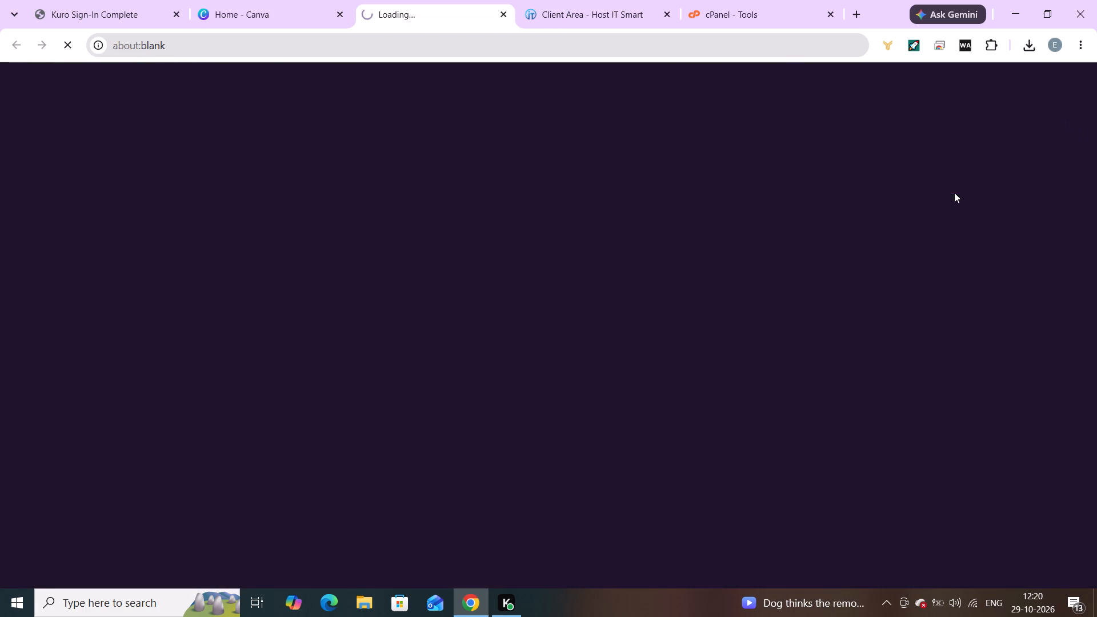
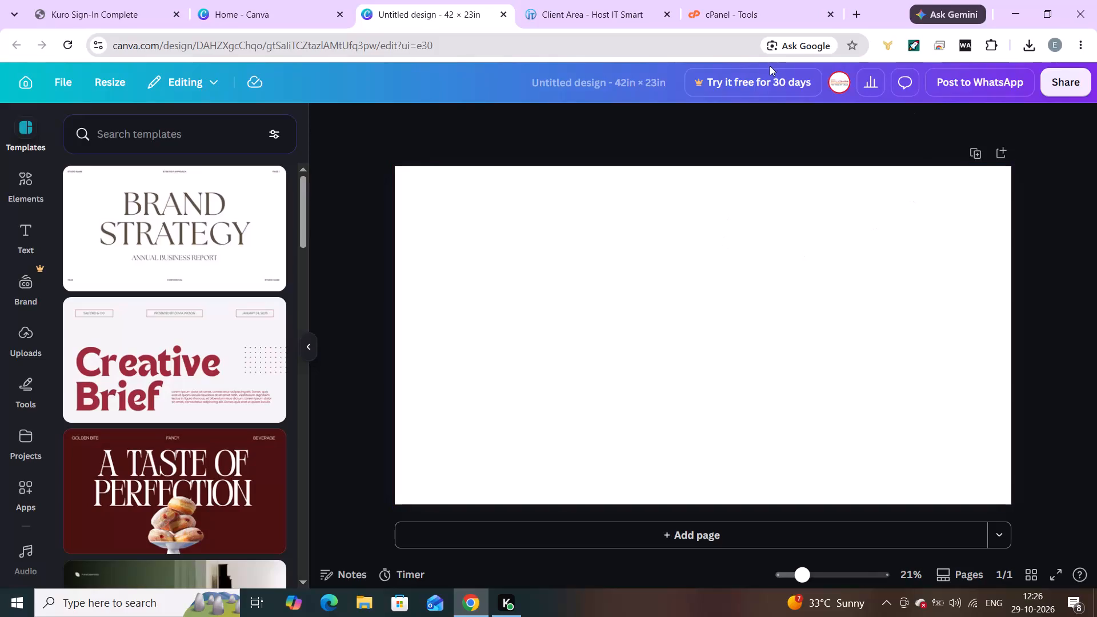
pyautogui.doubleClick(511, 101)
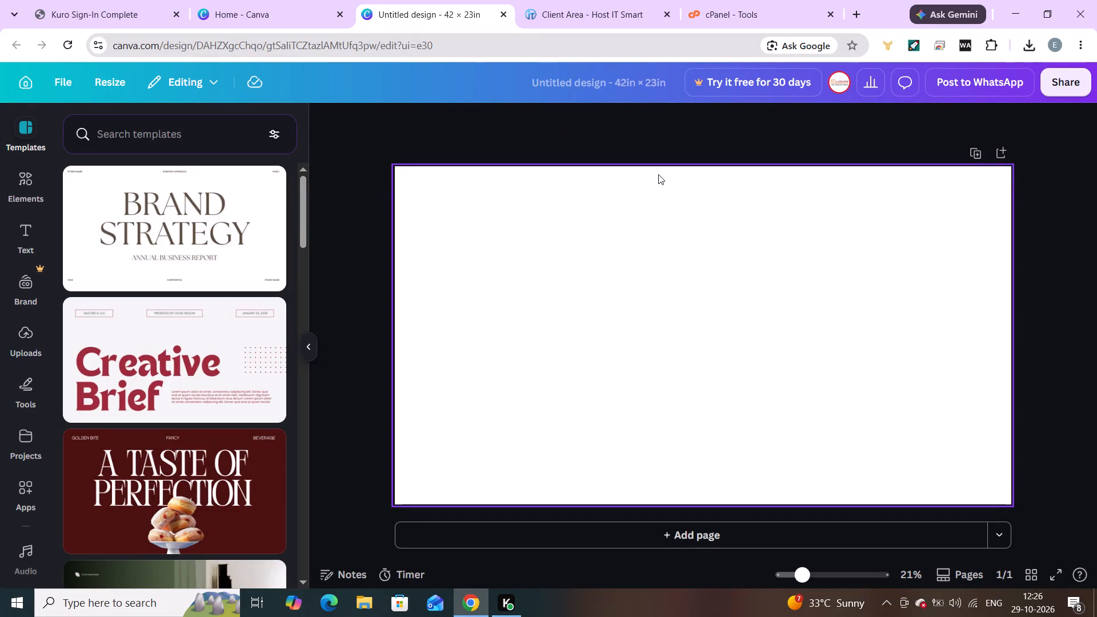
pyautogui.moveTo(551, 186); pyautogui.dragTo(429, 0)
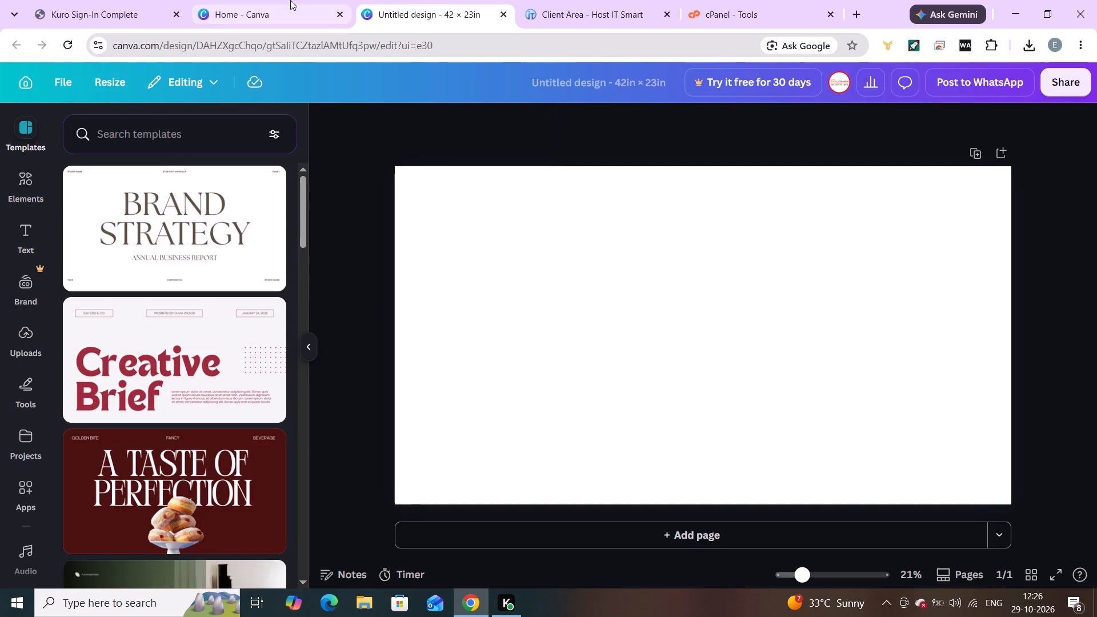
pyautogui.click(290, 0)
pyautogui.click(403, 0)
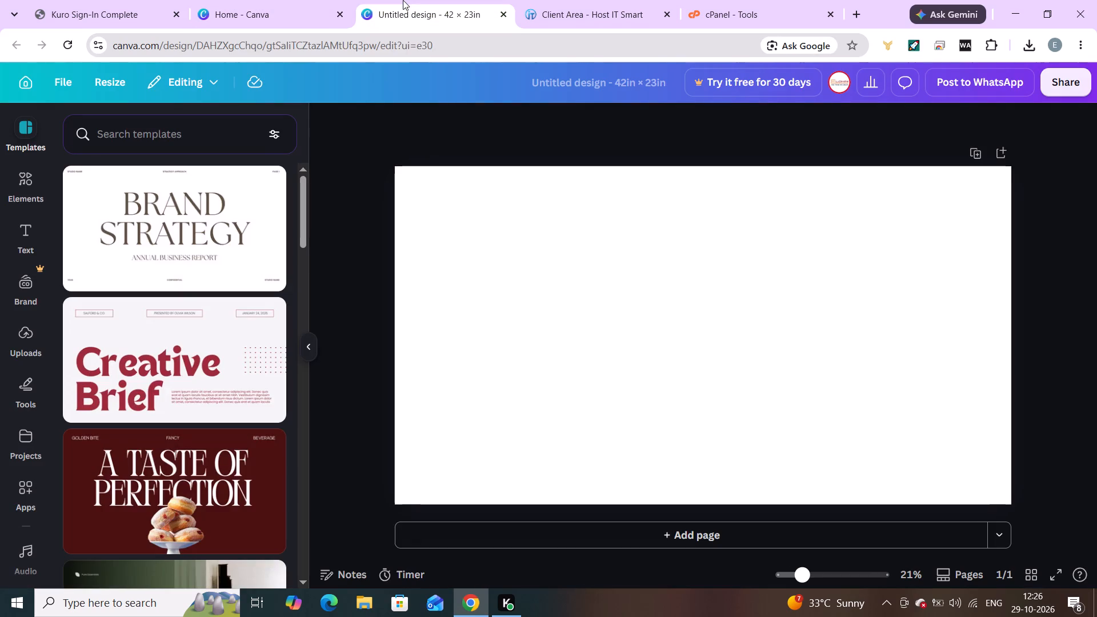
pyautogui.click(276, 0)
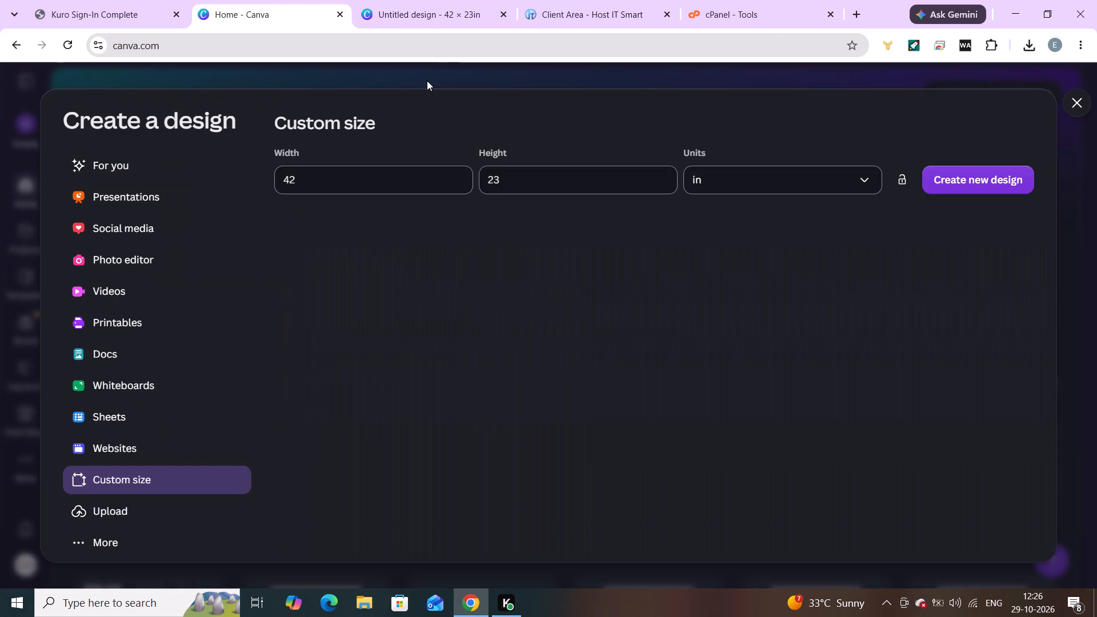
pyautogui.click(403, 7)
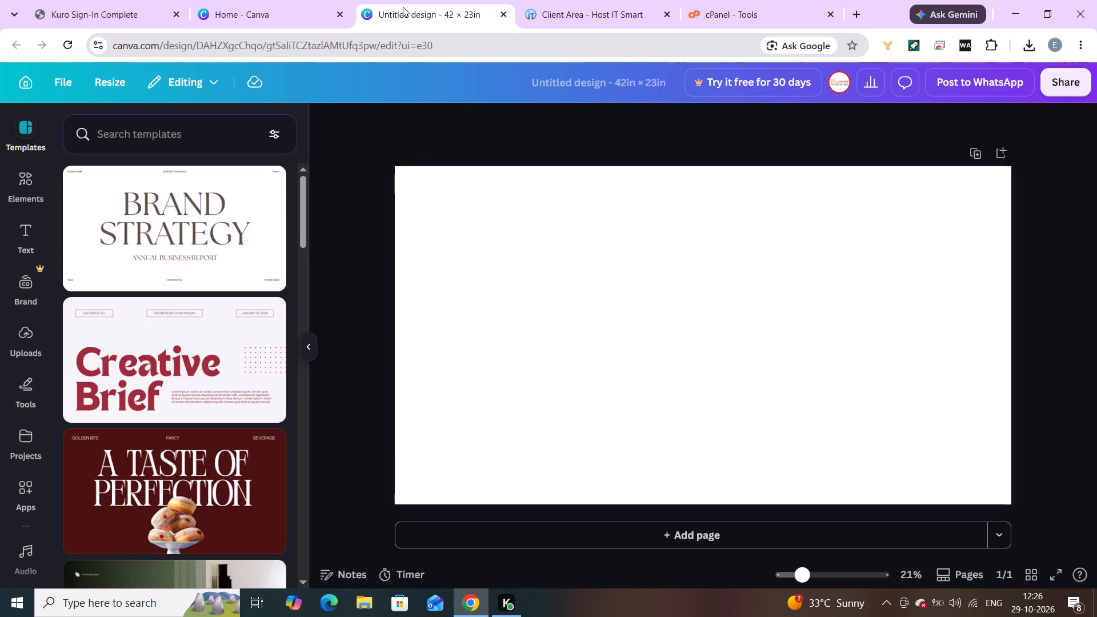
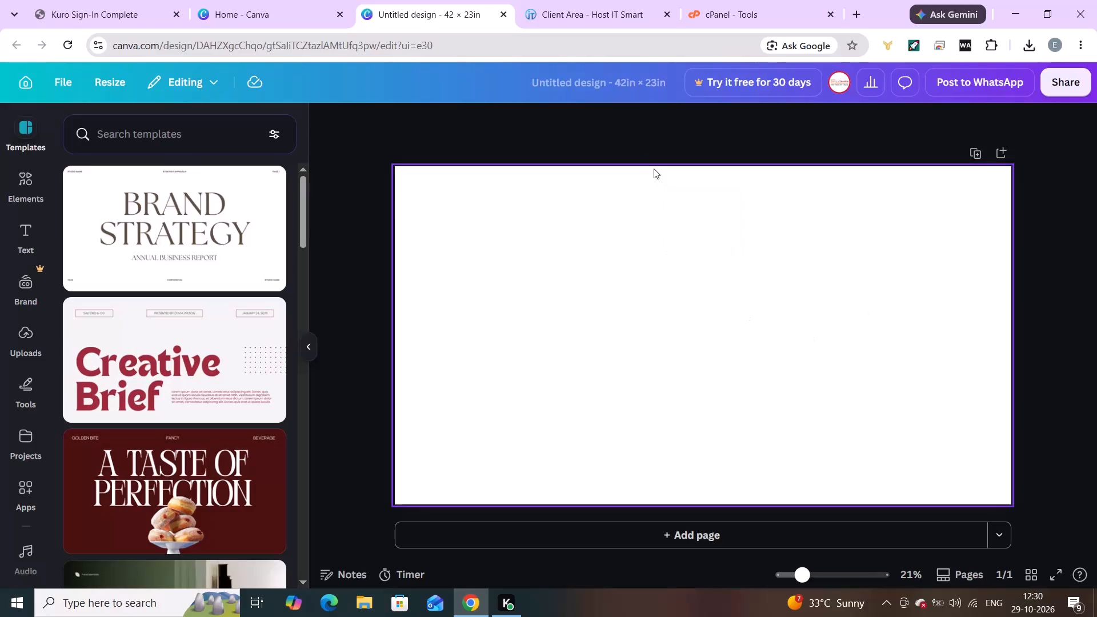
# Search the computer for the WhatsApp desktop app and launch it, leaving the blank 42 × 23 in design open.
pyautogui.click(554, 148)
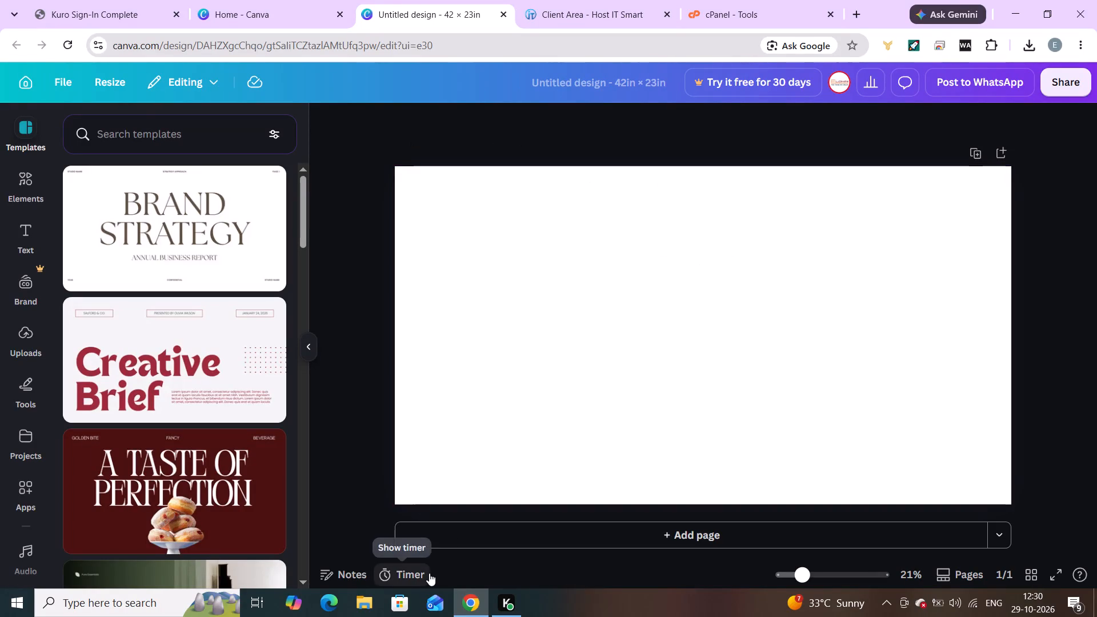
pyautogui.press('w')
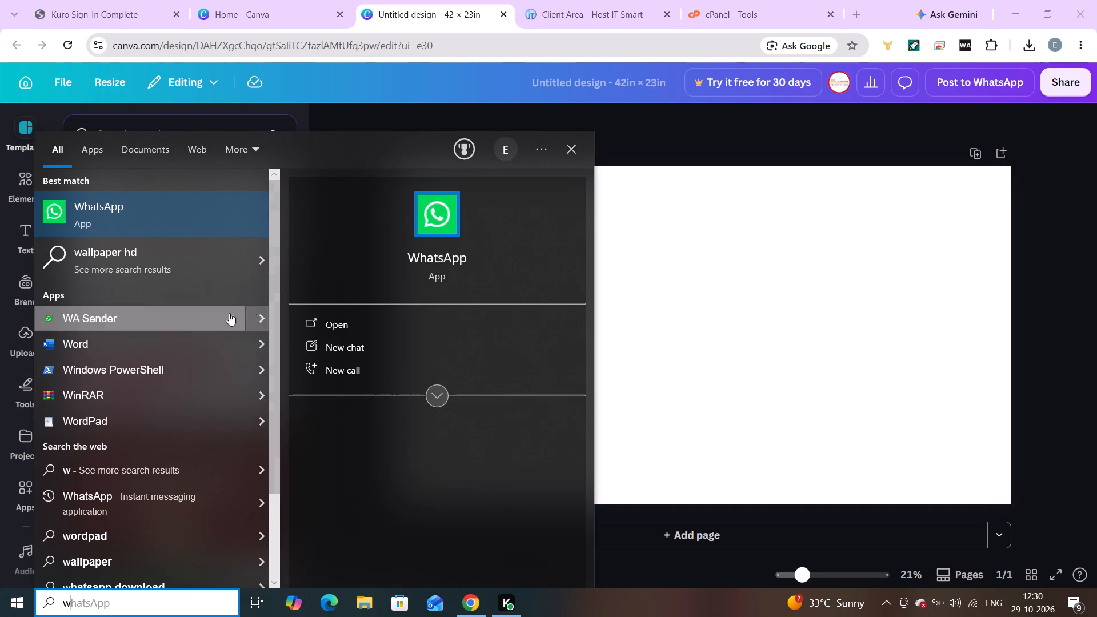
pyautogui.doubleClick(356, 326)
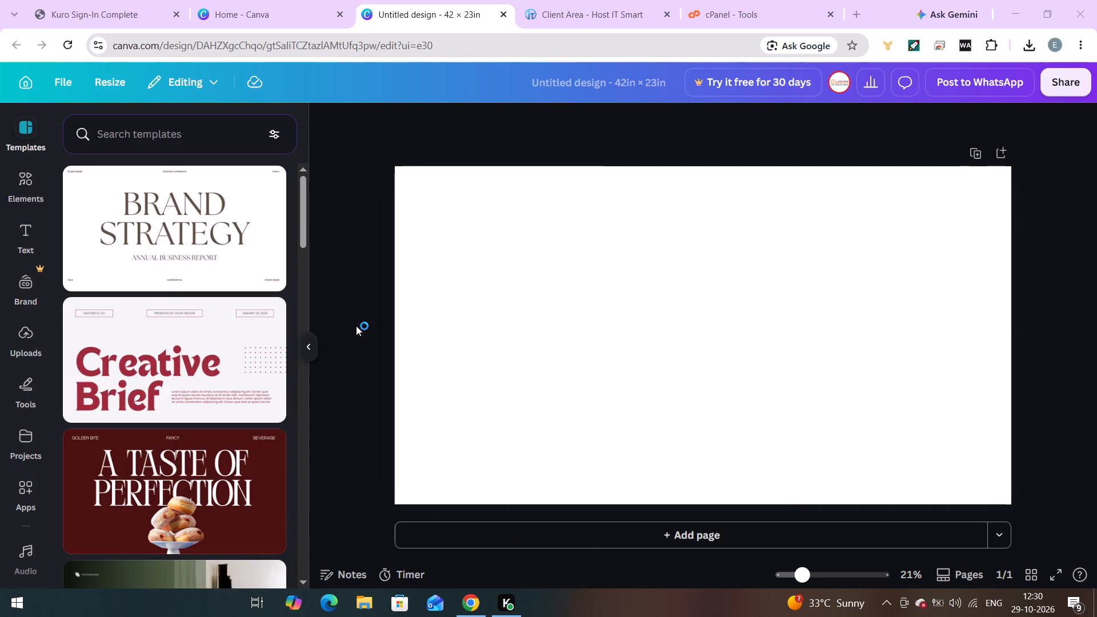
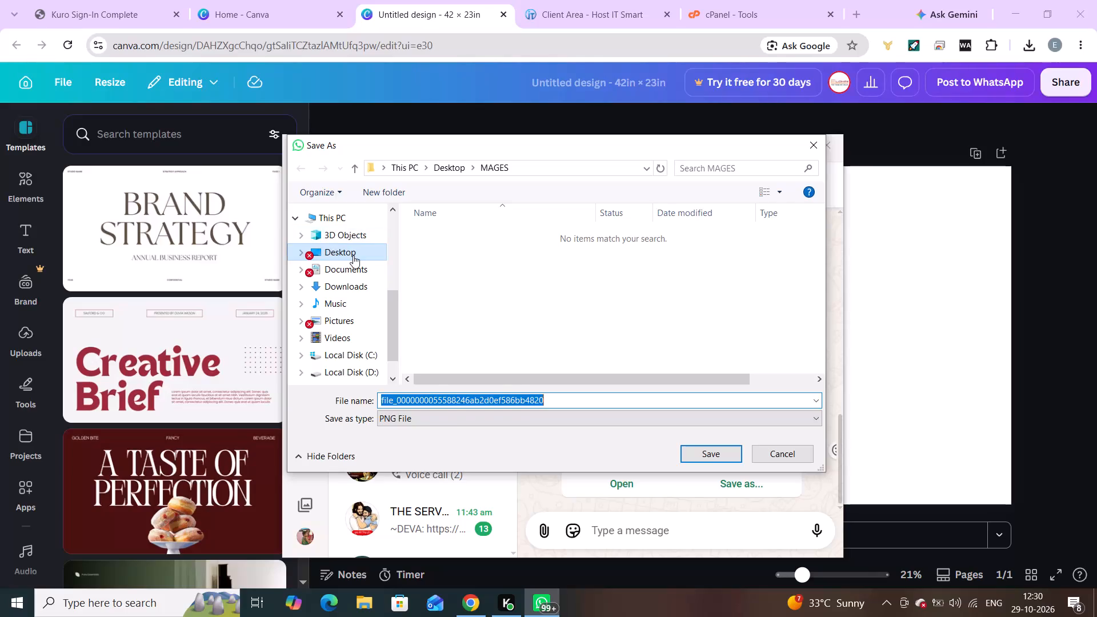
# Choose the Desktop folder as the save location for the PNG file from the WhatsApp chat.
pyautogui.click(353, 255)
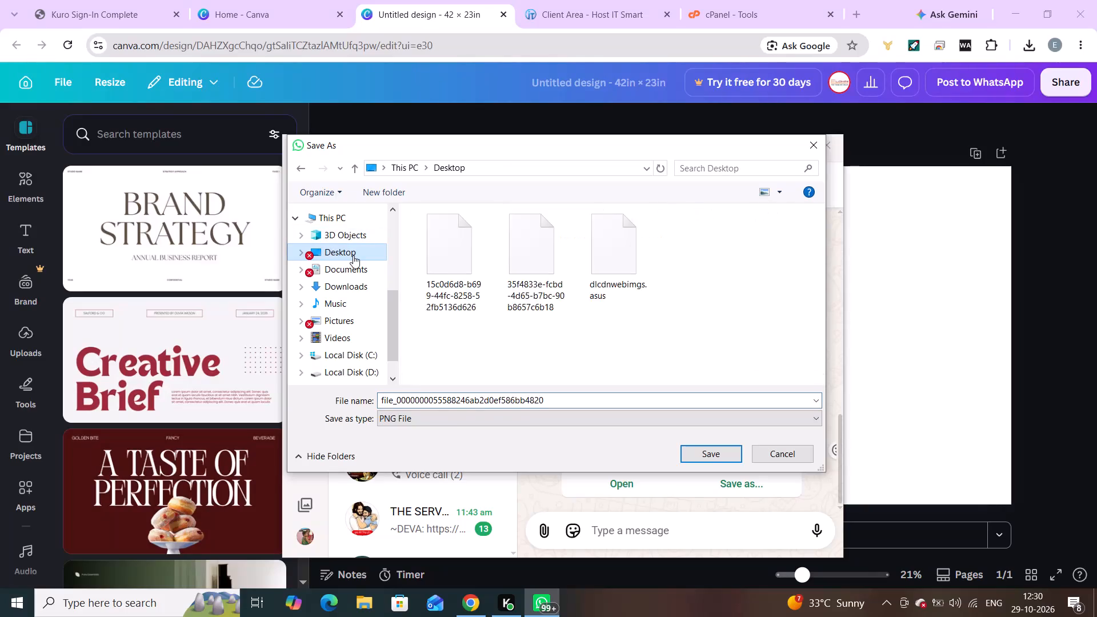
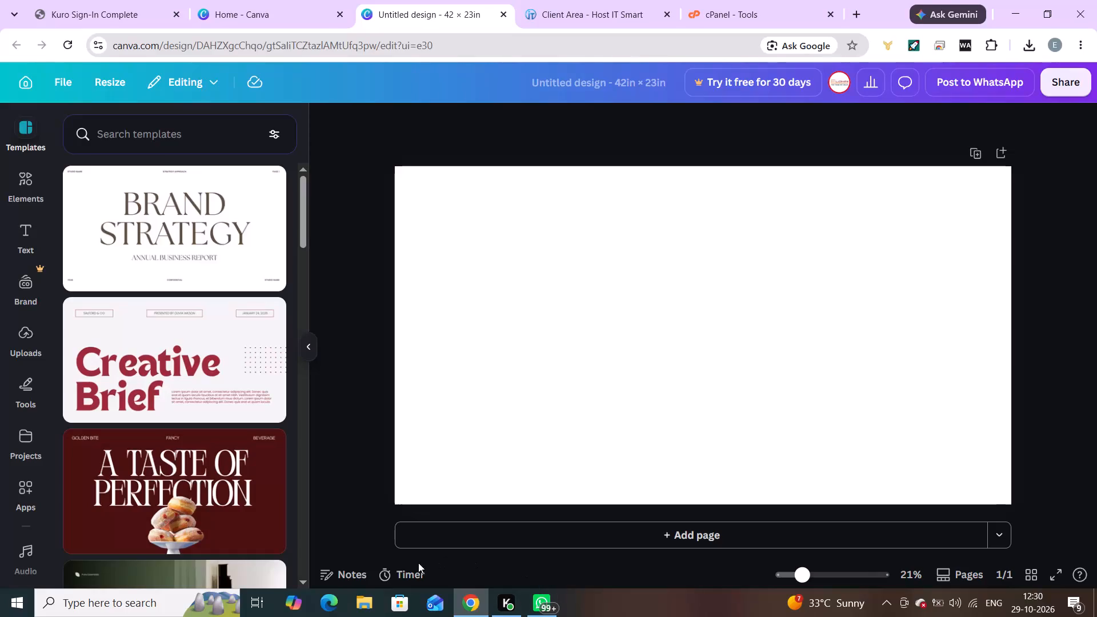
# Switch to File Explorer and open the Desktop folder.
pyautogui.doubleClick(348, 614)
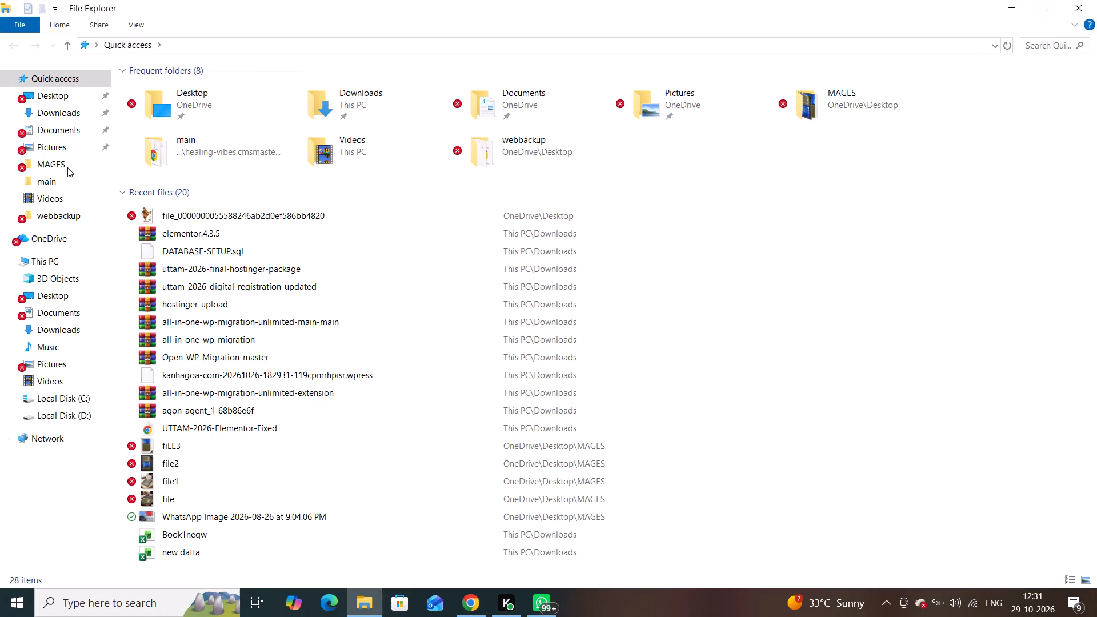
pyautogui.click(51, 98)
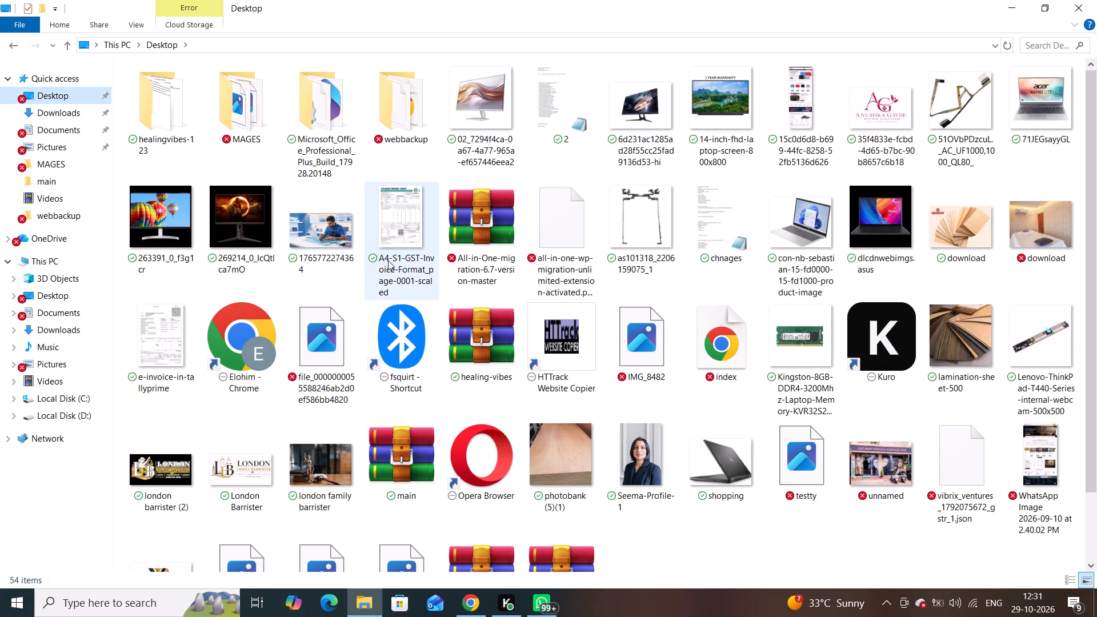
# Delete 18 Desktop items: selected monitor, laptop, laptop-part, laminate and room pictures, the technician photo, the chnages file, the fsquirt shortcut and the unnamed image.
pyautogui.keyDown('ctrl'); pyautogui.click(638, 138); pyautogui.keyUp('ctrl')
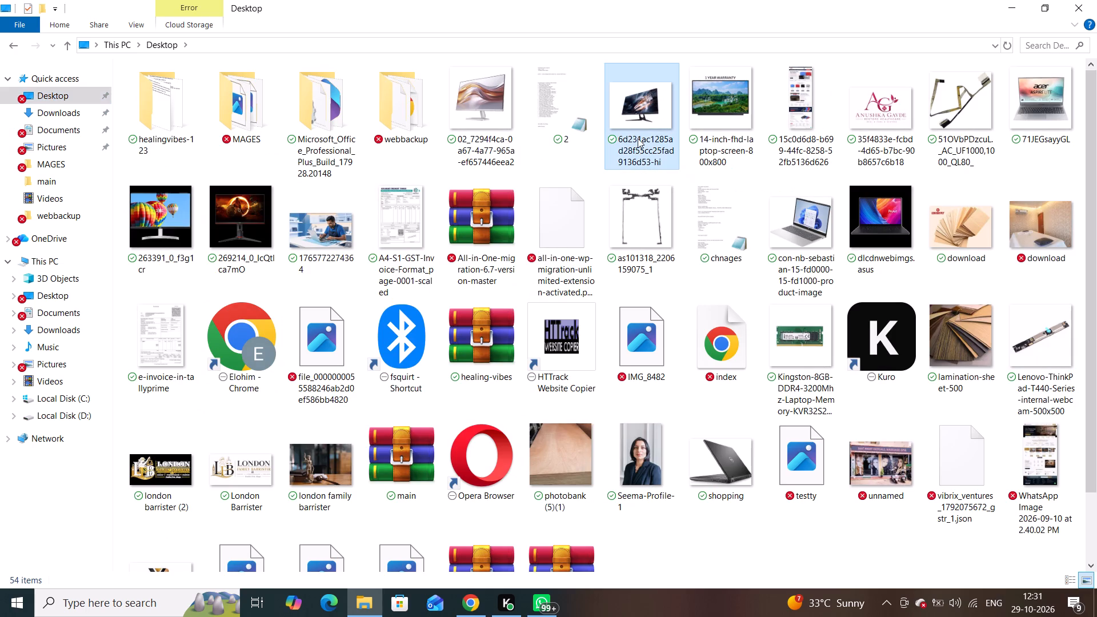
pyautogui.keyDown('ctrl'); pyautogui.click(724, 128); pyautogui.keyUp('ctrl')
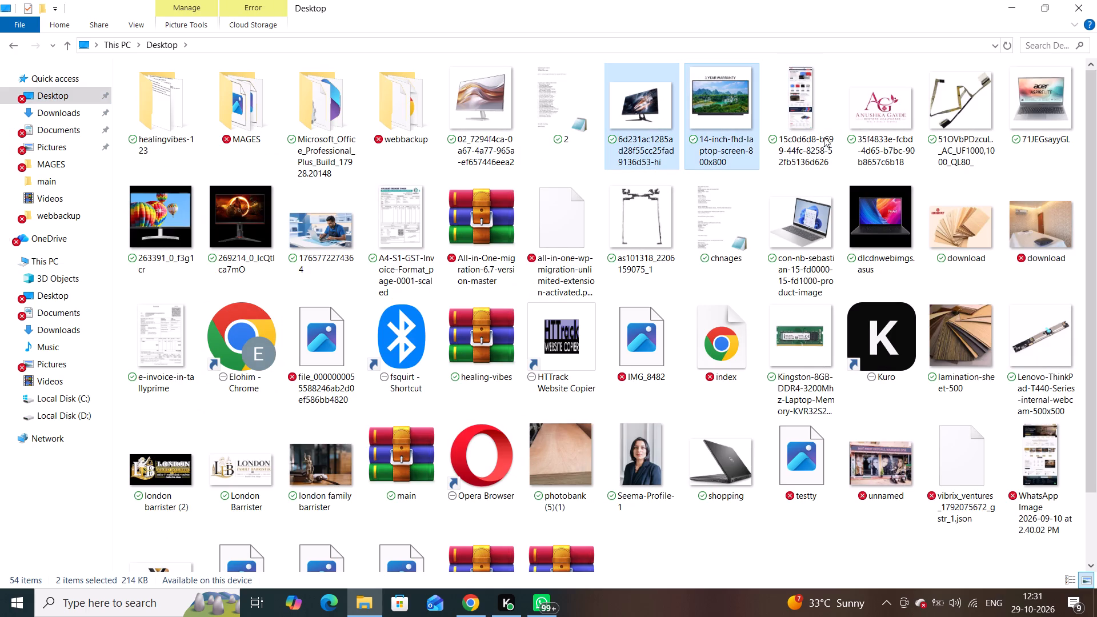
pyautogui.keyDown('ctrl'); pyautogui.click(929, 133); pyautogui.keyUp('ctrl')
pyautogui.keyDown('ctrl'); pyautogui.click(1032, 126); pyautogui.keyUp('ctrl')
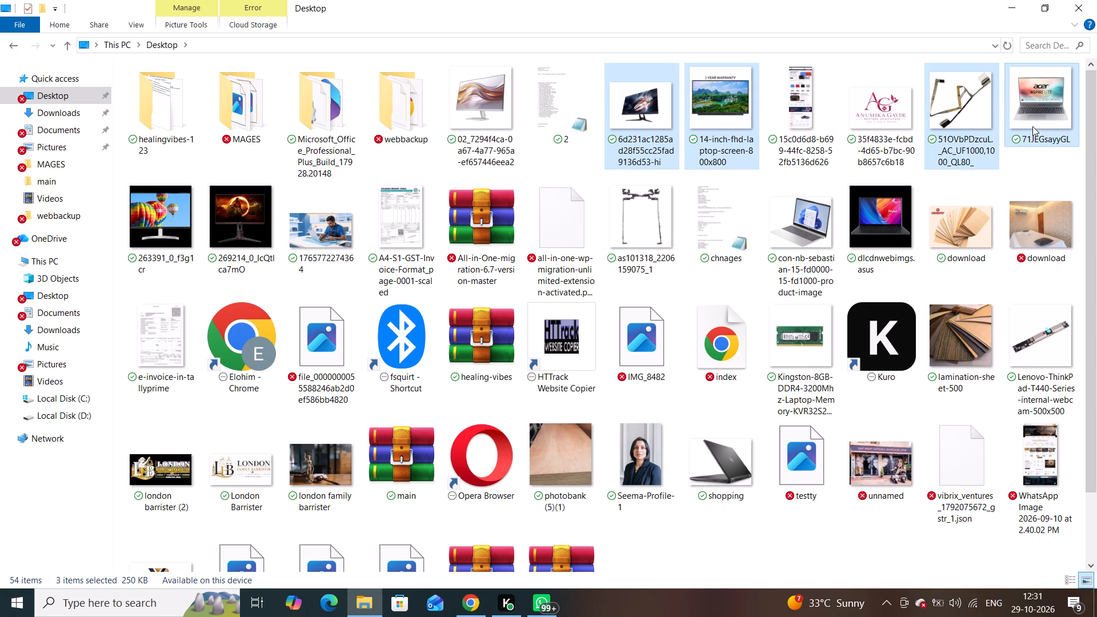
pyautogui.keyDown('ctrl'); pyautogui.click(159, 219); pyautogui.keyUp('ctrl')
pyautogui.keyDown('ctrl'); pyautogui.click(244, 231); pyautogui.keyUp('ctrl')
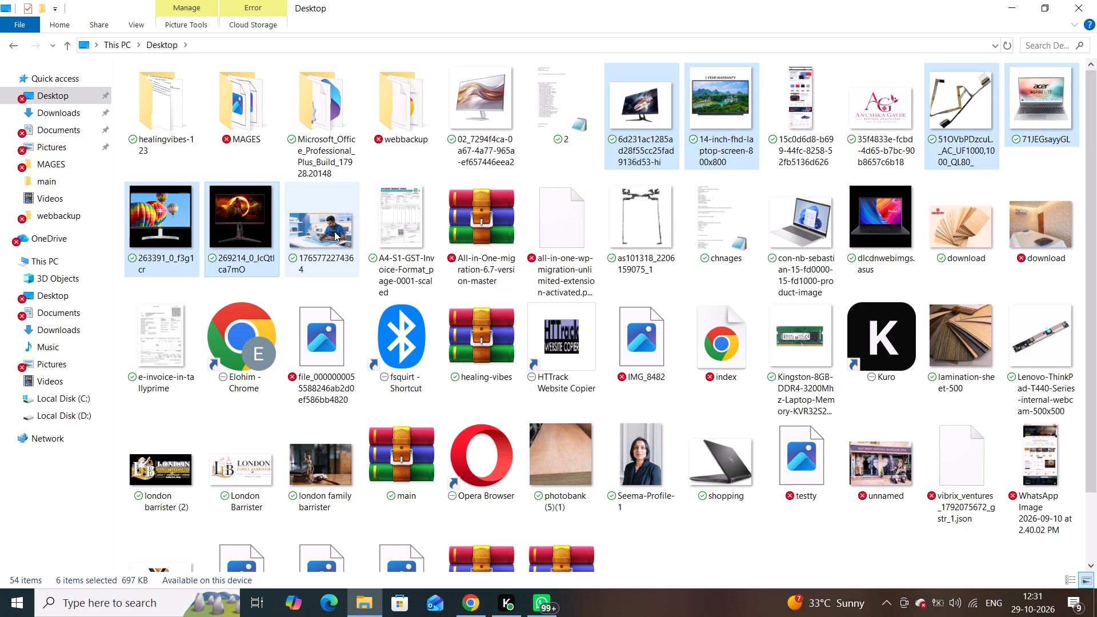
pyautogui.keyDown('ctrl'); pyautogui.click(334, 231); pyautogui.keyUp('ctrl')
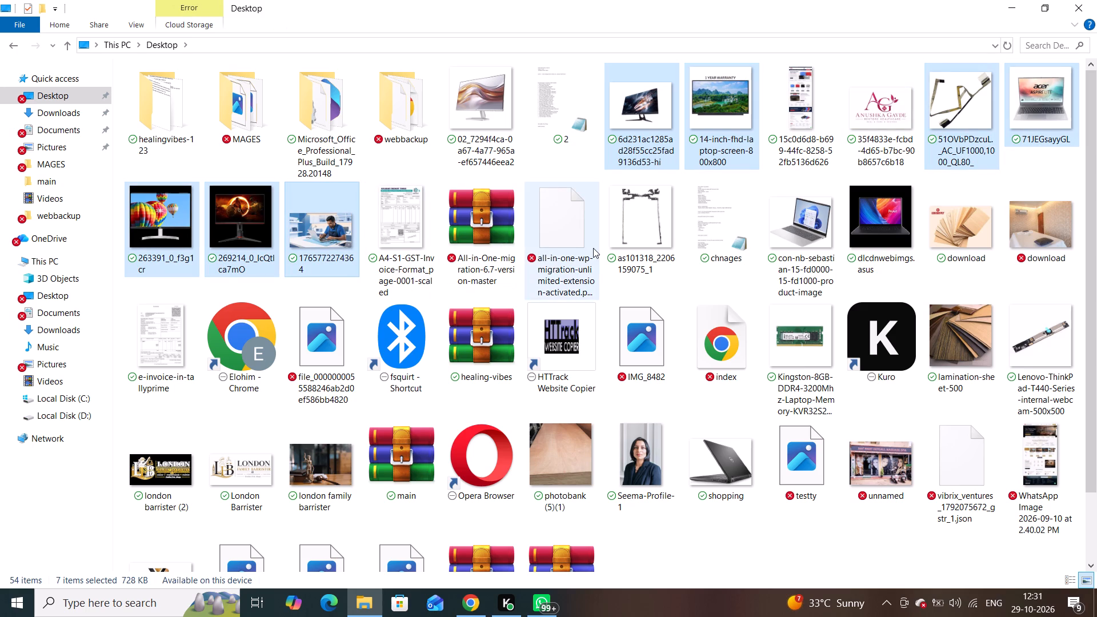
pyautogui.keyDown('ctrl'); pyautogui.click(593, 248); pyautogui.keyUp('ctrl')
pyautogui.keyDown('ctrl'); pyautogui.click(593, 248); pyautogui.keyUp('ctrl')
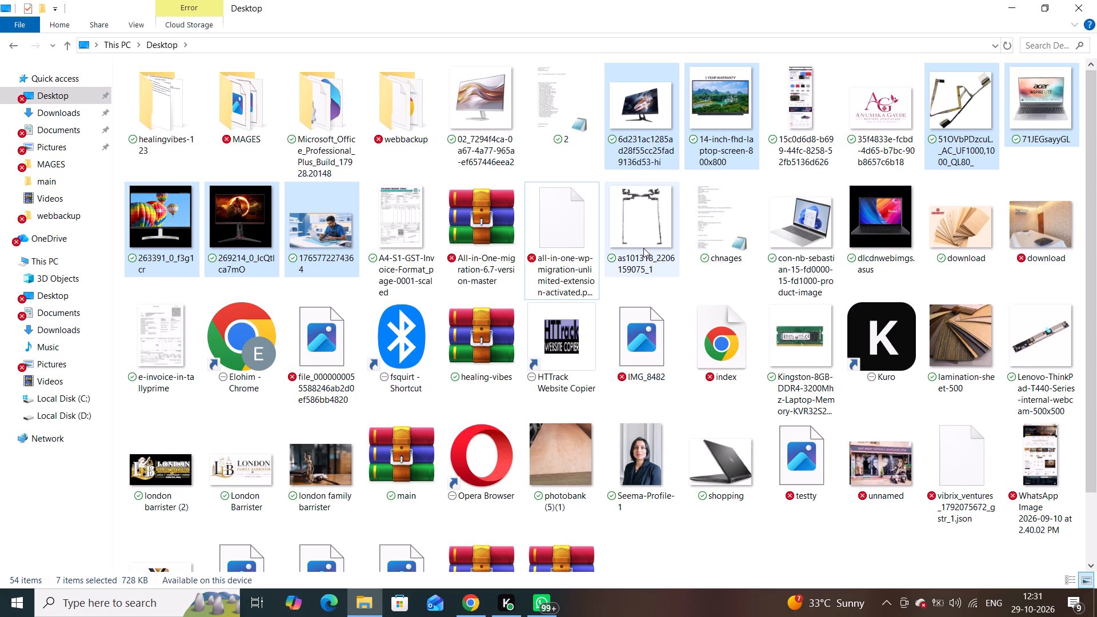
pyautogui.keyDown('ctrl'); pyautogui.click(643, 248); pyautogui.keyUp('ctrl')
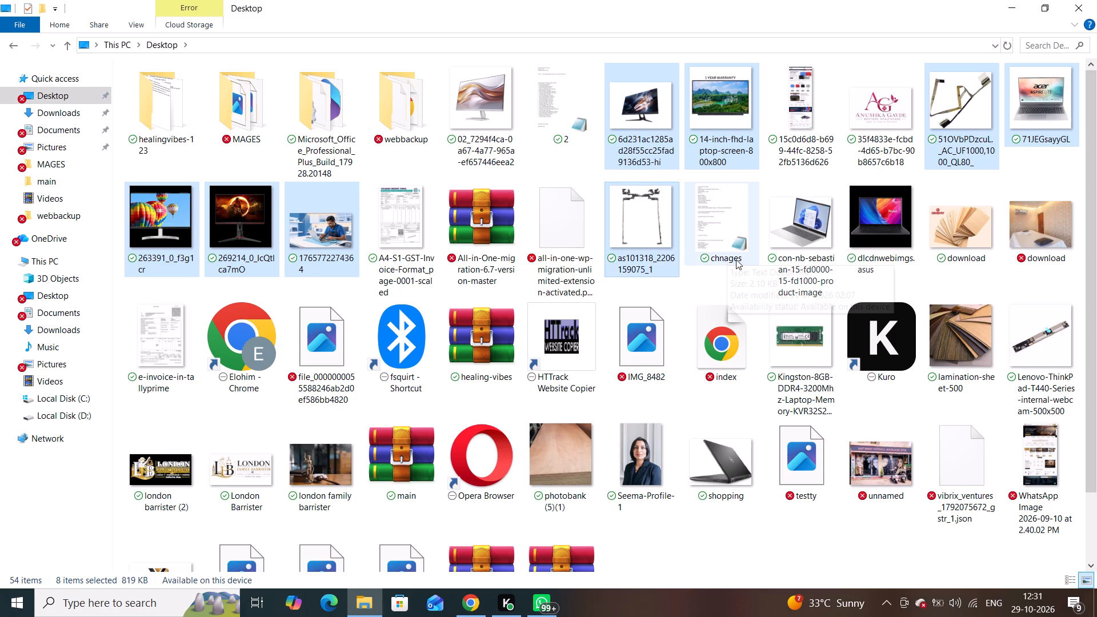
pyautogui.keyDown('ctrl'); pyautogui.click(724, 245); pyautogui.keyUp('ctrl')
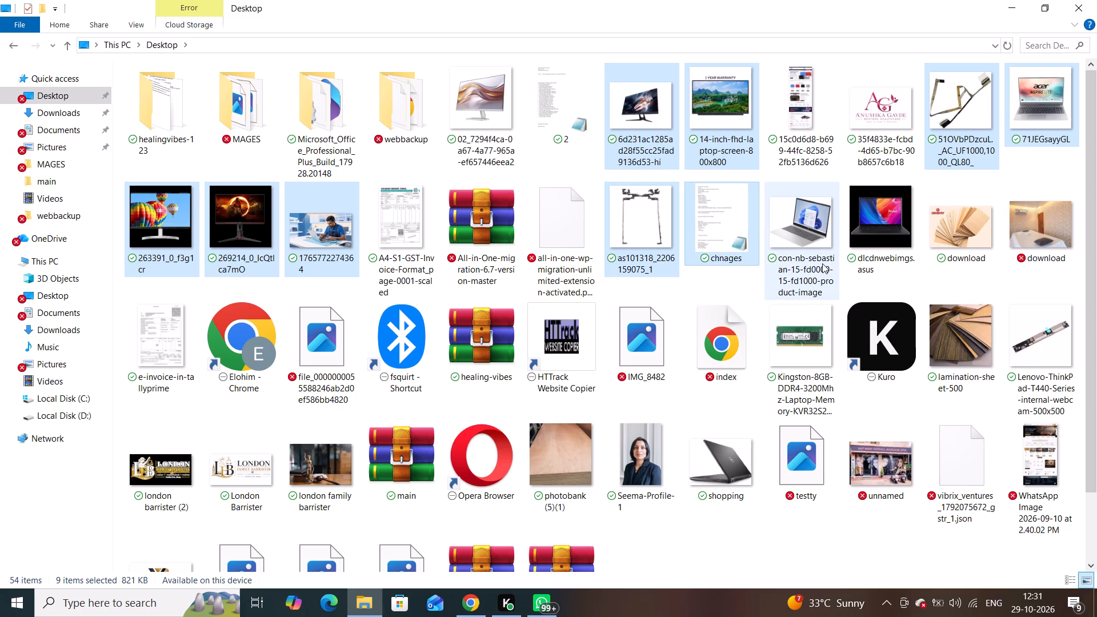
pyautogui.keyDown('ctrl'); pyautogui.click(822, 263); pyautogui.keyUp('ctrl')
pyautogui.keyDown('ctrl'); pyautogui.click(877, 262); pyautogui.keyUp('ctrl')
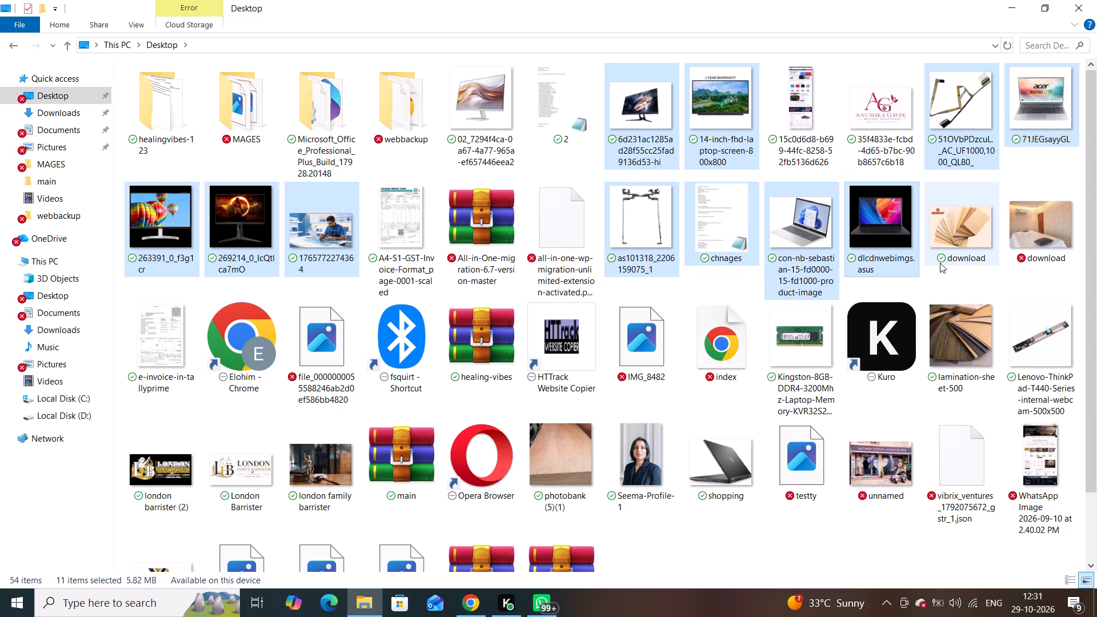
pyautogui.keyDown('ctrl'); pyautogui.click(940, 263); pyautogui.keyUp('ctrl')
pyautogui.keyDown('ctrl'); pyautogui.click(1030, 246); pyautogui.keyUp('ctrl')
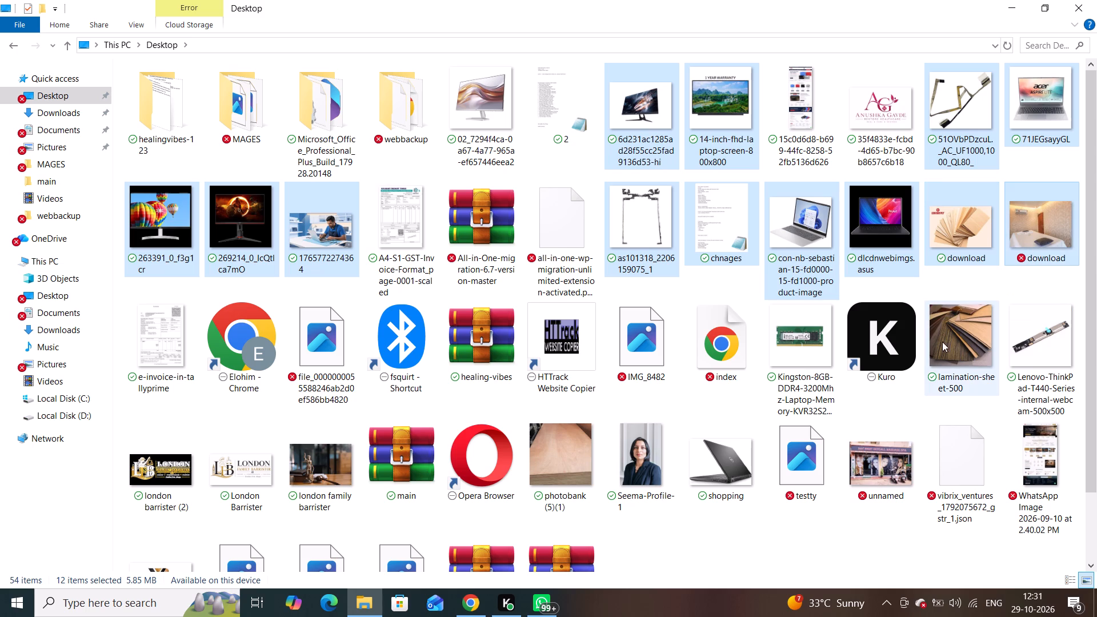
pyautogui.keyDown('ctrl'); pyautogui.click(959, 351); pyautogui.keyUp('ctrl')
pyautogui.keyDown('ctrl'); pyautogui.click(1039, 352); pyautogui.keyUp('ctrl')
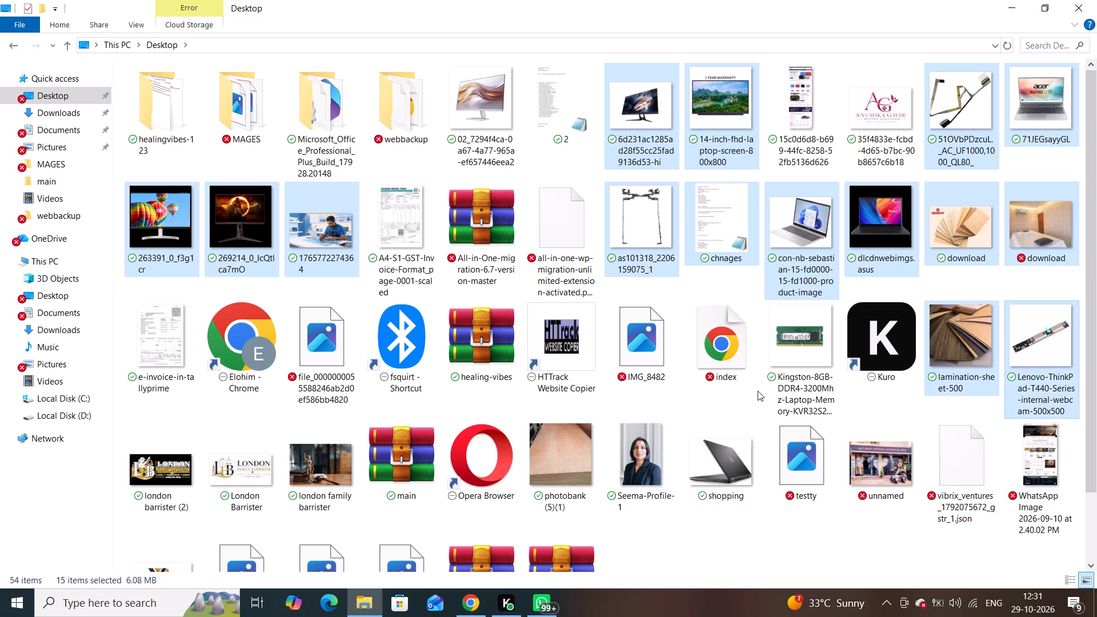
pyautogui.keyDown('ctrl'); pyautogui.click(778, 370); pyautogui.keyUp('ctrl')
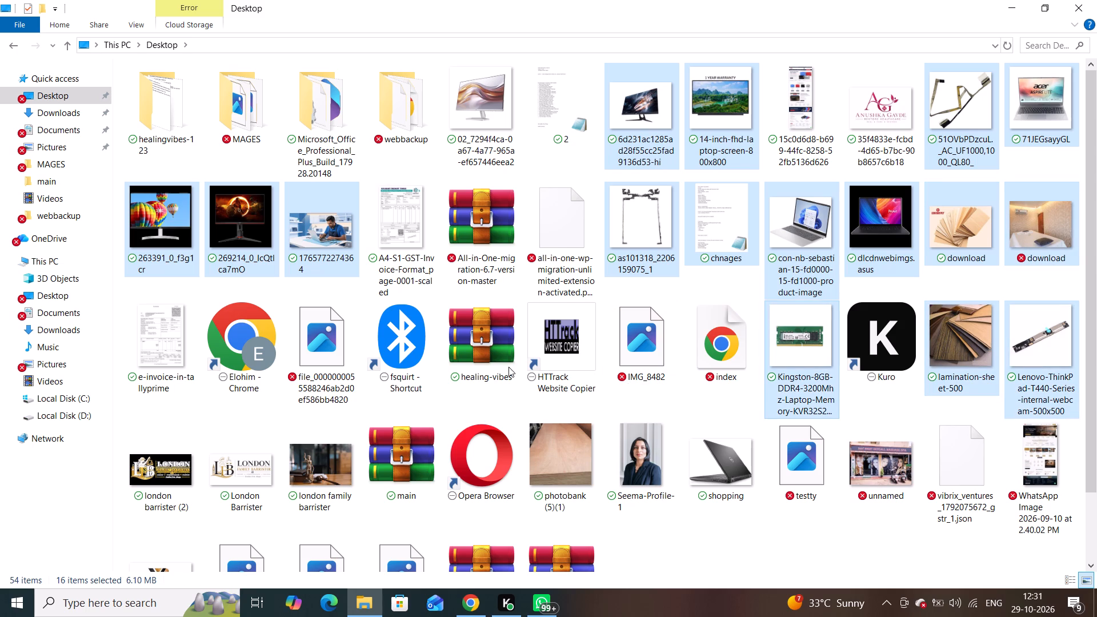
pyautogui.keyDown('ctrl'); pyautogui.click(415, 370); pyautogui.keyUp('ctrl')
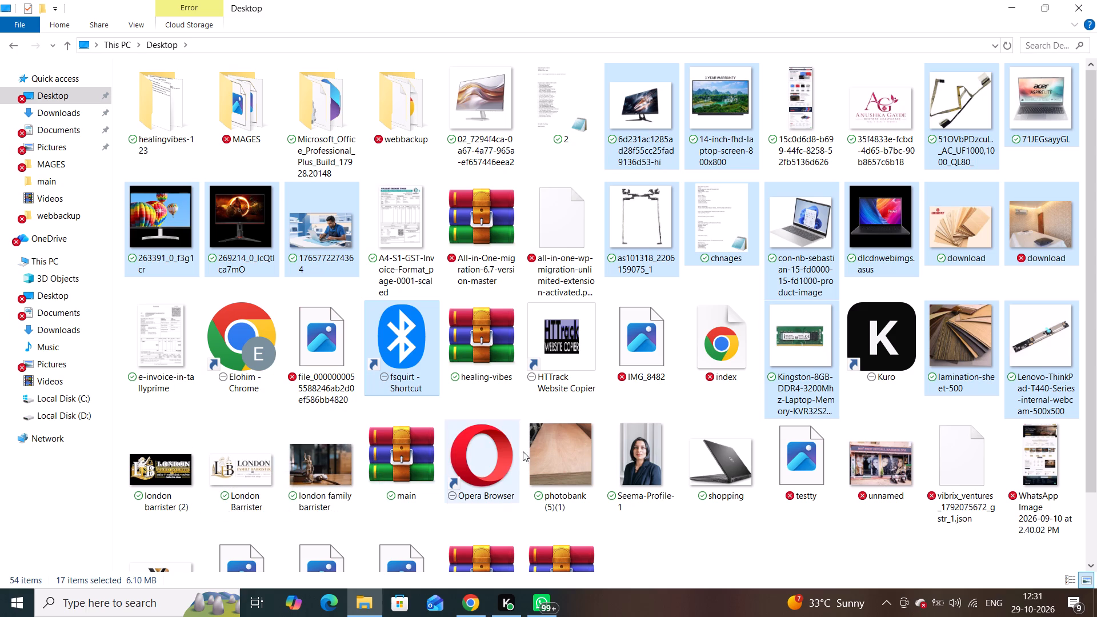
pyautogui.keyDown('ctrl'); pyautogui.click(879, 467); pyautogui.keyUp('ctrl')
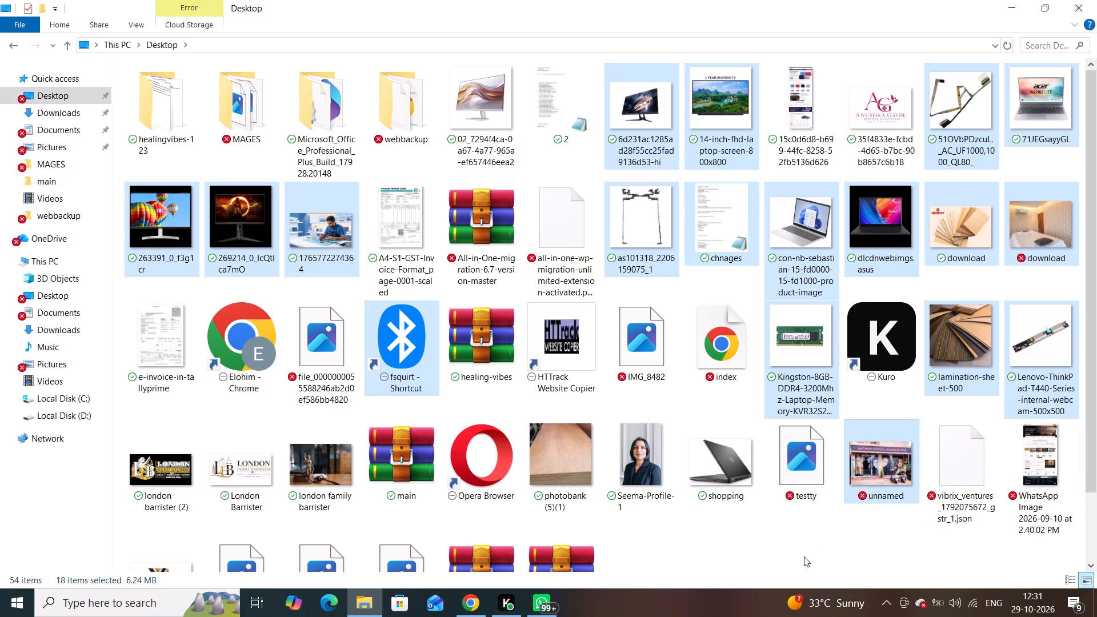
pyautogui.hotkey('ctrl', 'Delete')
pyautogui.hotkey('ctrl', 'Delete')
pyautogui.press('ctrl+Menu')
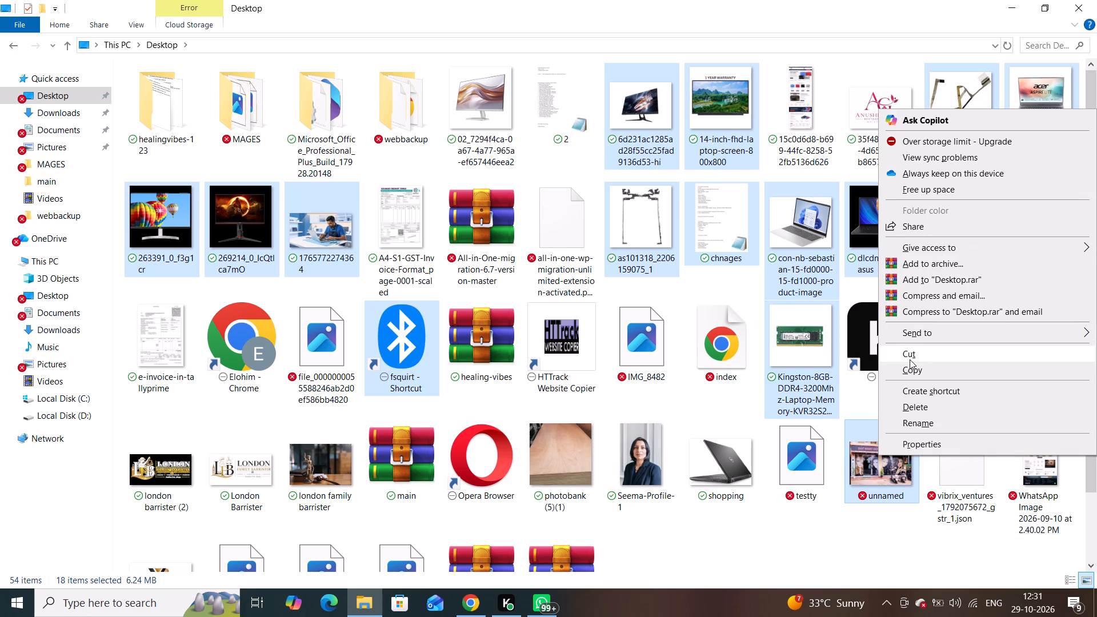
pyautogui.keyDown('ctrl'); pyautogui.click(916, 408); pyautogui.keyUp('ctrl')
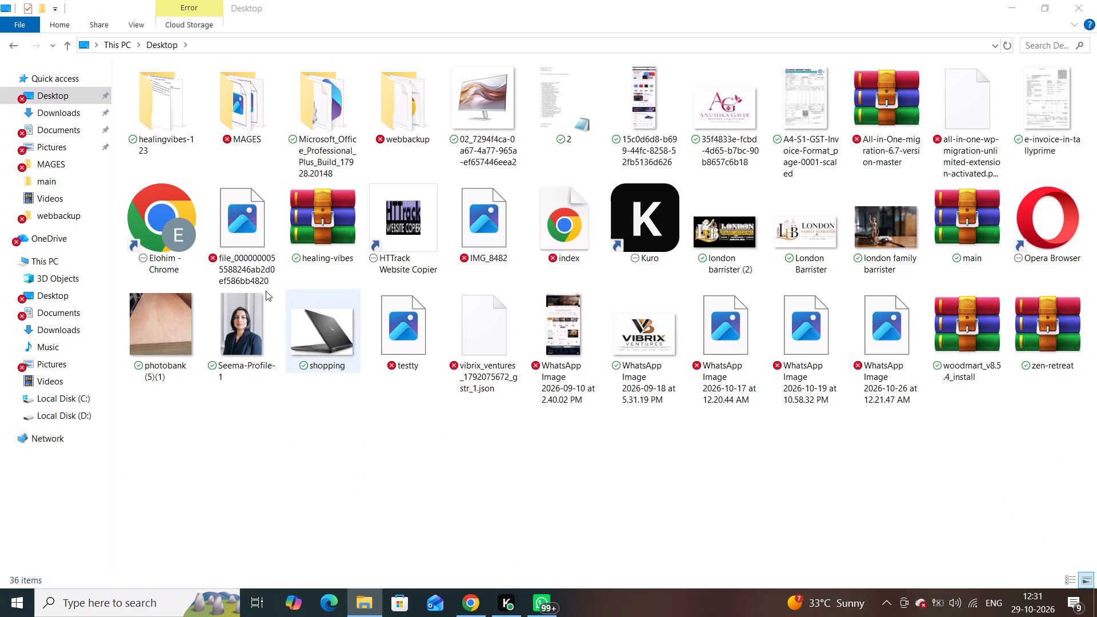
pyautogui.keyDown('ctrl'); pyautogui.moveTo(238, 226); pyautogui.dragTo(382, 444); pyautogui.keyUp('ctrl')
pyautogui.hotkey('ctrl', 'alt', 'Tab')
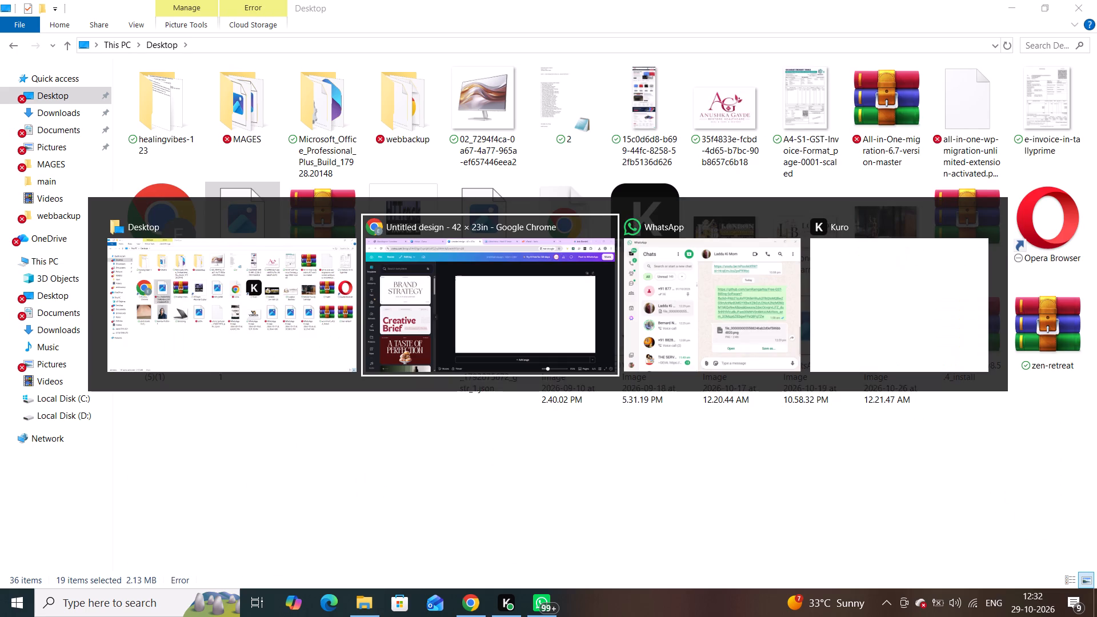
pyautogui.keyDown('ctrl'); pyautogui.moveTo(382, 444); pyautogui.dragTo(515, 414); pyautogui.keyUp('ctrl')
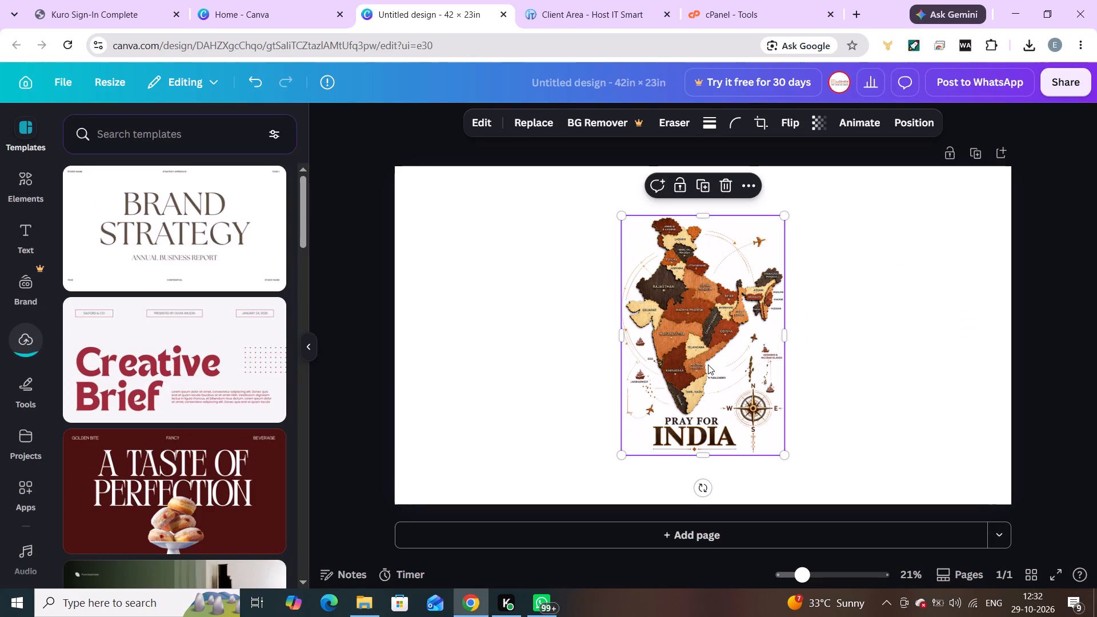
# Move the India map image to the left half of the page and enlarge it proportionally to nearly the full page height.
pyautogui.keyDown('ctrl'); pyautogui.moveTo(708, 364); pyautogui.dragTo(546, 344); pyautogui.keyUp('ctrl')
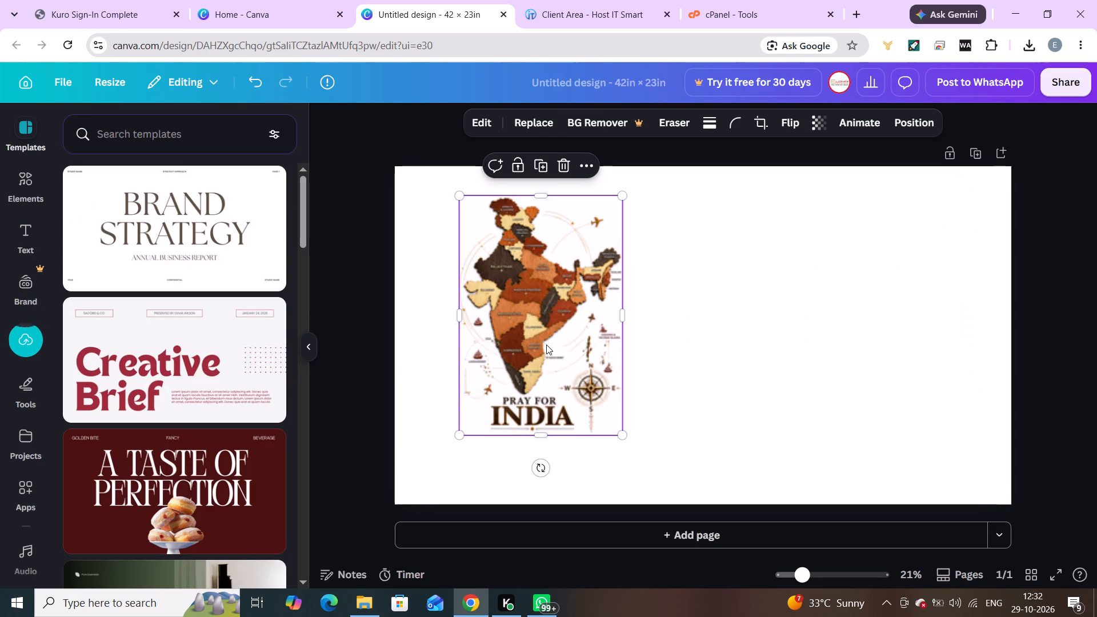
pyautogui.keyDown('ctrl'); pyautogui.click(941, 351); pyautogui.keyUp('ctrl')
pyautogui.keyDown('ctrl'); pyautogui.click(581, 308); pyautogui.keyUp('ctrl')
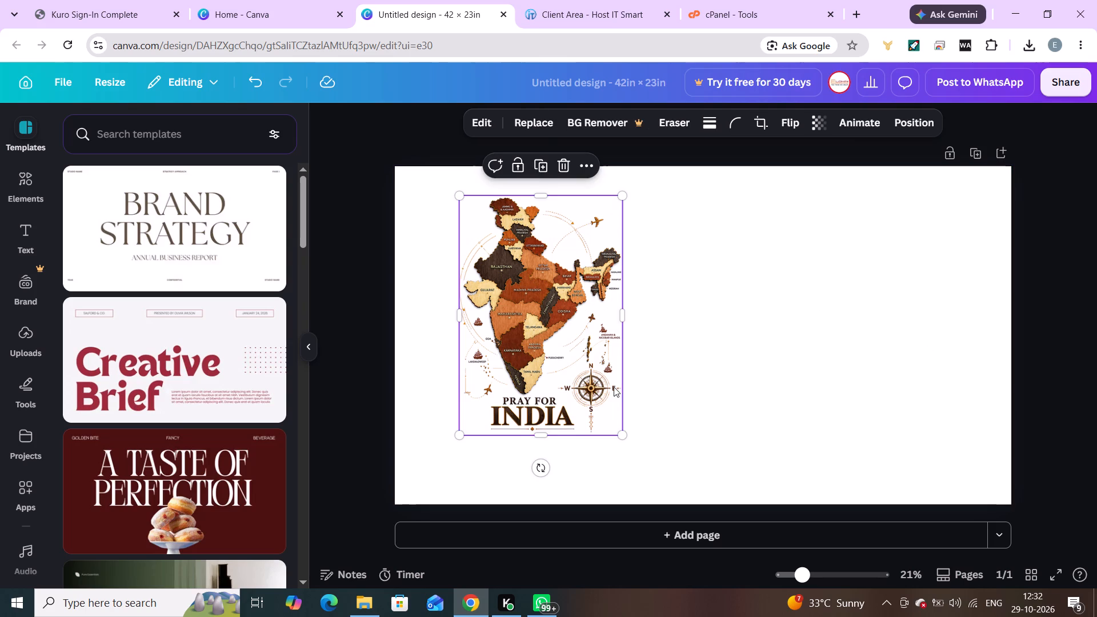
pyautogui.keyDown('ctrl'); pyautogui.moveTo(623, 430); pyautogui.dragTo(704, 452); pyautogui.keyUp('ctrl')
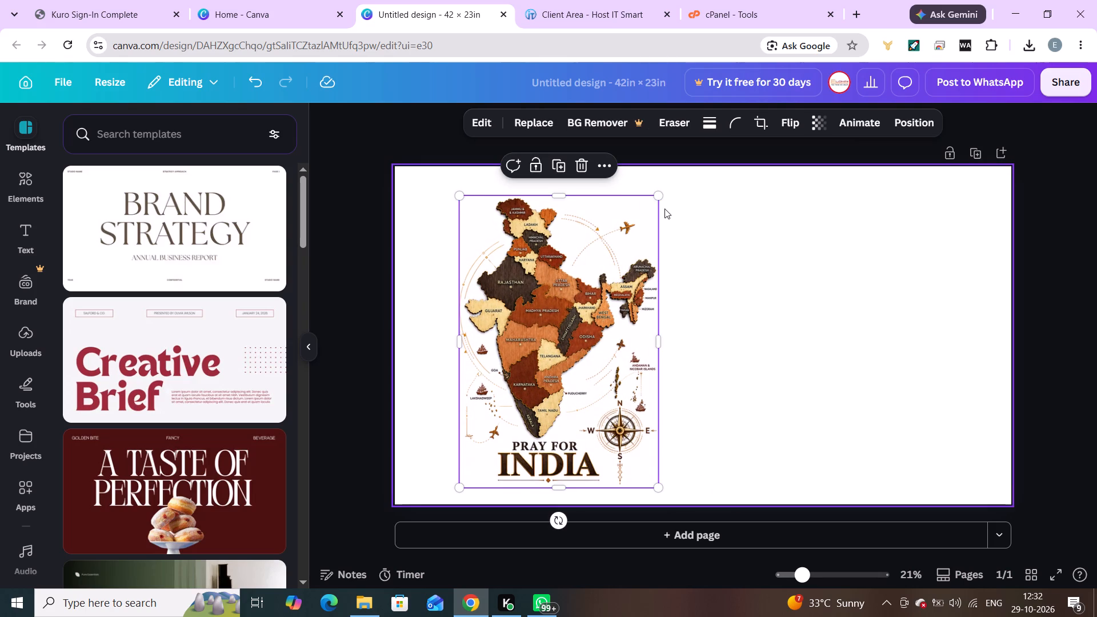
pyautogui.keyDown('ctrl'); pyautogui.moveTo(657, 195); pyautogui.dragTo(687, 182); pyautogui.keyUp('ctrl')
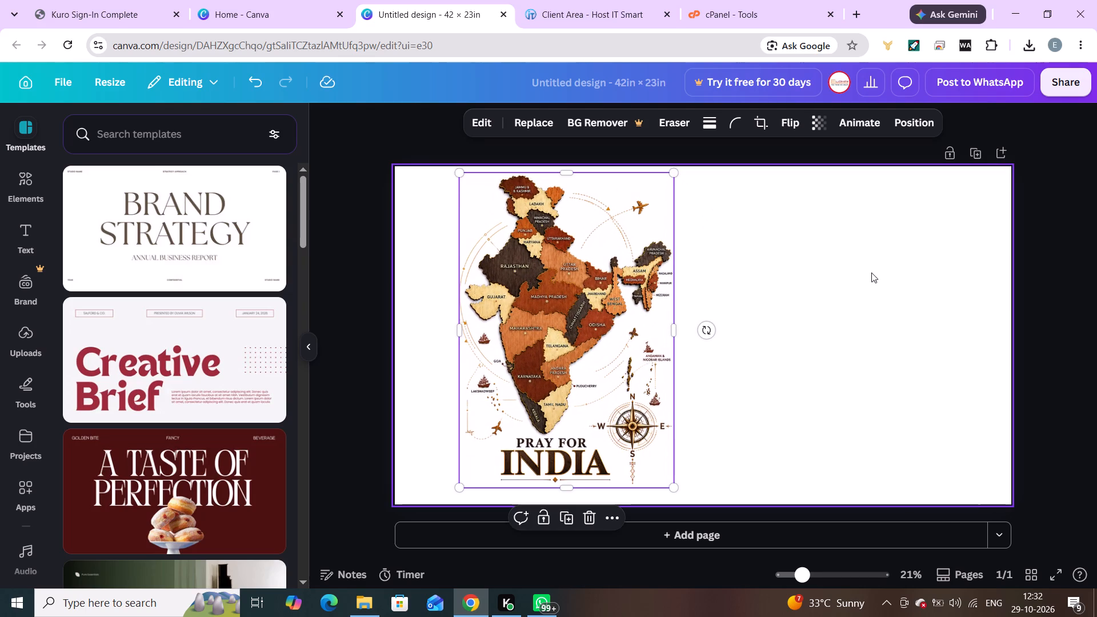
pyautogui.keyDown('ctrl'); pyautogui.click(801, 574); pyautogui.keyUp('ctrl')
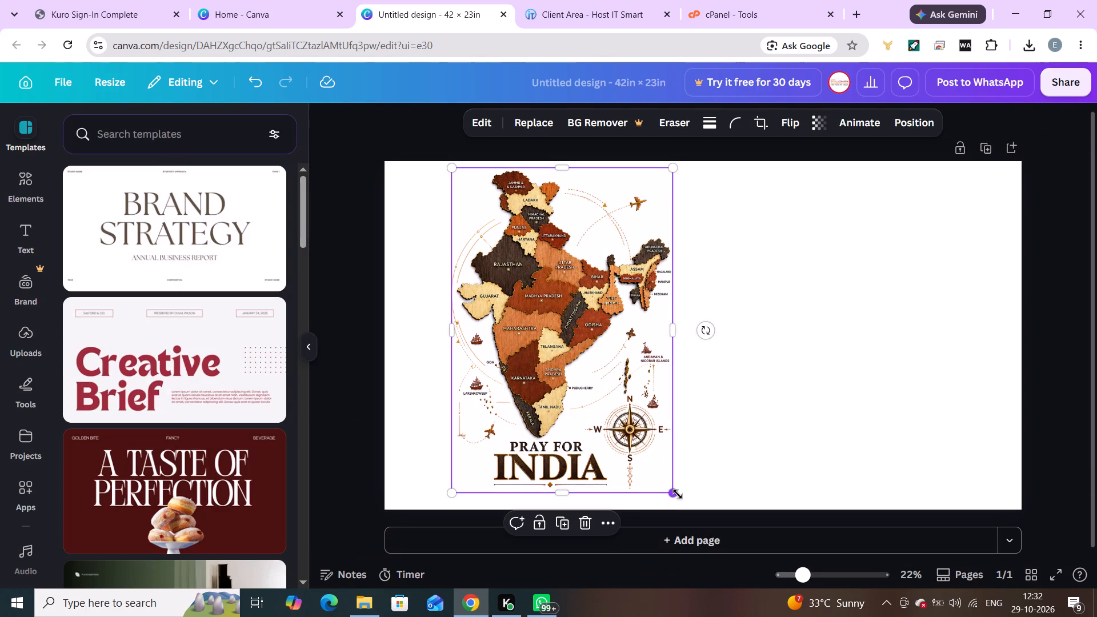
pyautogui.keyDown('ctrl'); pyautogui.moveTo(678, 494); pyautogui.dragTo(683, 498); pyautogui.keyUp('ctrl')
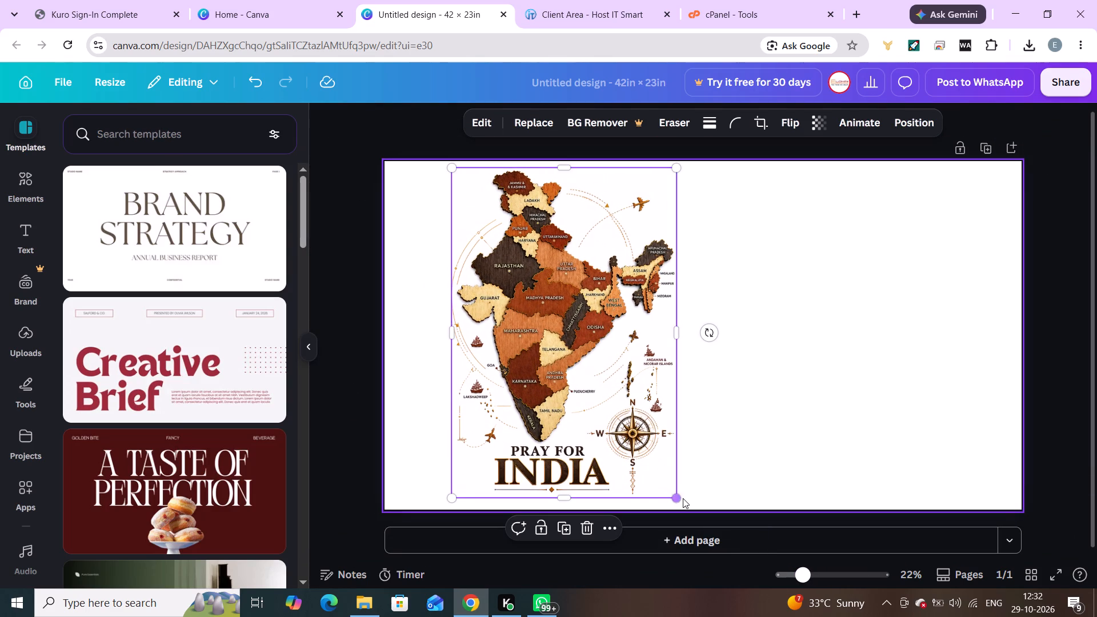
pyautogui.keyDown('ctrl'); pyautogui.click(683, 498); pyautogui.keyUp('ctrl')
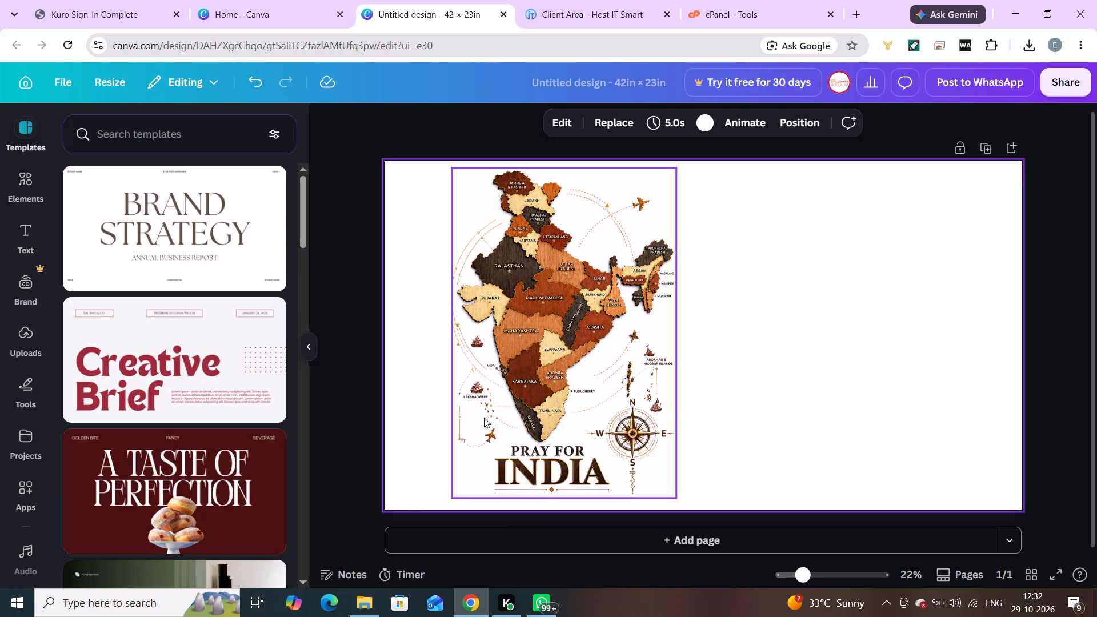
pyautogui.keyDown('ctrl'); pyautogui.click(910, 479); pyautogui.keyUp('ctrl')
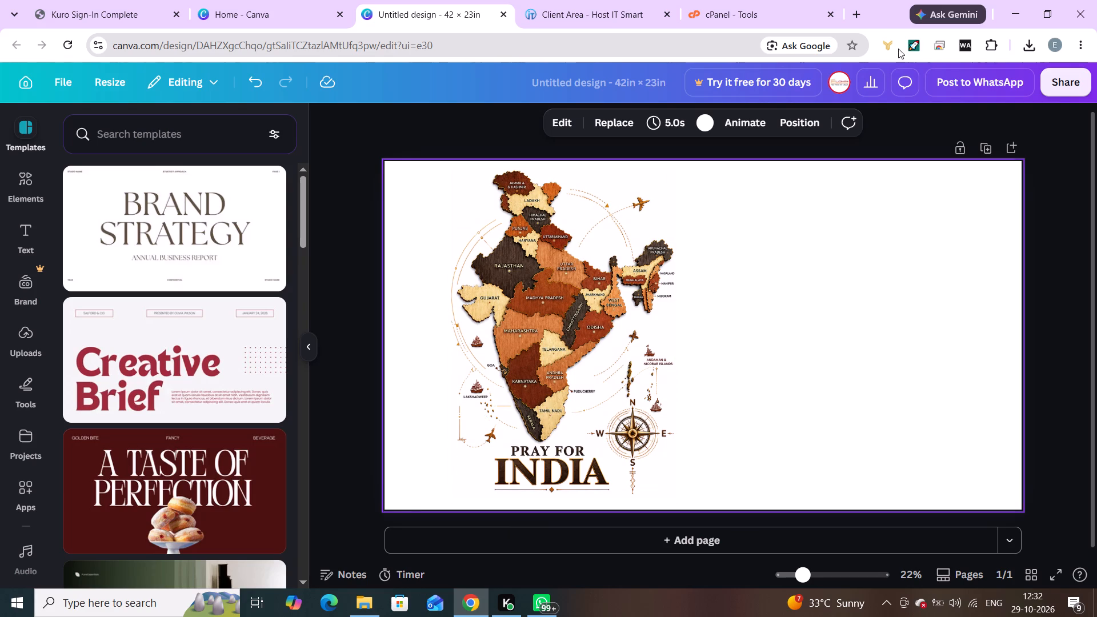
# Search Google for "image enhancer pixa" in a new browser tab.
pyautogui.keyDown('ctrl'); pyautogui.click(857, 14); pyautogui.keyUp('ctrl')
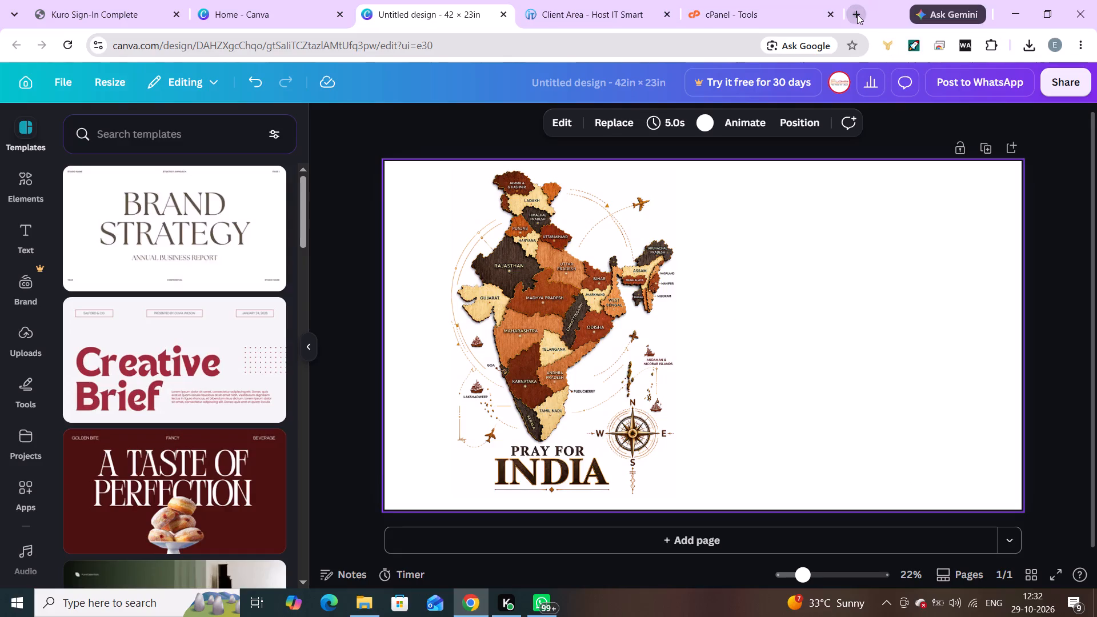
pyautogui.hotkey('ctrl', 'i')
pyautogui.hotkey('ctrl', 'm')
pyautogui.hotkey('ctrl', 'a')
pyautogui.hotkey('ctrl', 'g')
pyautogui.hotkey('ctrl', 'e')
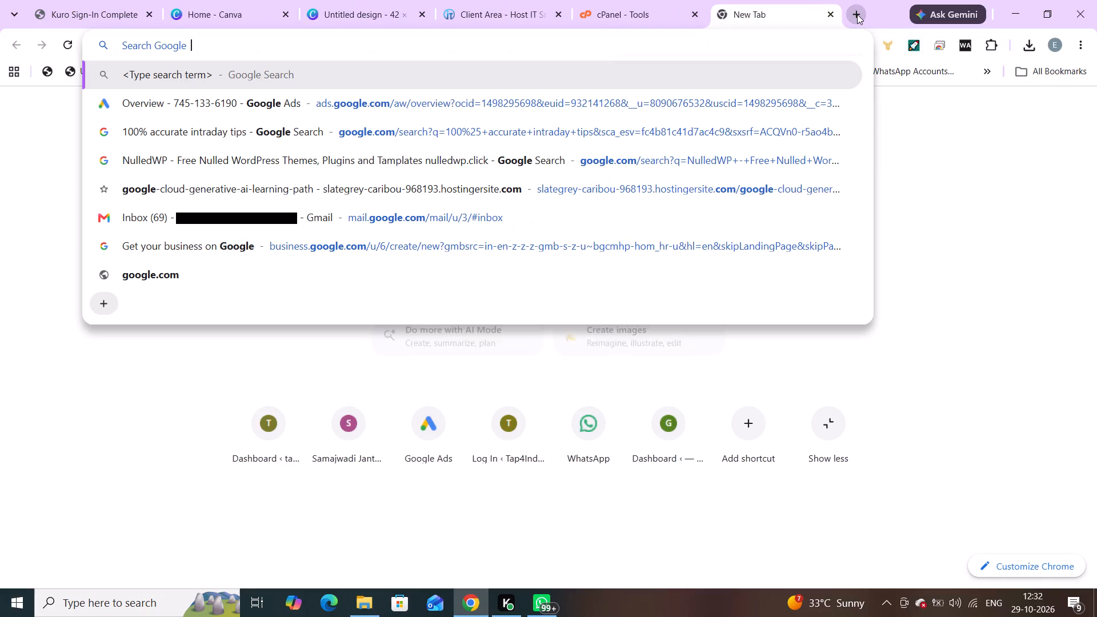
pyautogui.press('BackSpace')
pyautogui.press('i')
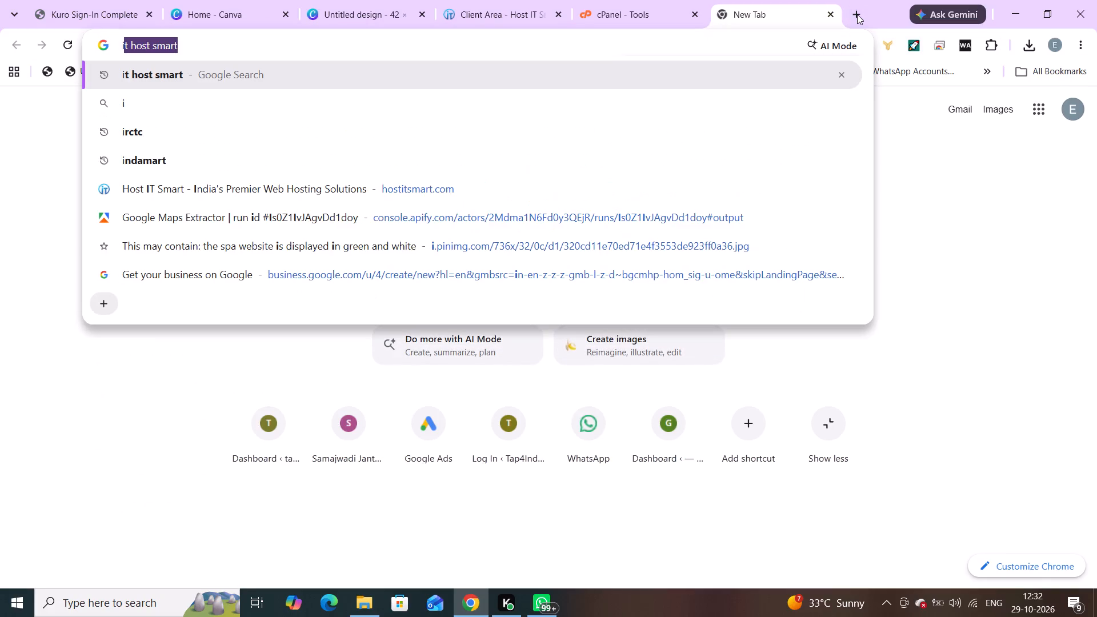
pyautogui.write('mage')
pyautogui.press('space')
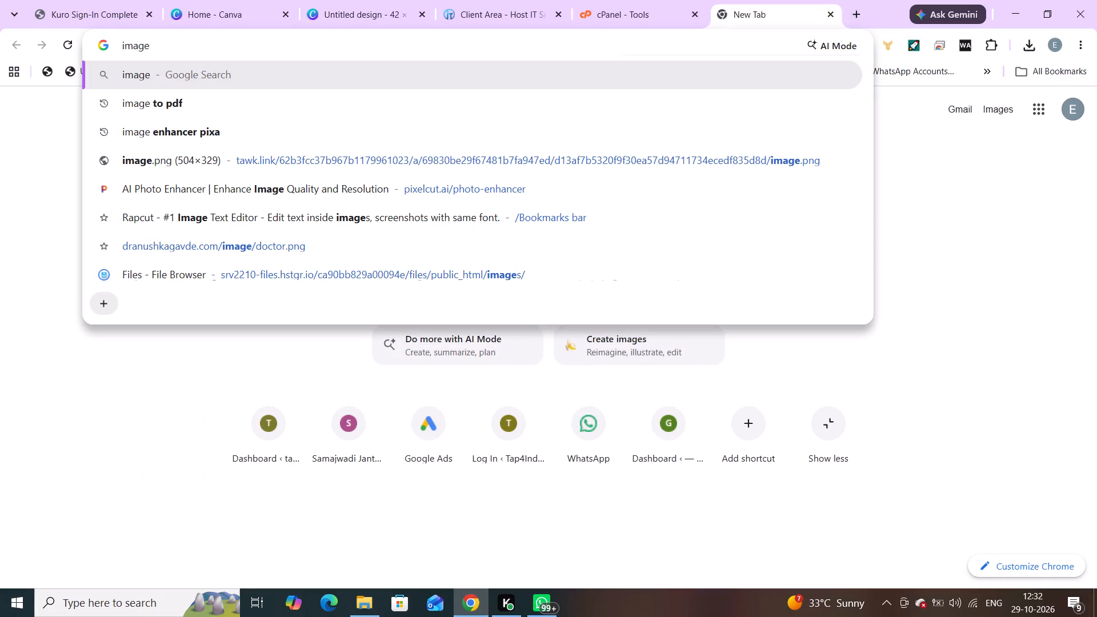
pyautogui.press('Down')
pyautogui.press('Down')
pyautogui.press('Return')
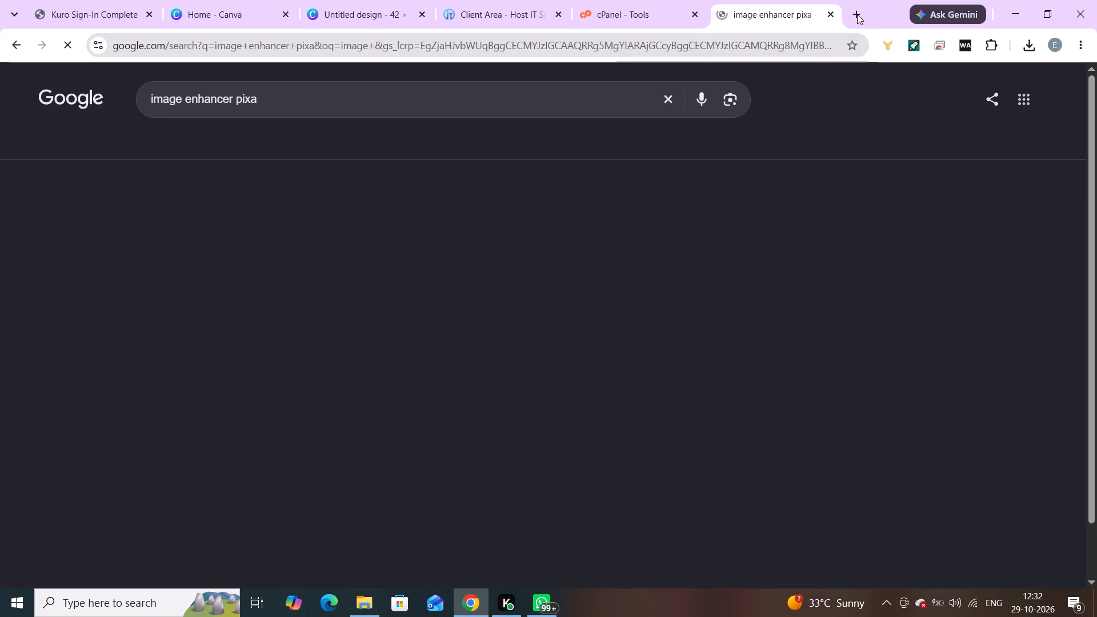
pyautogui.click(295, 225)
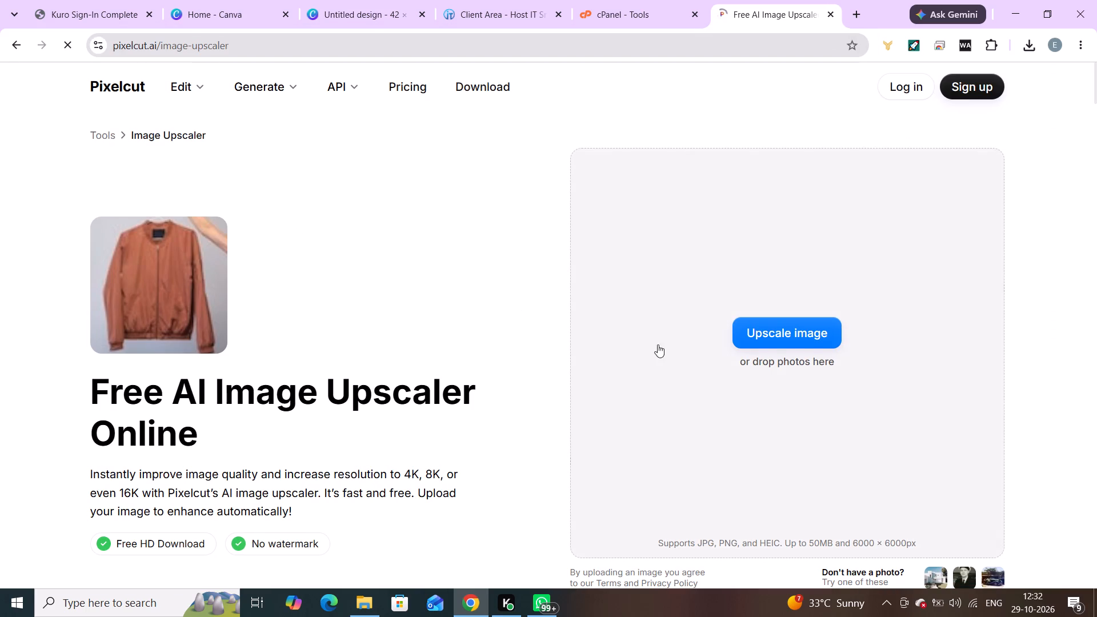
pyautogui.click(773, 348)
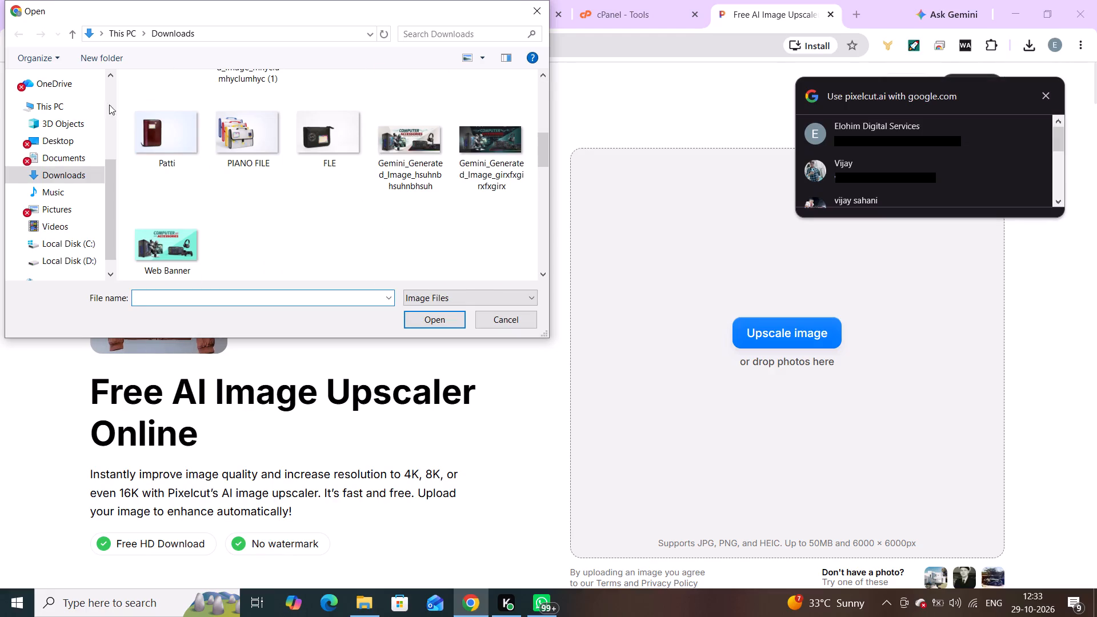
pyautogui.click(70, 146)
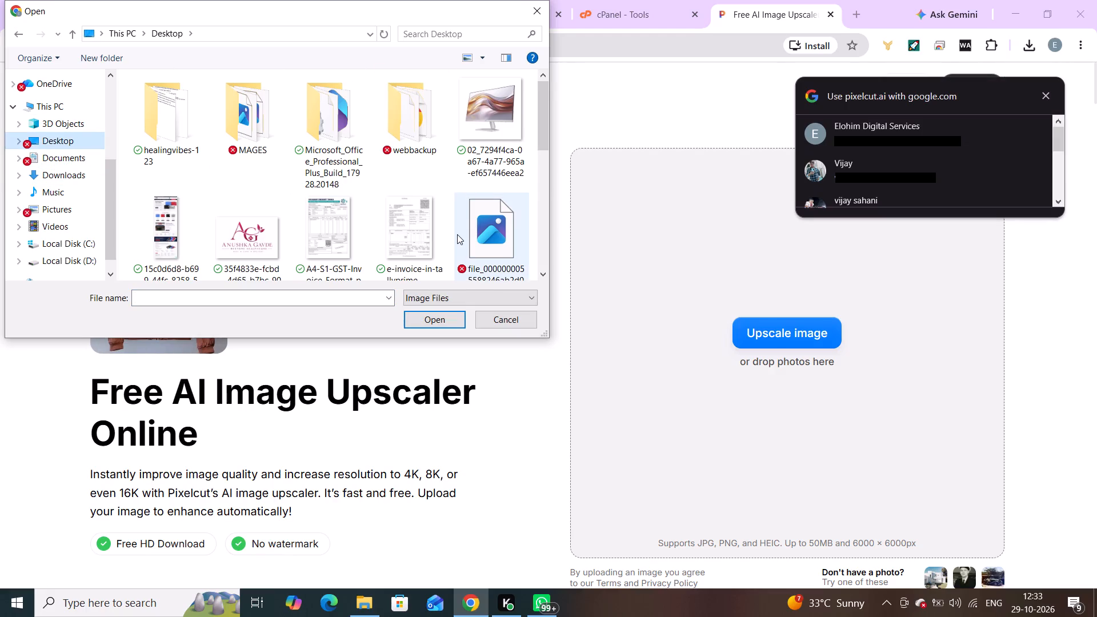
pyautogui.click(457, 235)
pyautogui.click(430, 318)
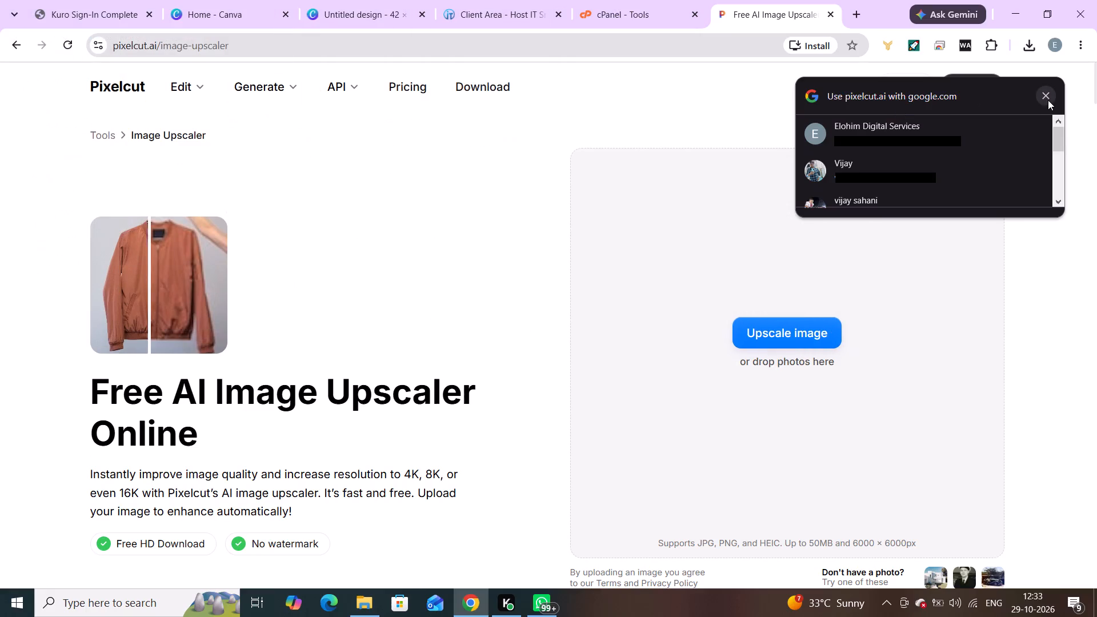
pyautogui.click(1048, 100)
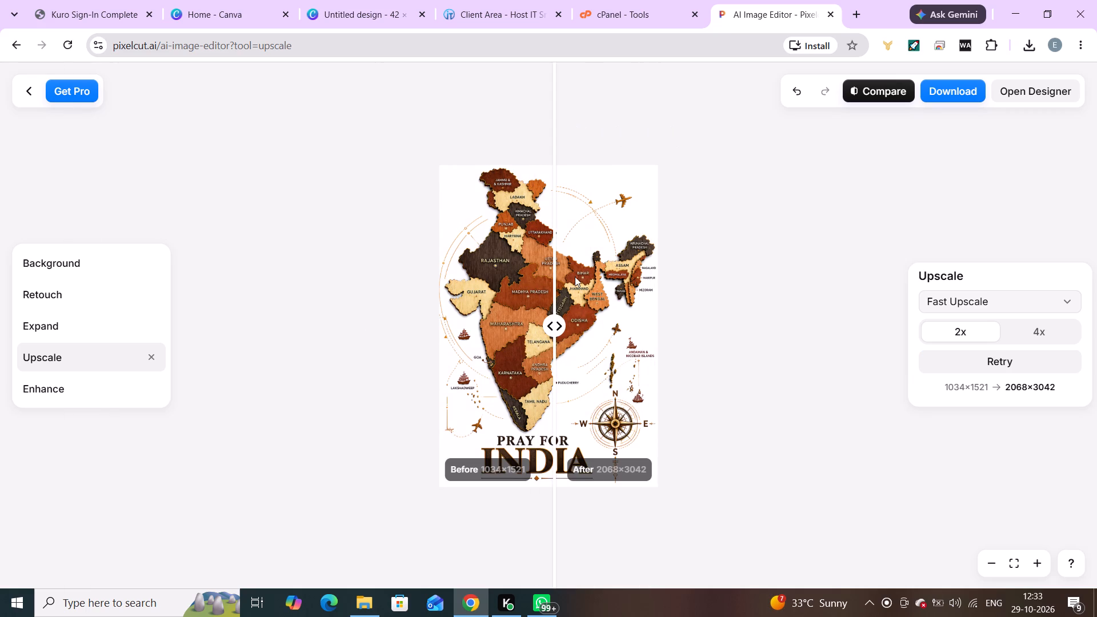
# Compare the India map before and after upscaling across its full width, and close the comparison.
pyautogui.moveTo(555, 334); pyautogui.dragTo(467, 349)
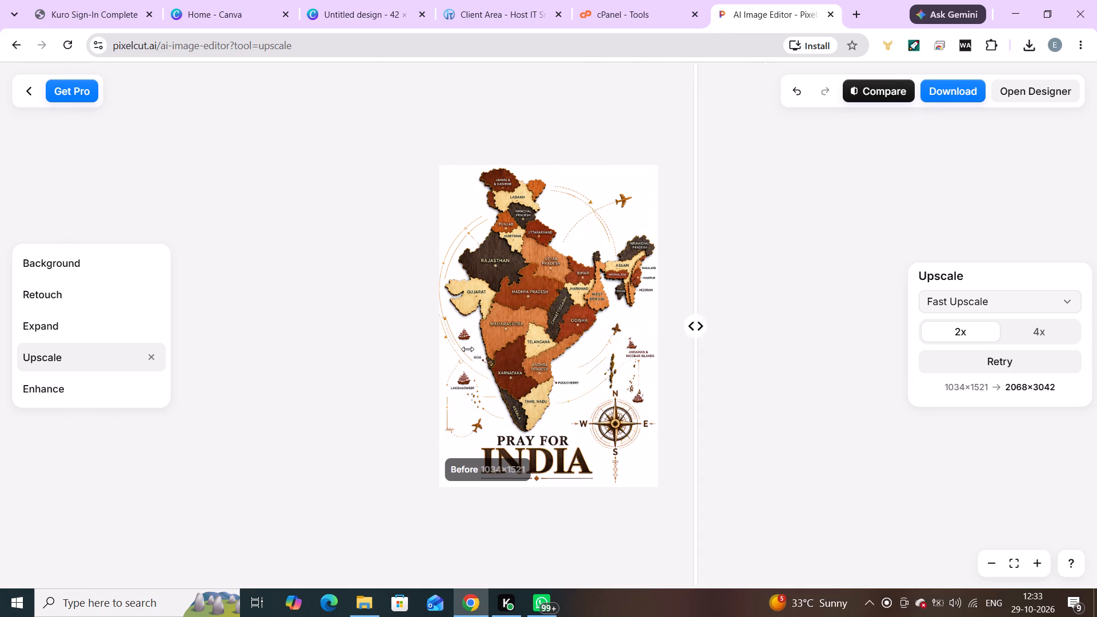
pyautogui.moveTo(467, 349); pyautogui.dragTo(445, 354)
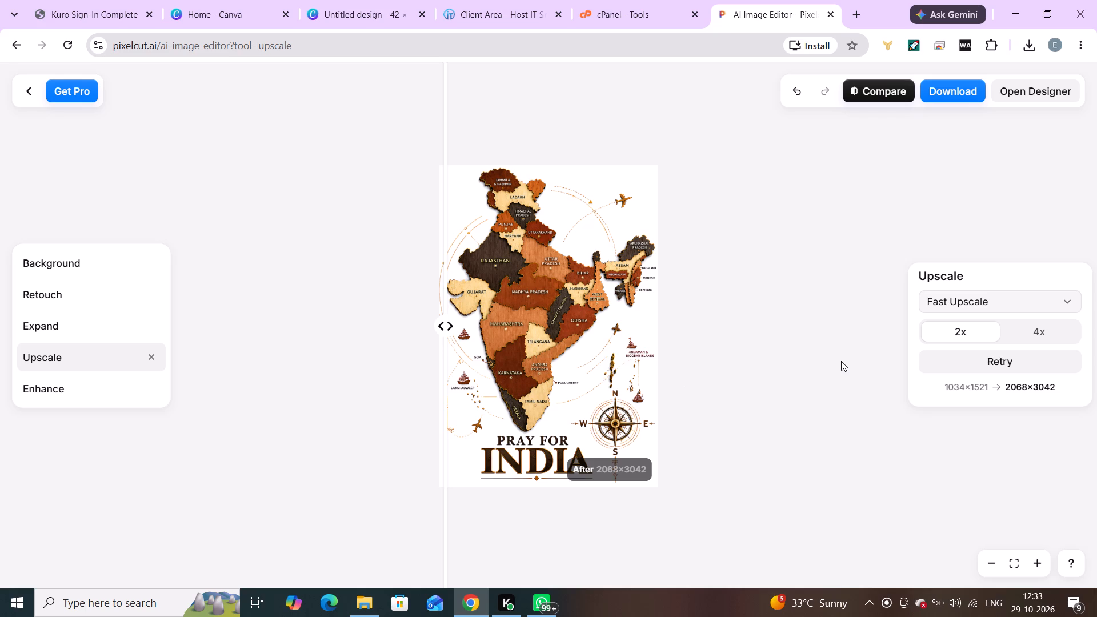
pyautogui.click(800, 308)
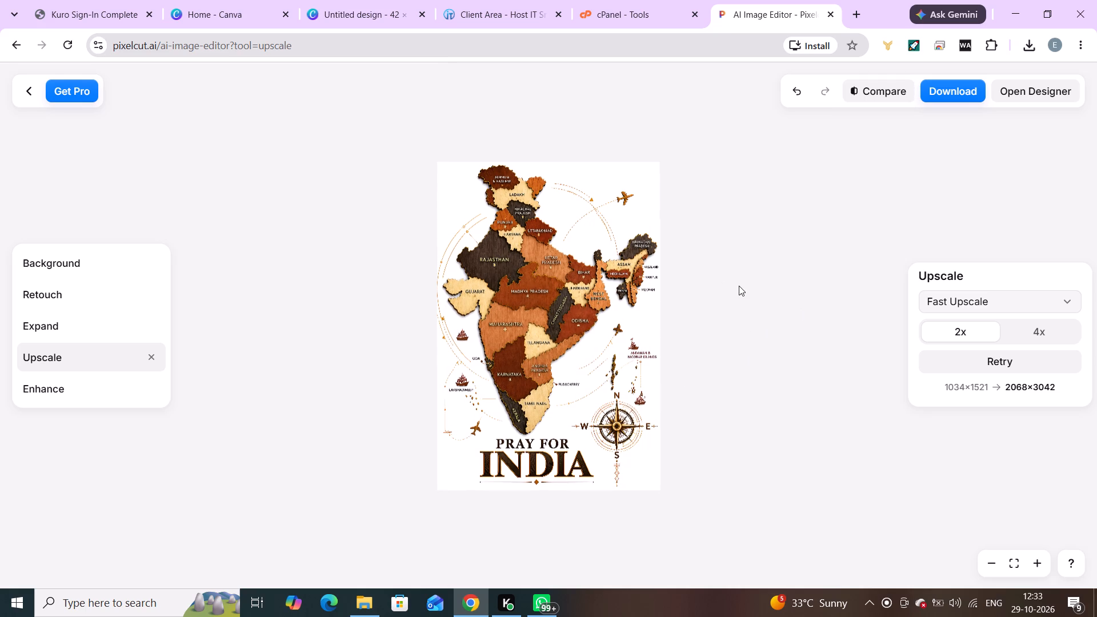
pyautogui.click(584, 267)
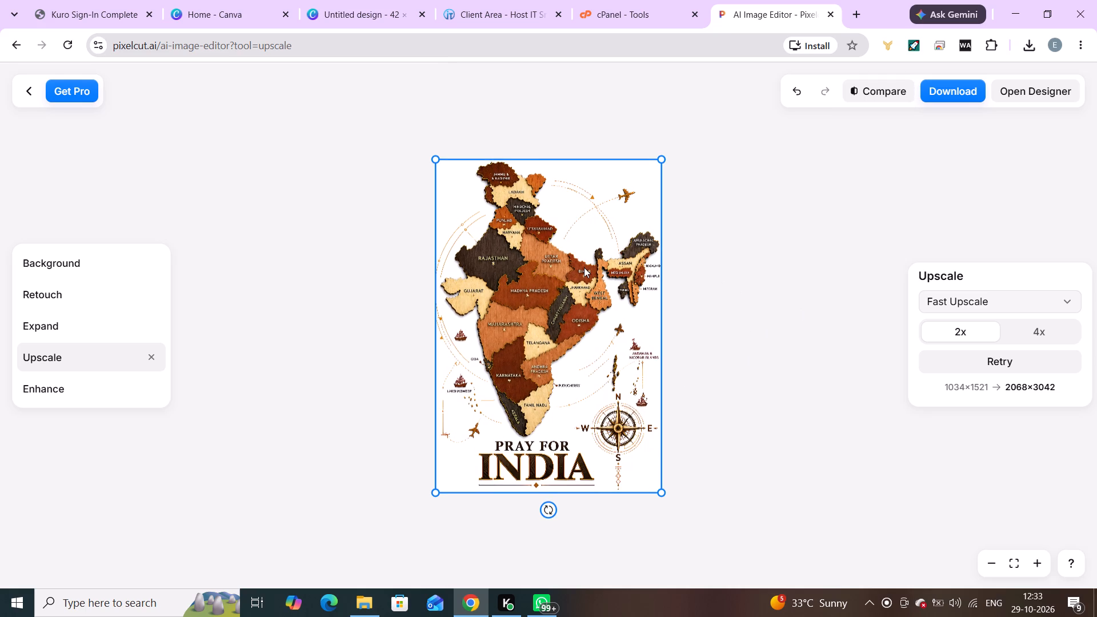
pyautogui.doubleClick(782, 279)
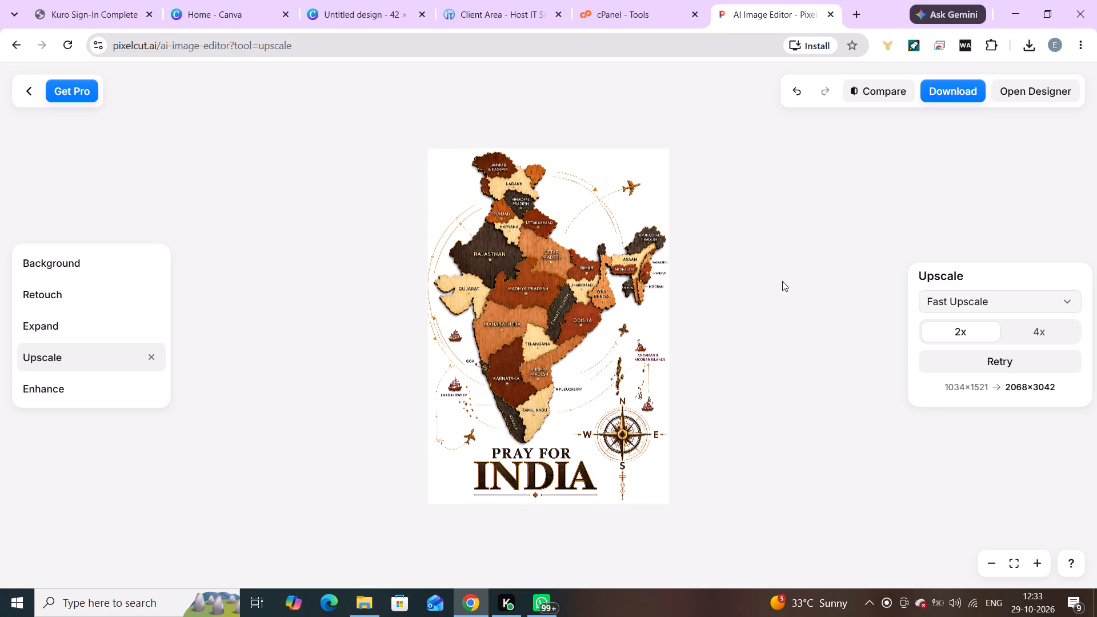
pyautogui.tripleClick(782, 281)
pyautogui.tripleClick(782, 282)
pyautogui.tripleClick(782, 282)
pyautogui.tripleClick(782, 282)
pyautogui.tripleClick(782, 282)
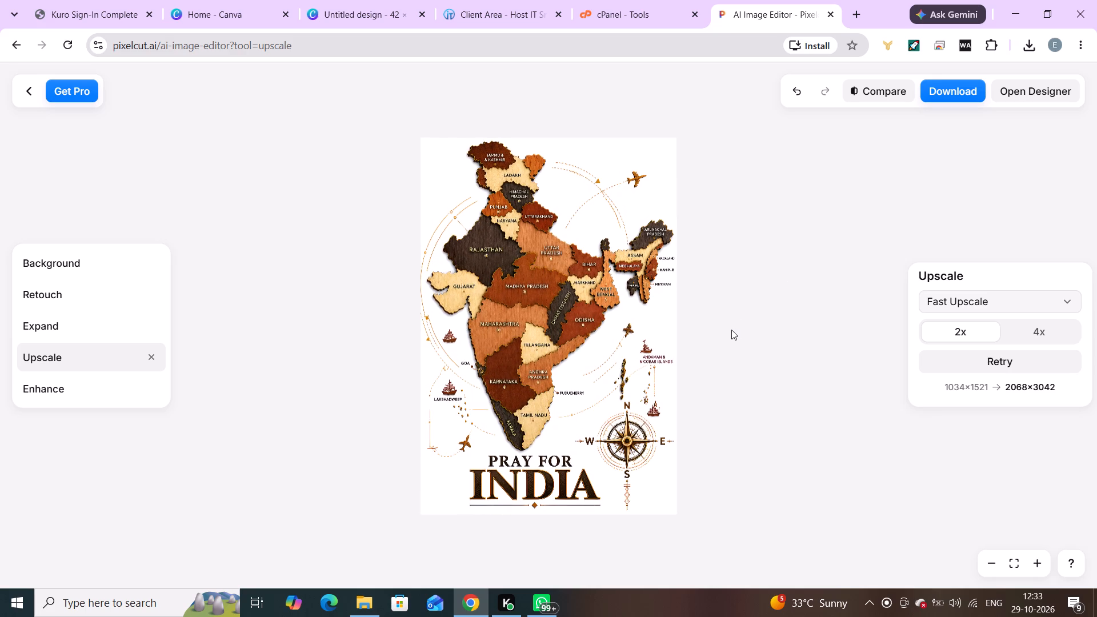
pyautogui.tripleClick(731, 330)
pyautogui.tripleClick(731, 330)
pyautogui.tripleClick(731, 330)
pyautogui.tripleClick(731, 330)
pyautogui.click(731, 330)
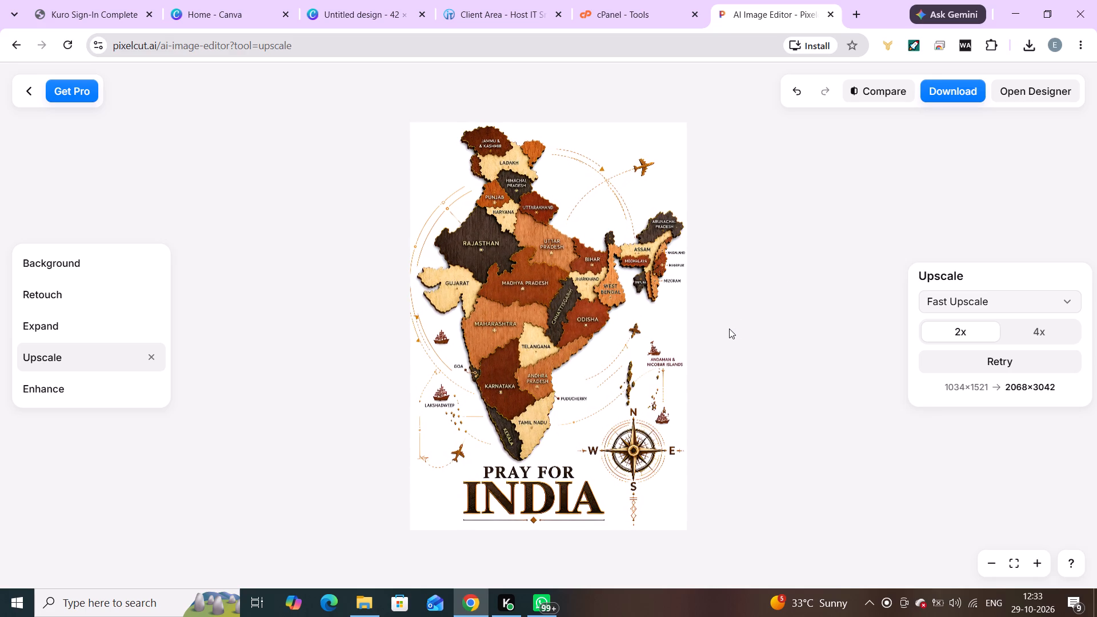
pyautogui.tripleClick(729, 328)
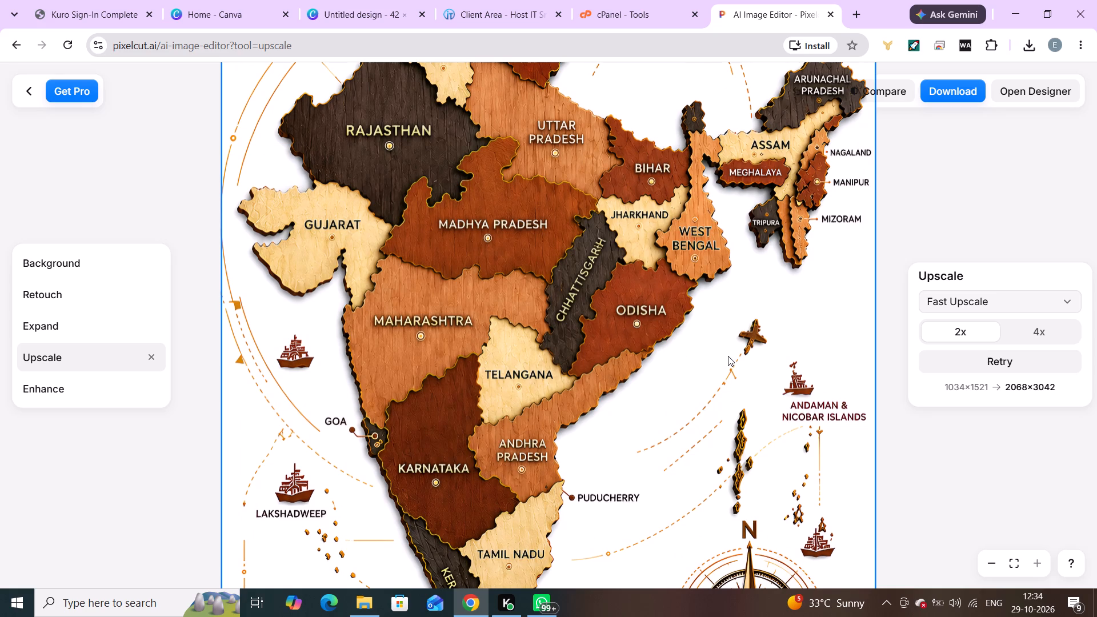
# Download the upscaled India map at the free preview resolution of 734×1080.
pyautogui.click(944, 99)
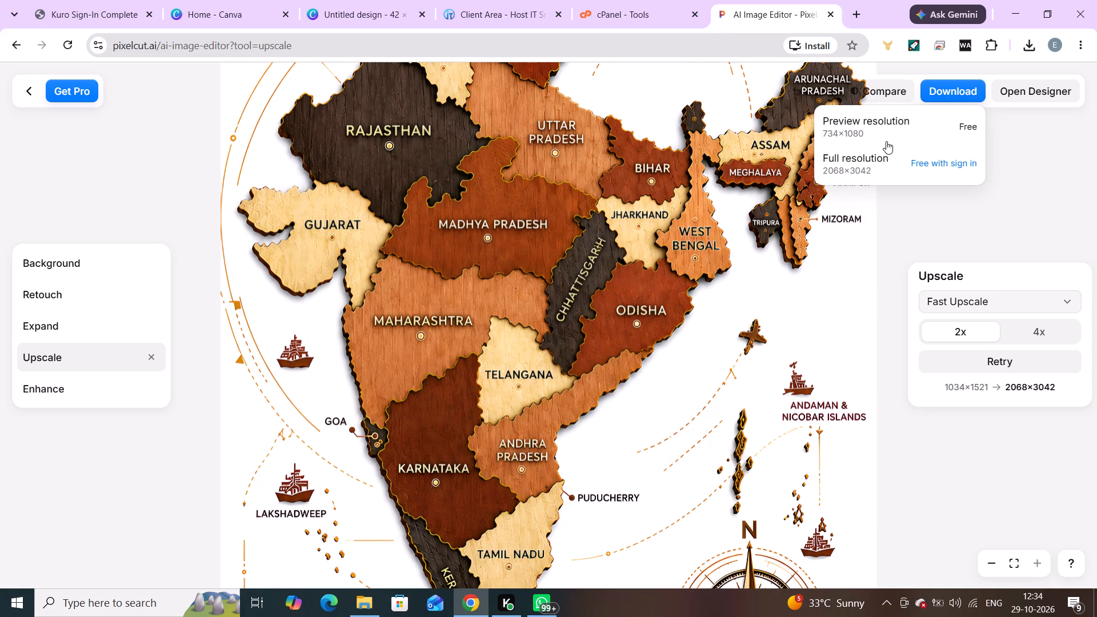
pyautogui.click(886, 141)
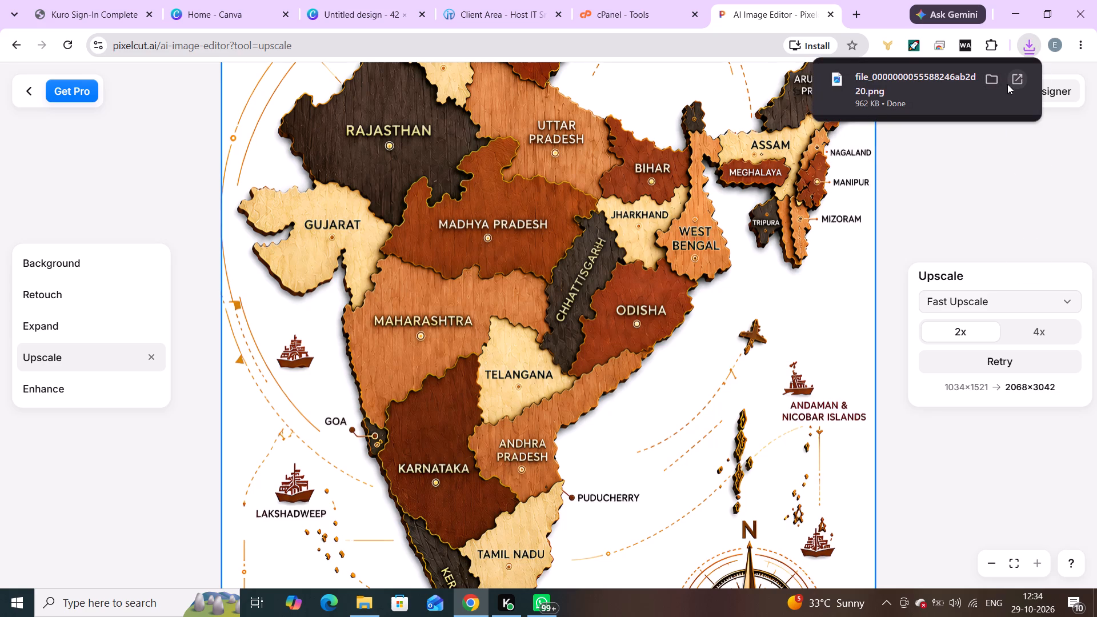
# Open the downloaded map PNG in Photos, examine the sharpness of its central state labels and borders up close, and close it.
pyautogui.tripleClick(1008, 84)
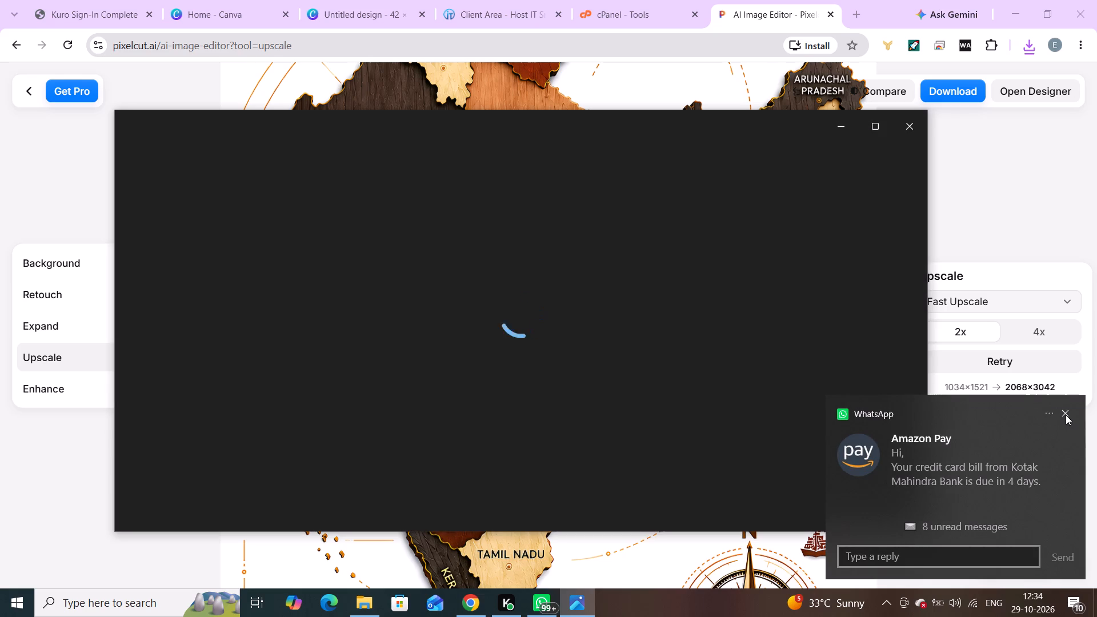
pyautogui.click(1066, 415)
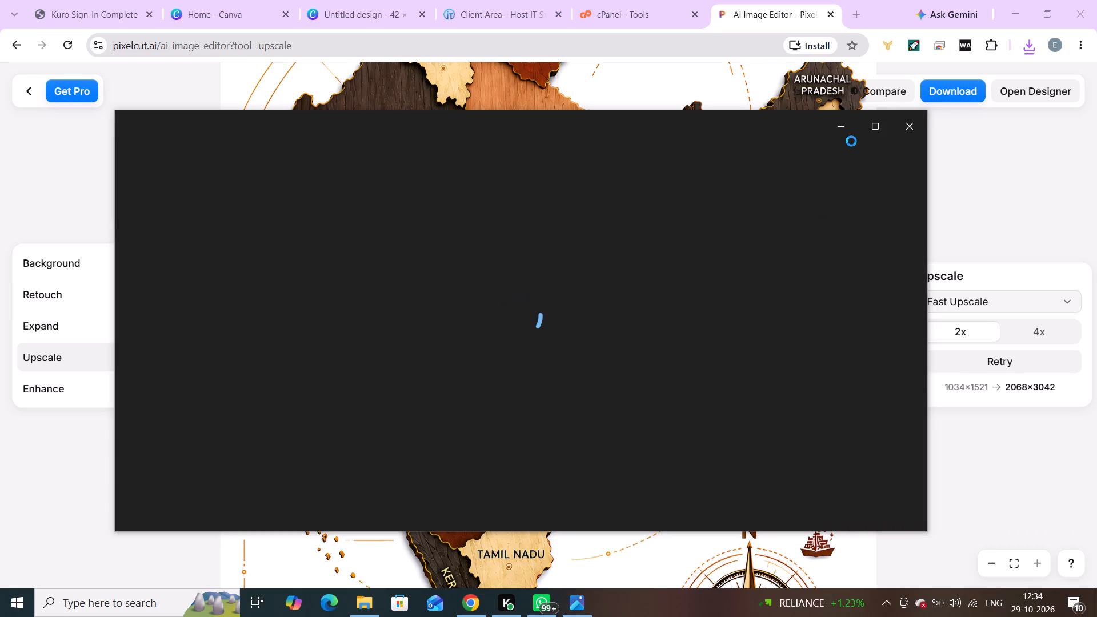
pyautogui.click(873, 127)
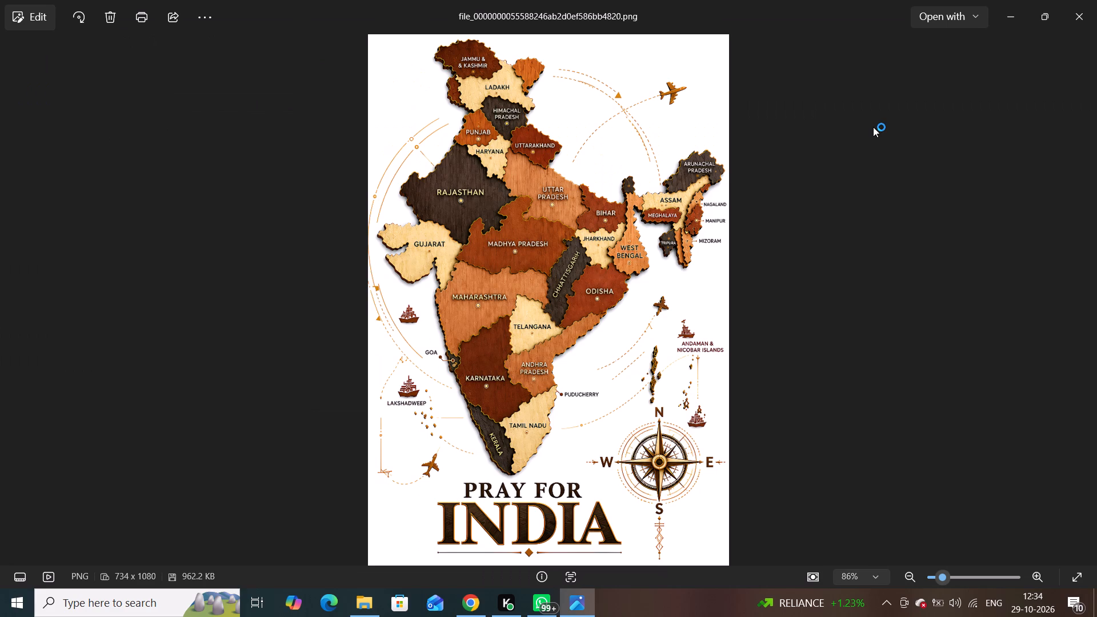
pyautogui.doubleClick(554, 232)
pyautogui.doubleClick(554, 232)
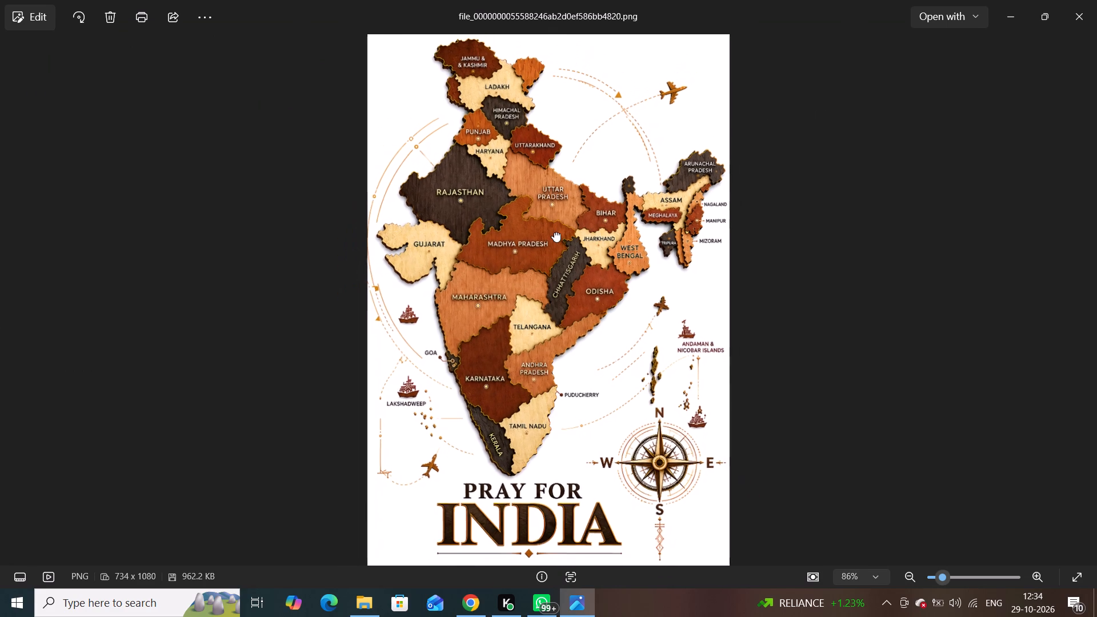
pyautogui.doubleClick(554, 232)
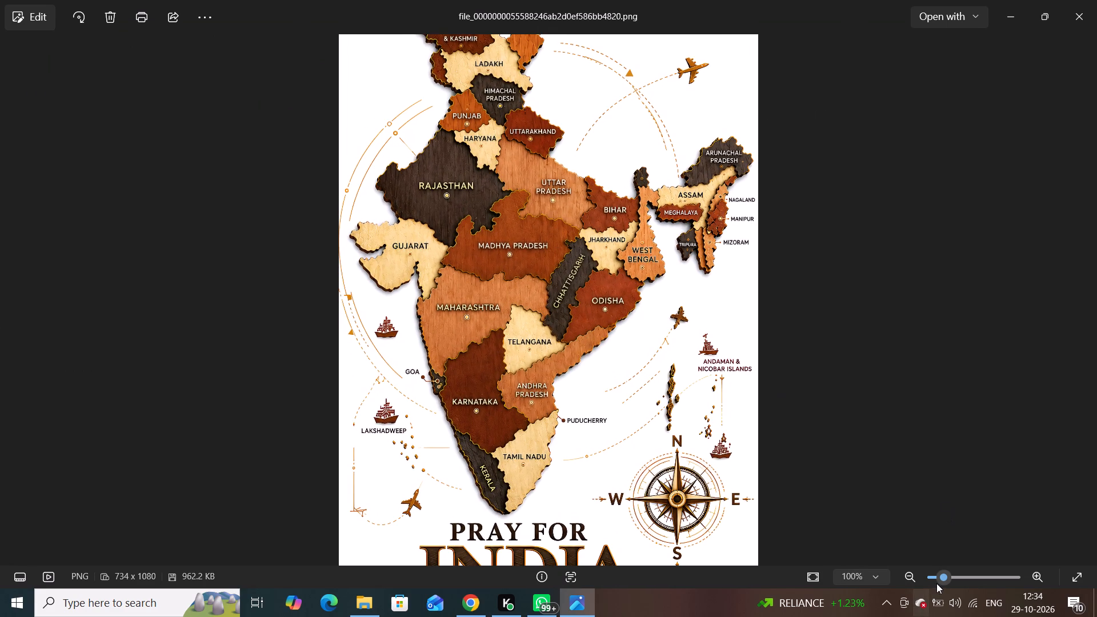
pyautogui.moveTo(940, 579); pyautogui.dragTo(968, 572)
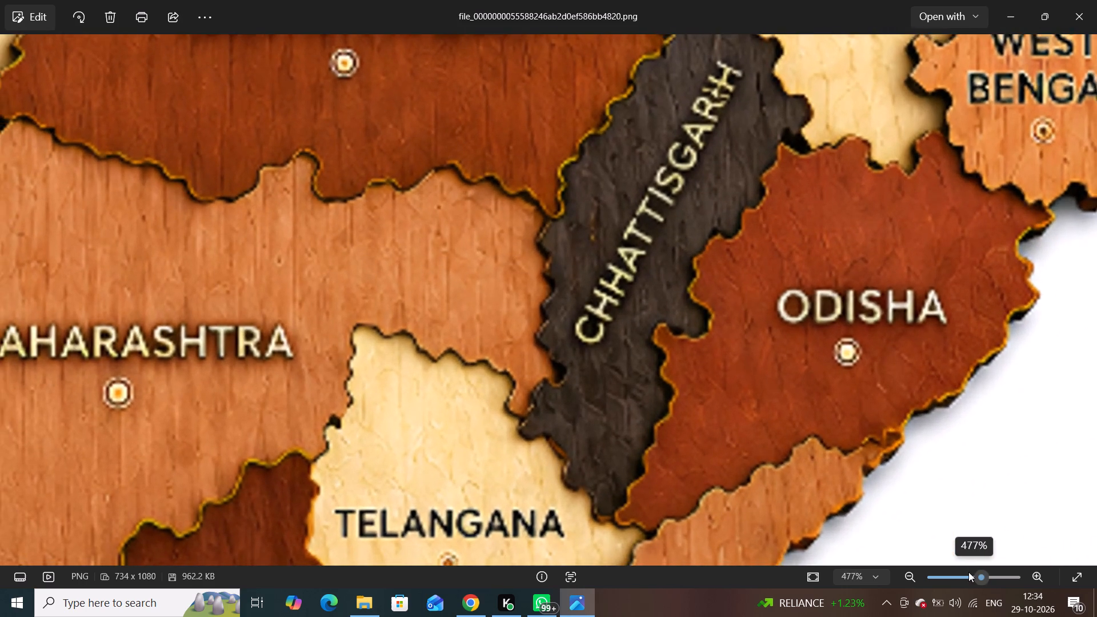
pyautogui.moveTo(968, 572); pyautogui.dragTo(966, 574)
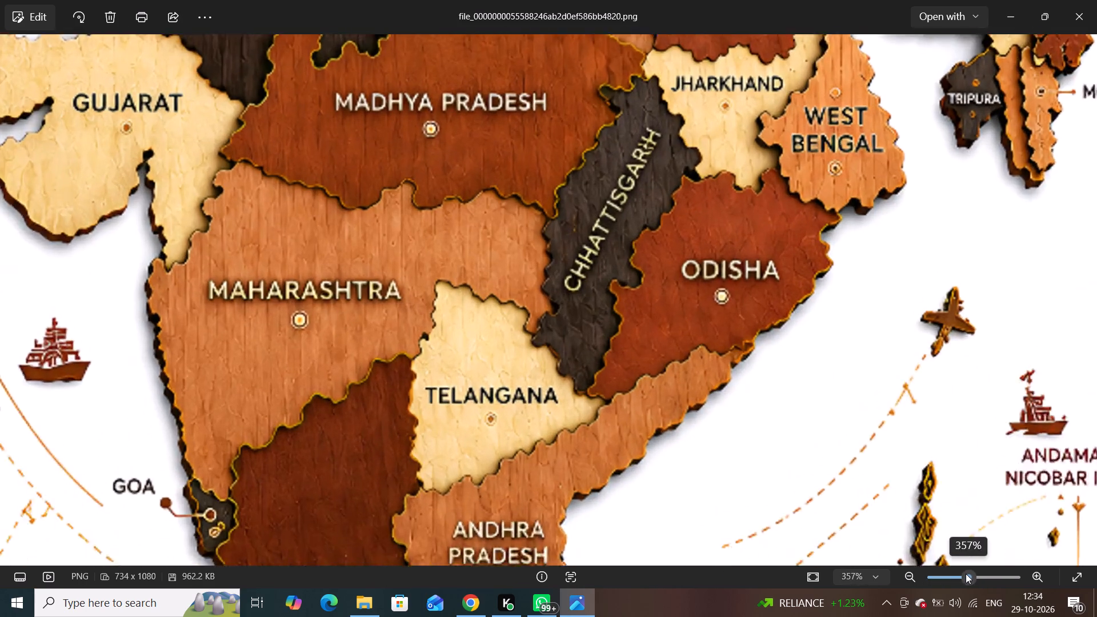
pyautogui.moveTo(966, 574); pyautogui.dragTo(945, 576)
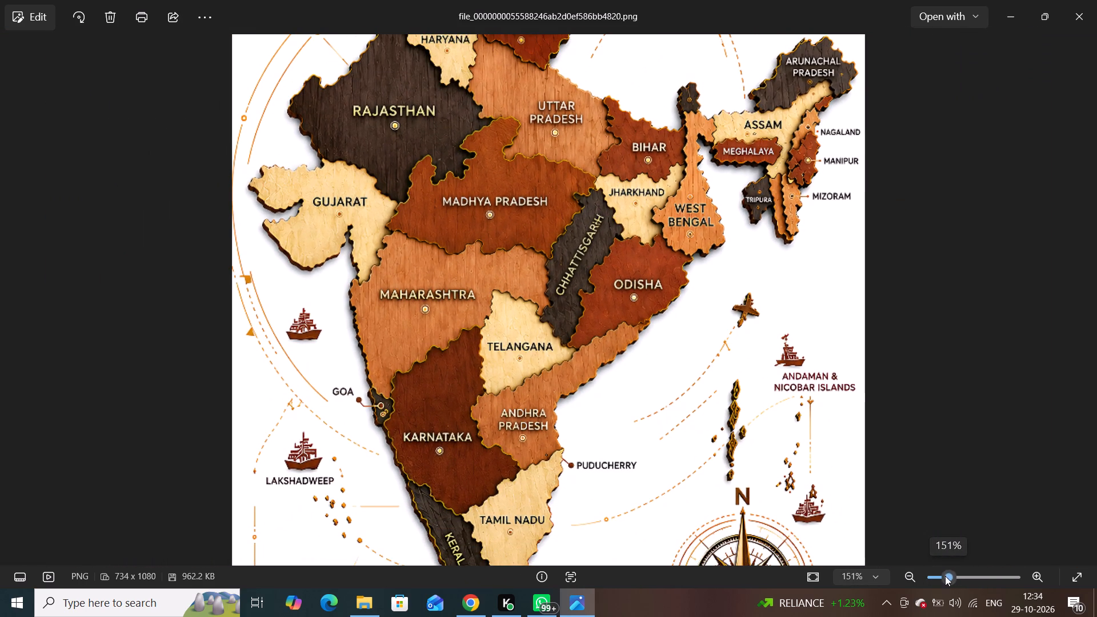
pyautogui.click(1073, 33)
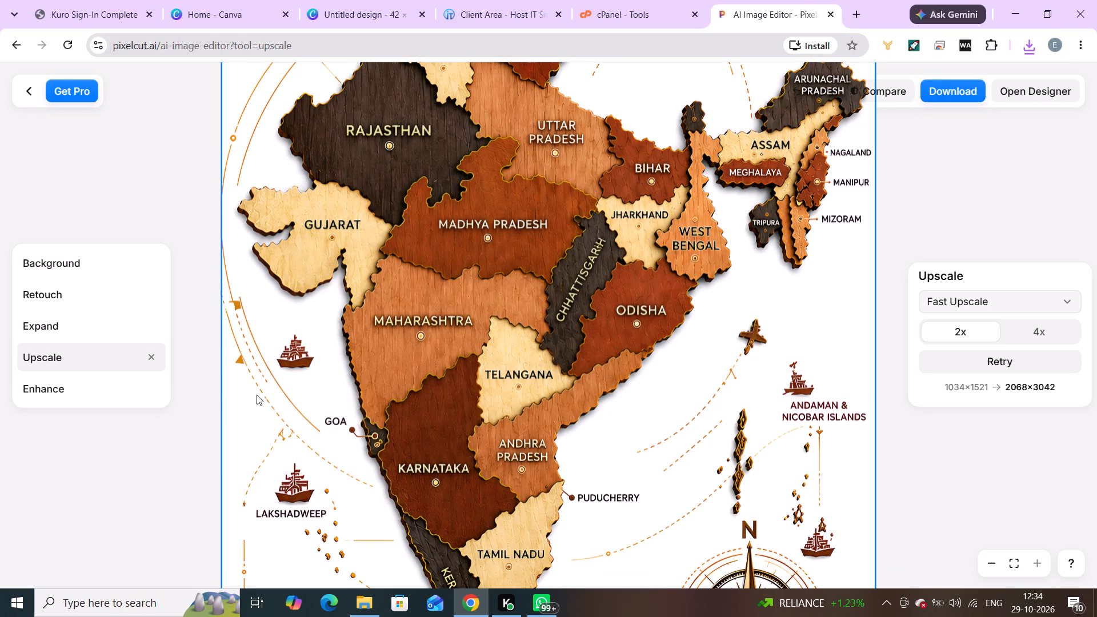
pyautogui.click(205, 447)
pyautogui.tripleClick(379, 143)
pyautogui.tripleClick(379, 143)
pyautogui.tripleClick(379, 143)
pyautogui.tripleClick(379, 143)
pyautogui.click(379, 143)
# Switch back to the 42in × 23in Canva design containing the India map.
pyautogui.click(373, 0)
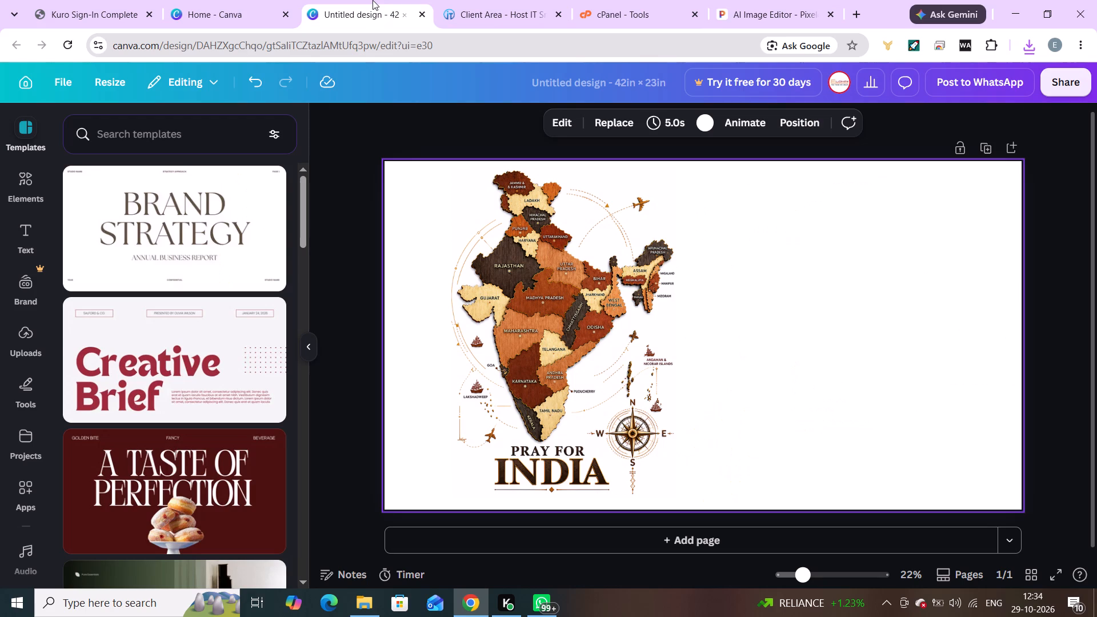
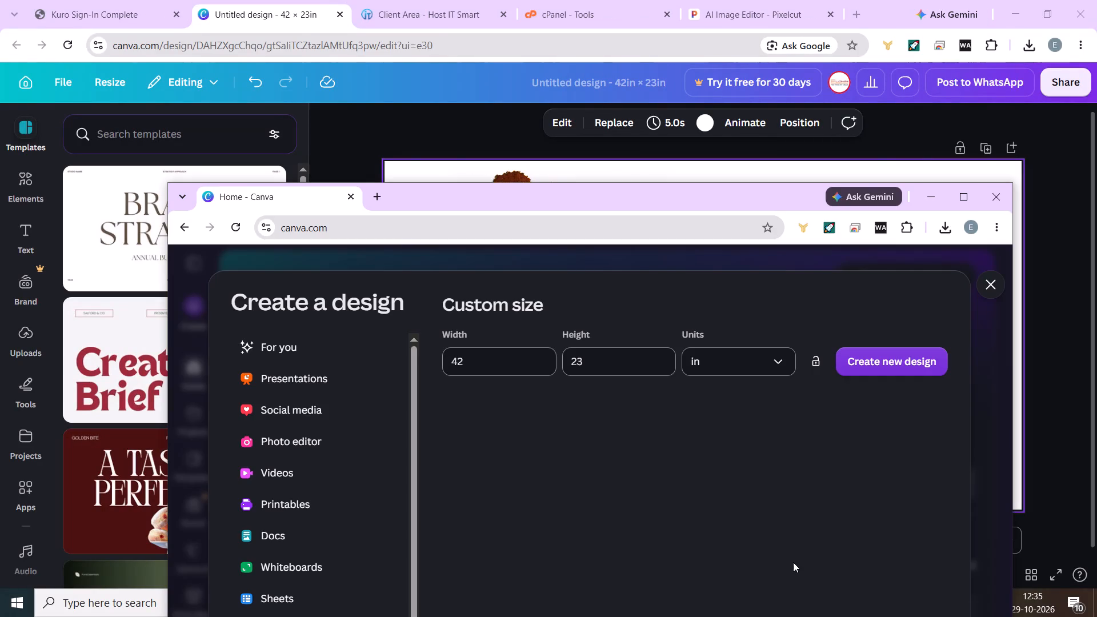
# Close the extra Canva window showing the custom-size Create a design dialog.
pyautogui.click(998, 192)
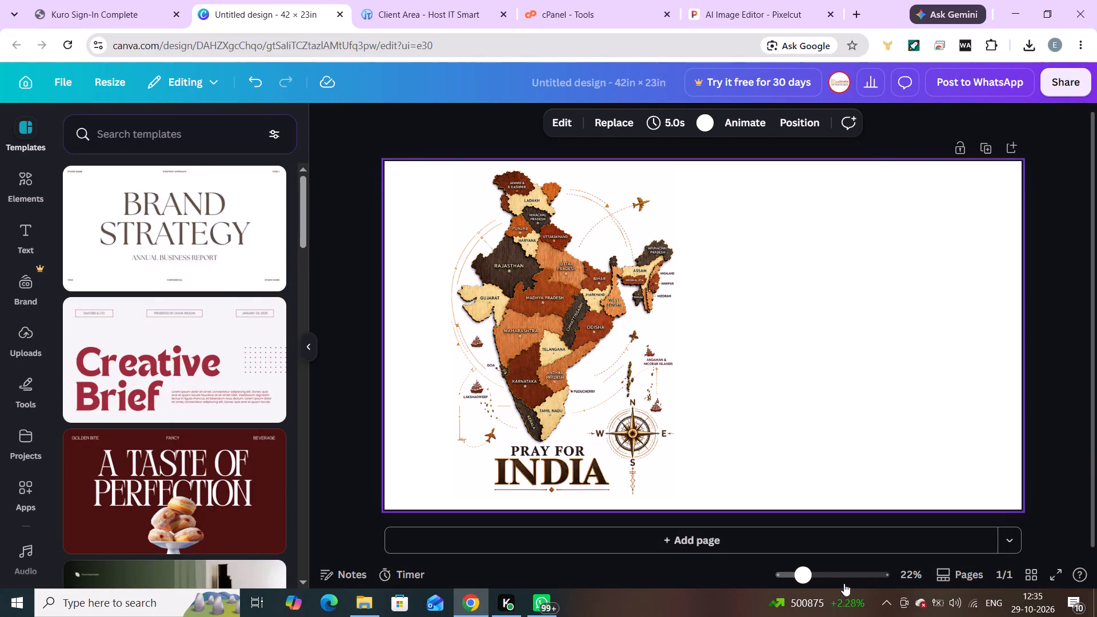
# Examine the India map's detail and its fit on the page at different magnifications.
pyautogui.click(822, 570)
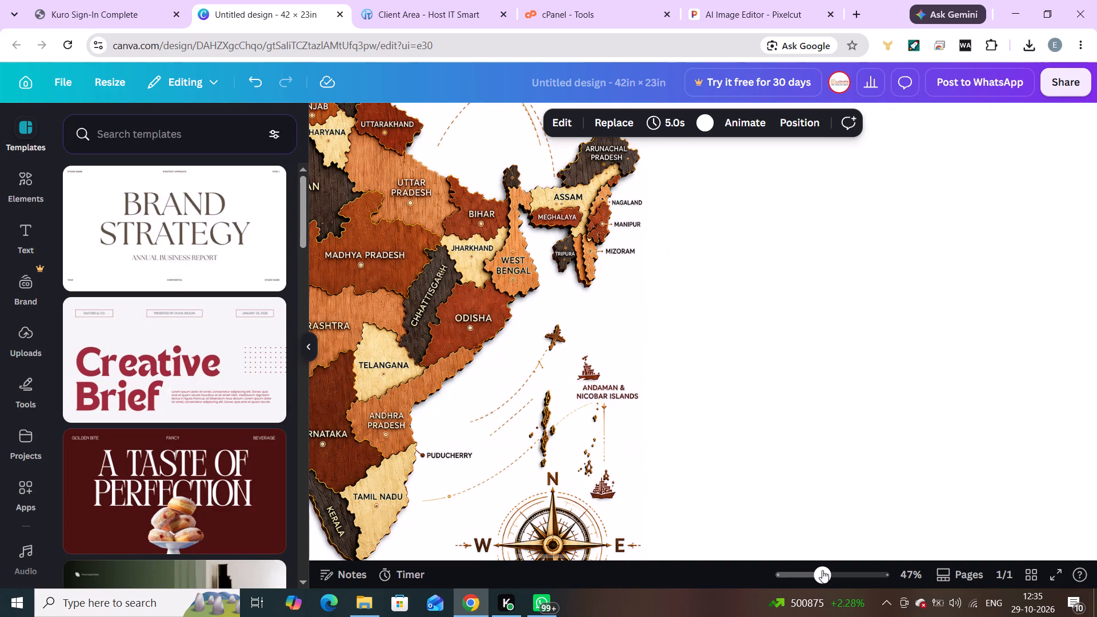
pyautogui.moveTo(821, 580); pyautogui.dragTo(839, 580)
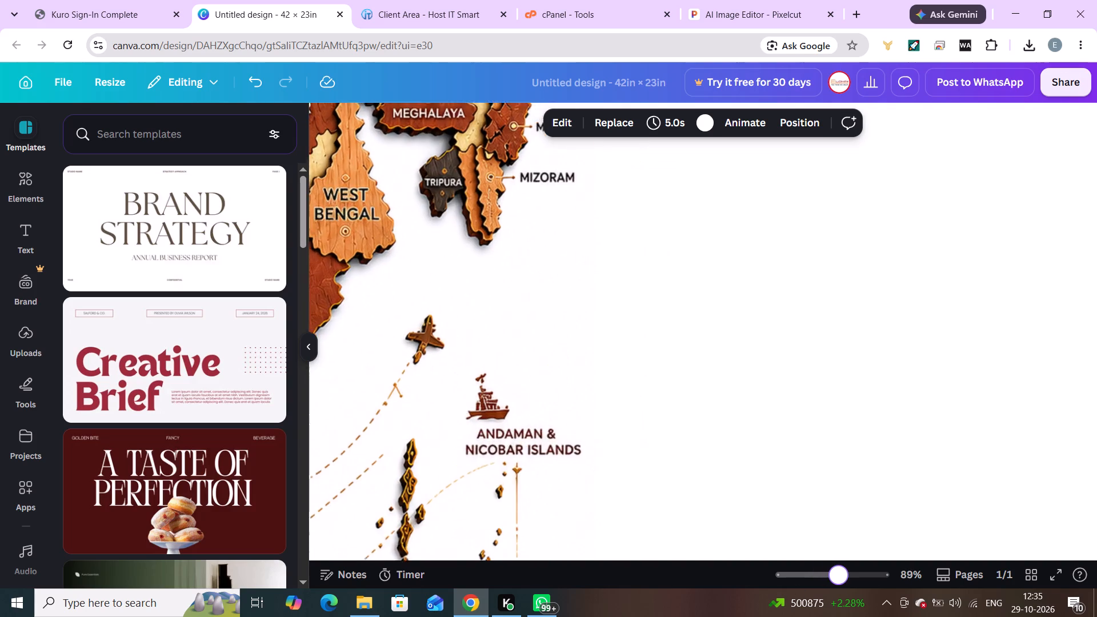
pyautogui.moveTo(839, 580); pyautogui.dragTo(841, 580)
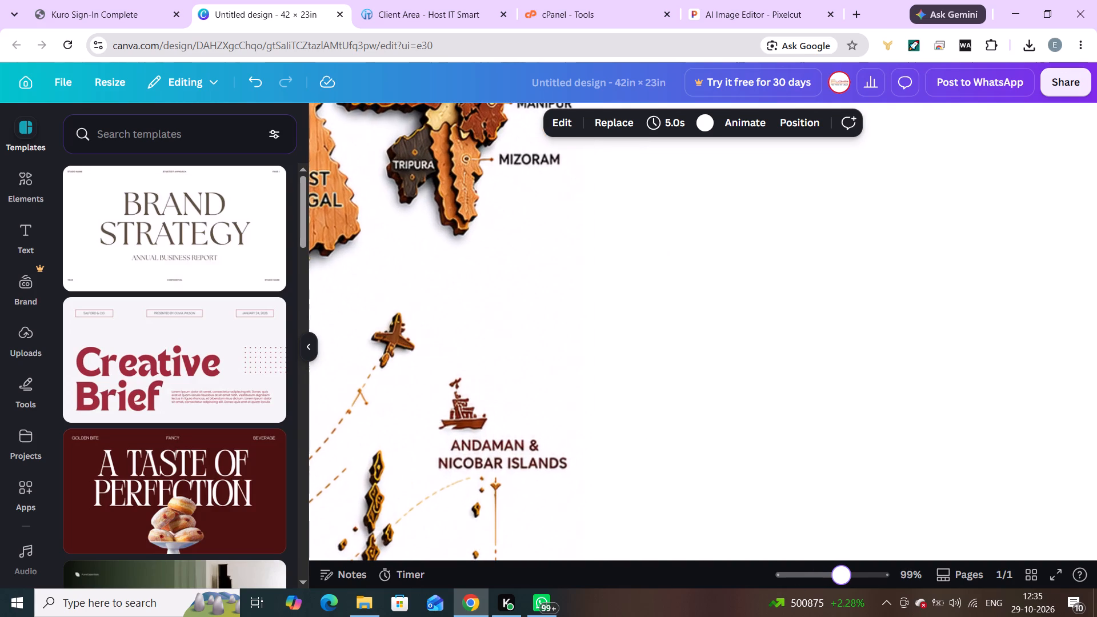
pyautogui.moveTo(841, 580); pyautogui.dragTo(824, 580)
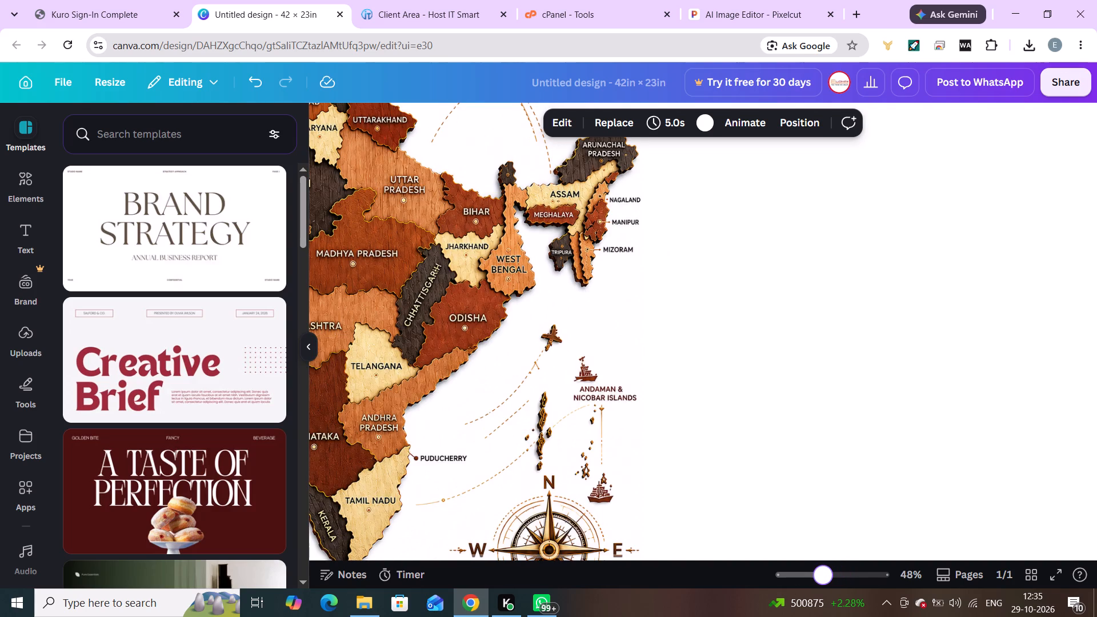
pyautogui.moveTo(824, 580); pyautogui.dragTo(755, 580)
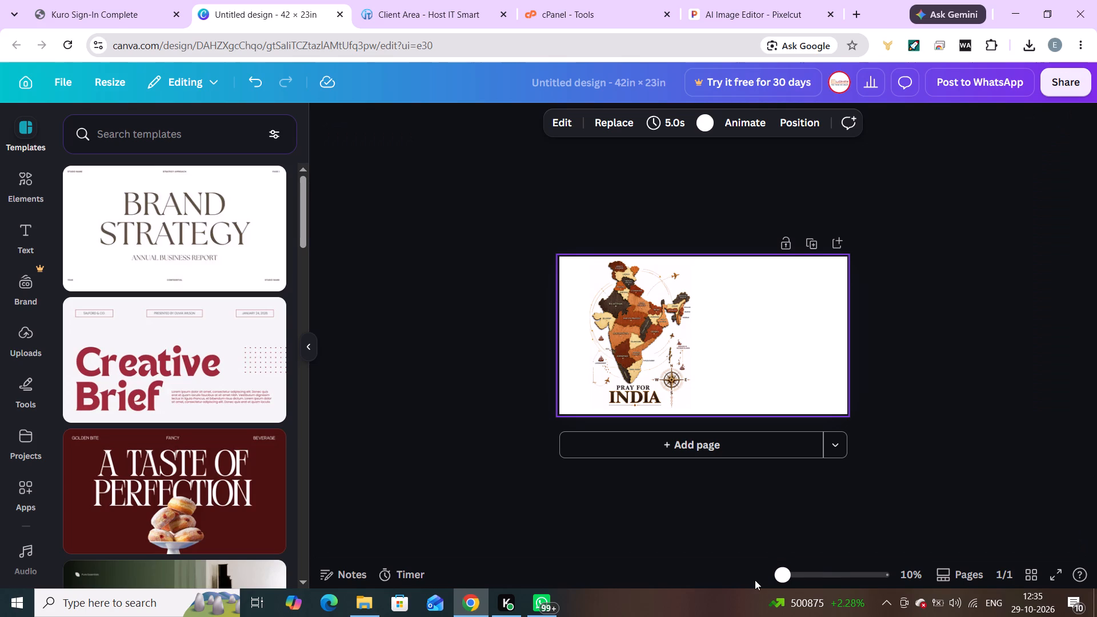
pyautogui.moveTo(792, 582); pyautogui.dragTo(807, 582)
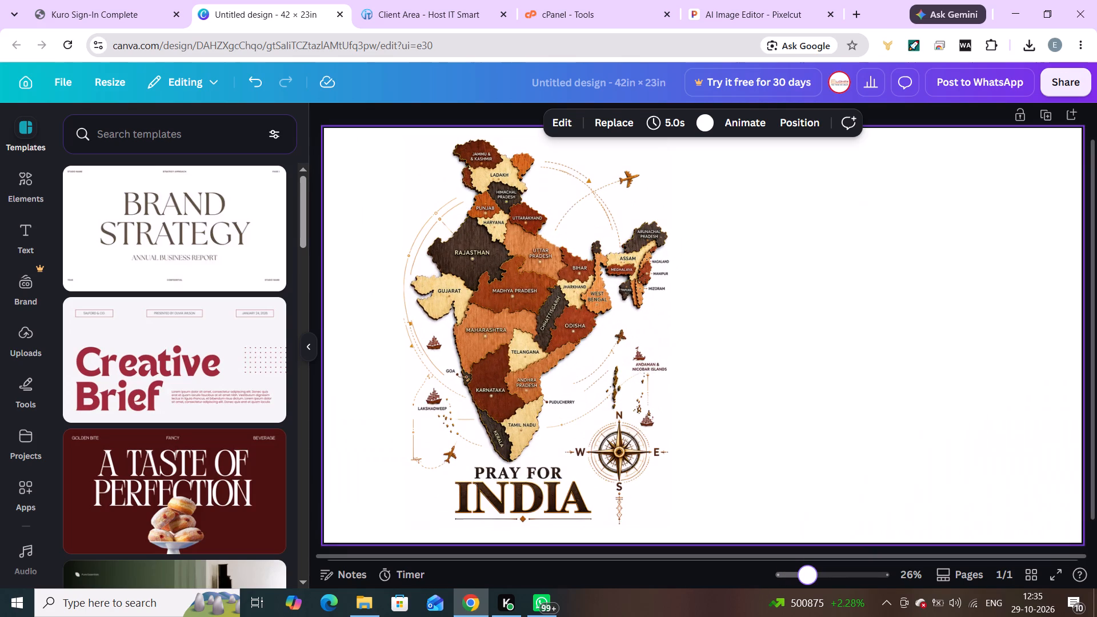
pyautogui.moveTo(807, 582); pyautogui.dragTo(802, 582)
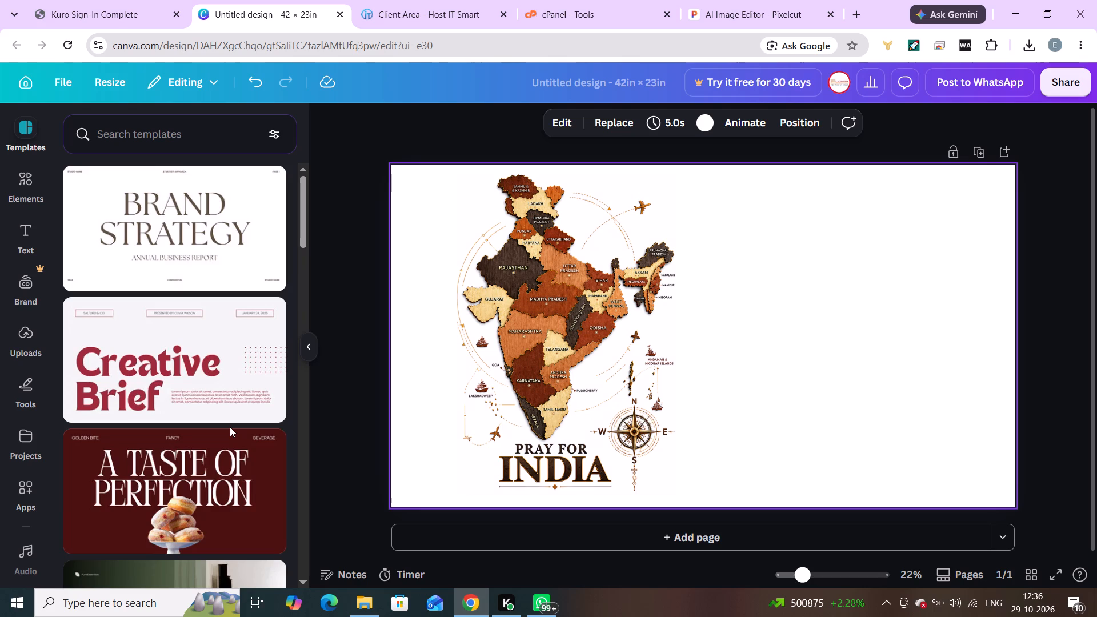
# Move the India map closer to the page's left edge, nudge it slightly further left, and deselect it.
pyautogui.moveTo(539, 387); pyautogui.dragTo(539, 388)
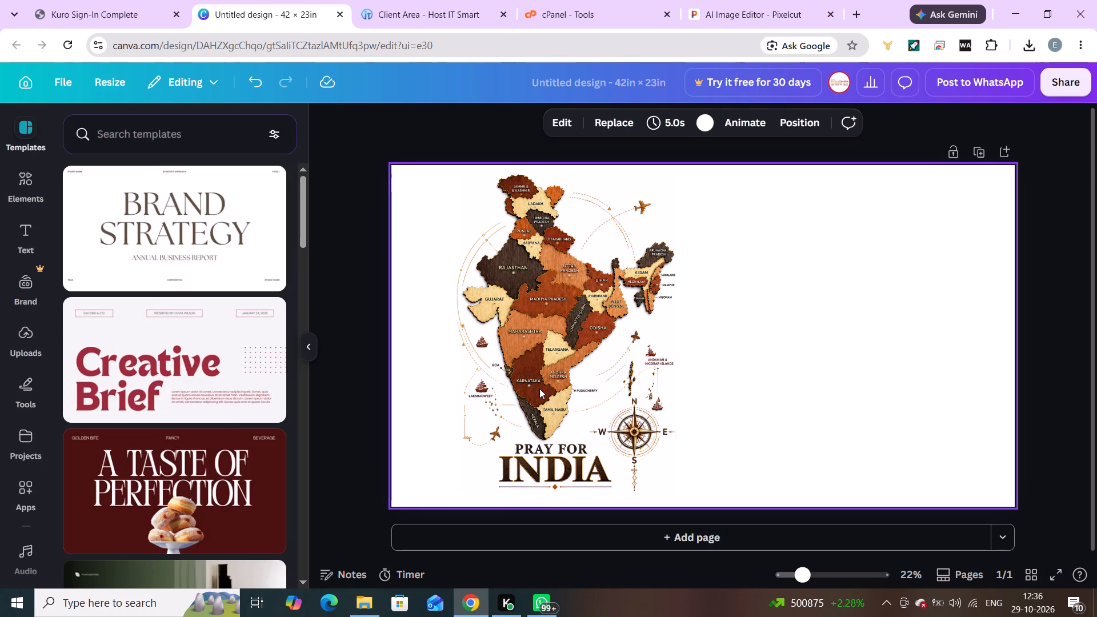
pyautogui.moveTo(539, 388); pyautogui.dragTo(501, 391)
pyautogui.press('Left')
pyautogui.press('Left')
pyautogui.press('Left')
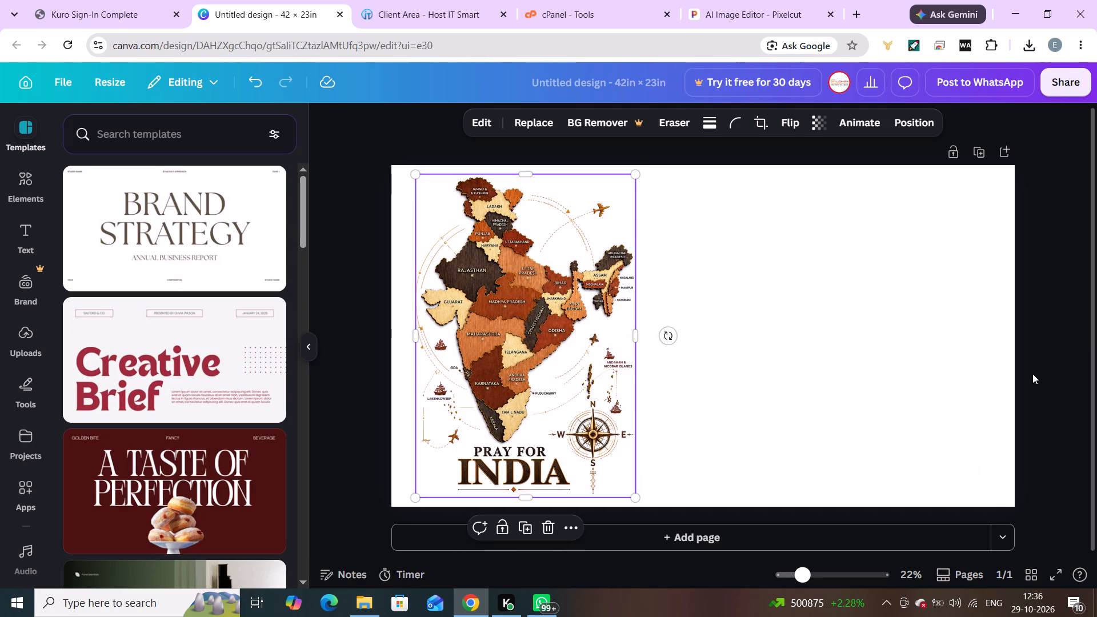
pyautogui.click(1050, 374)
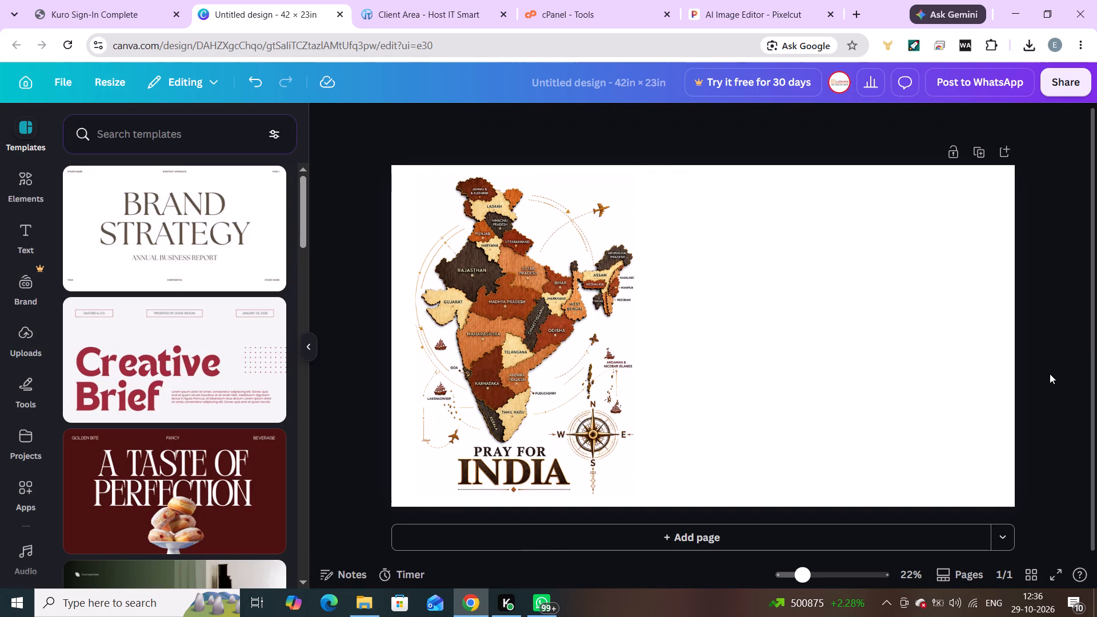
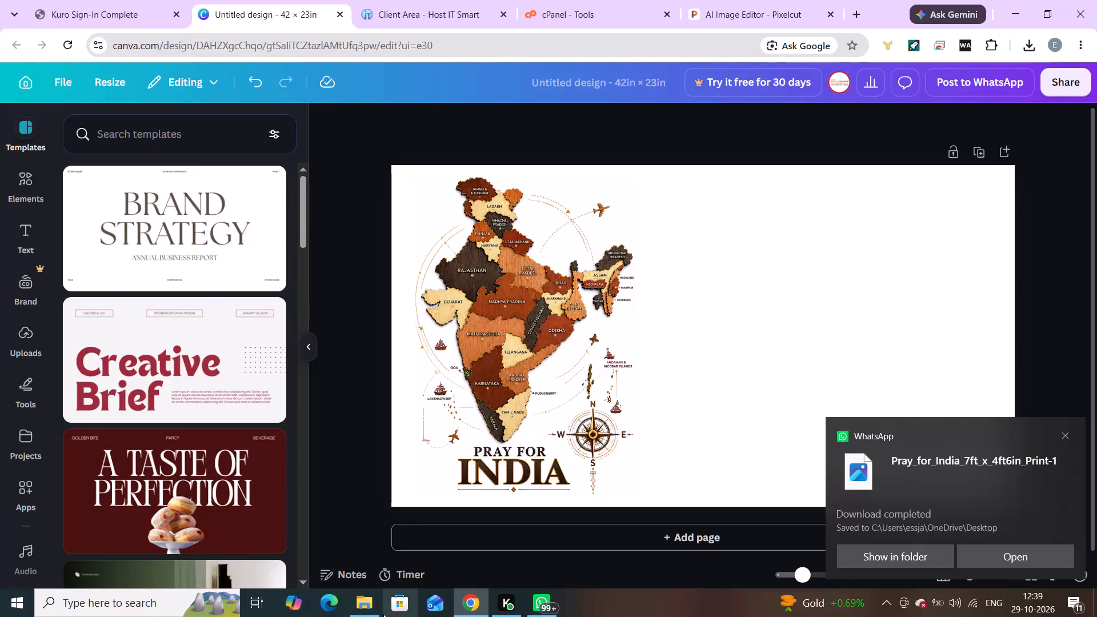
# Switch to File Explorer to check the files in the Desktop folder, and close its window to return to the Canva design.
pyautogui.click(365, 611)
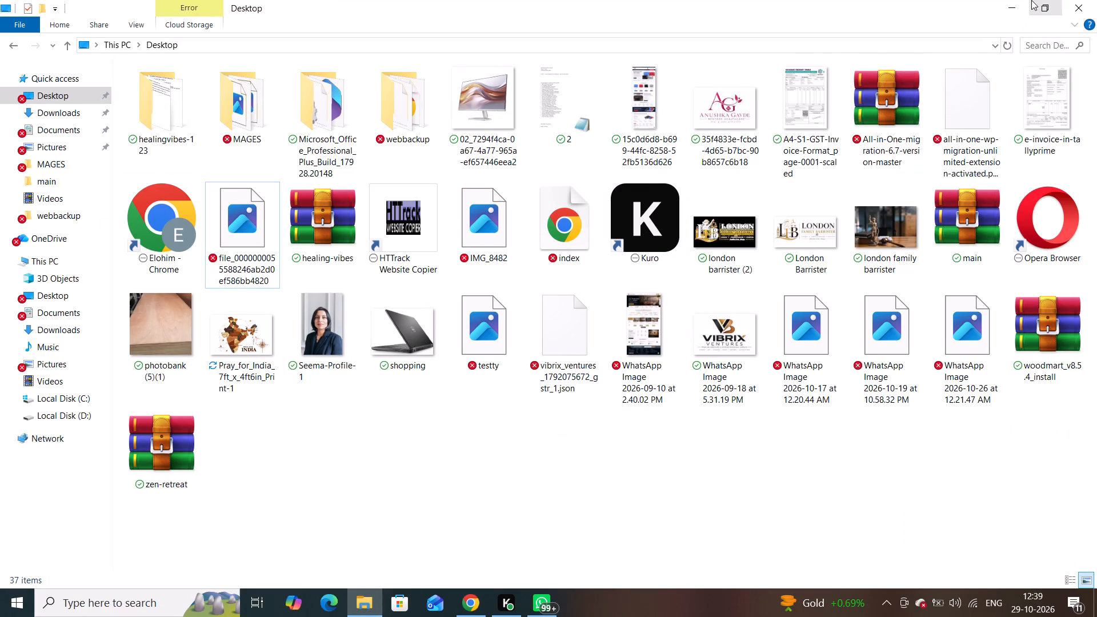
pyautogui.click(1096, 0)
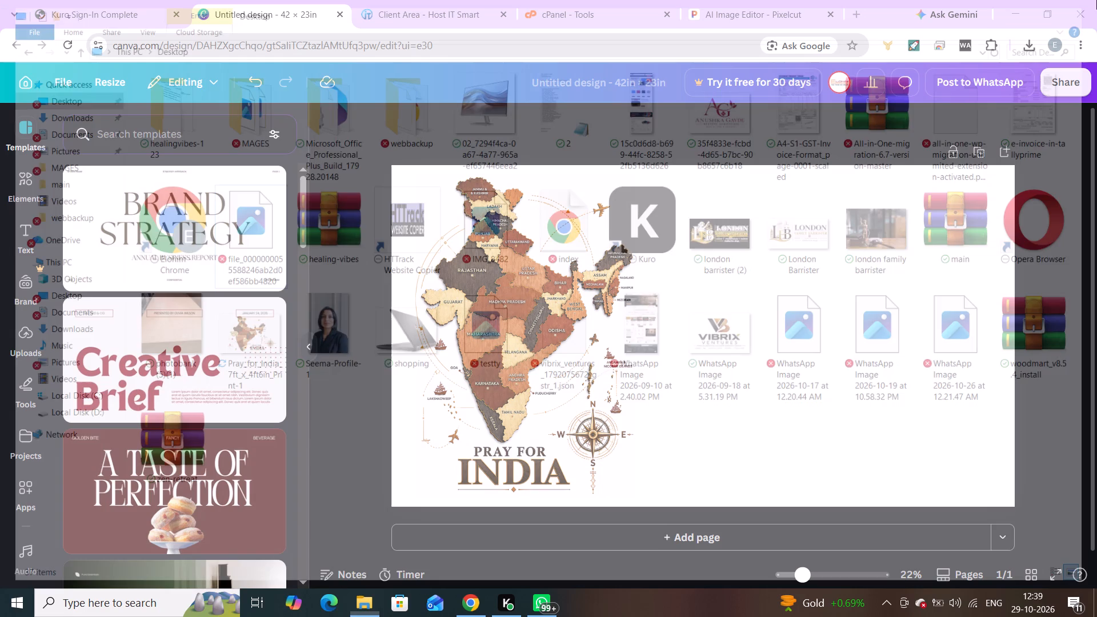
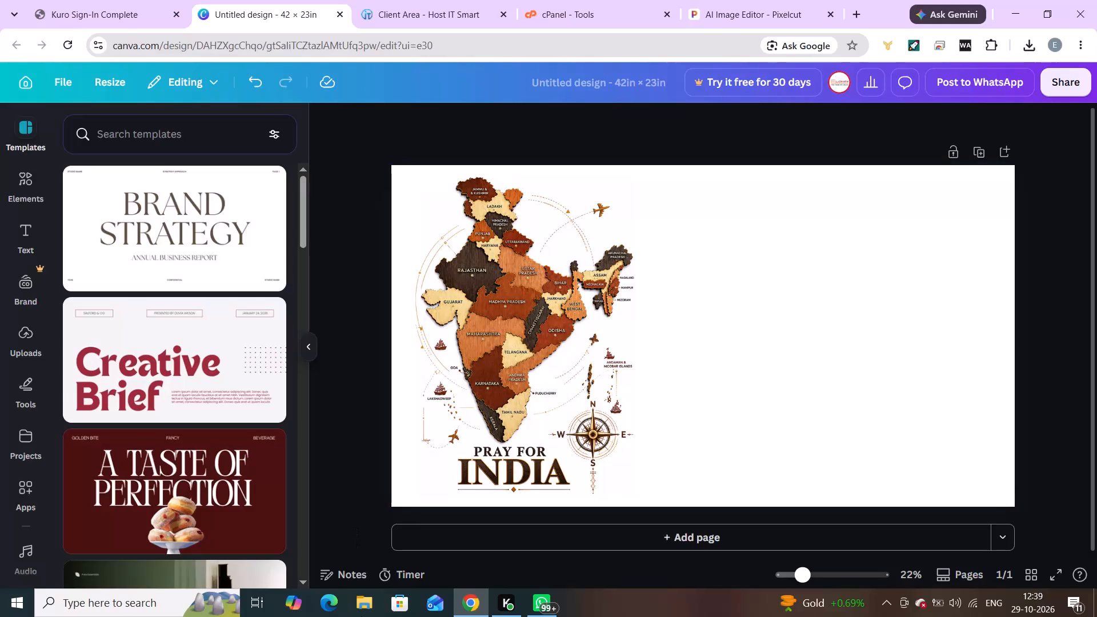
# Add the Pray_for_India_7ft_x_4ft6in_Print-1 image from File Explorer's recent files to the Canva page.
pyautogui.doubleClick(364, 611)
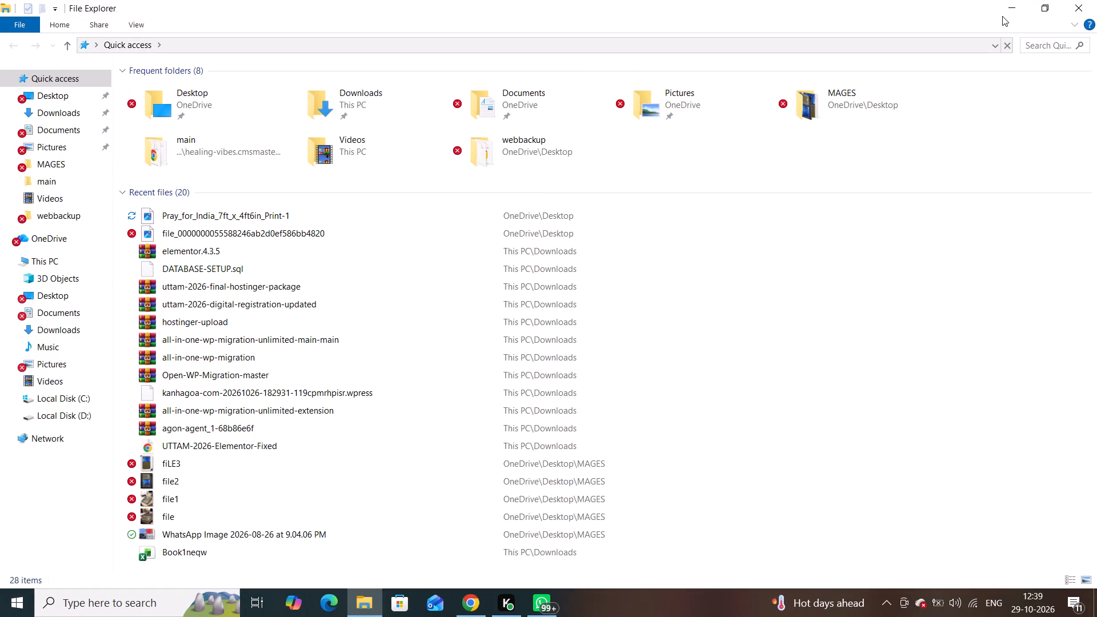
pyautogui.click(1046, 6)
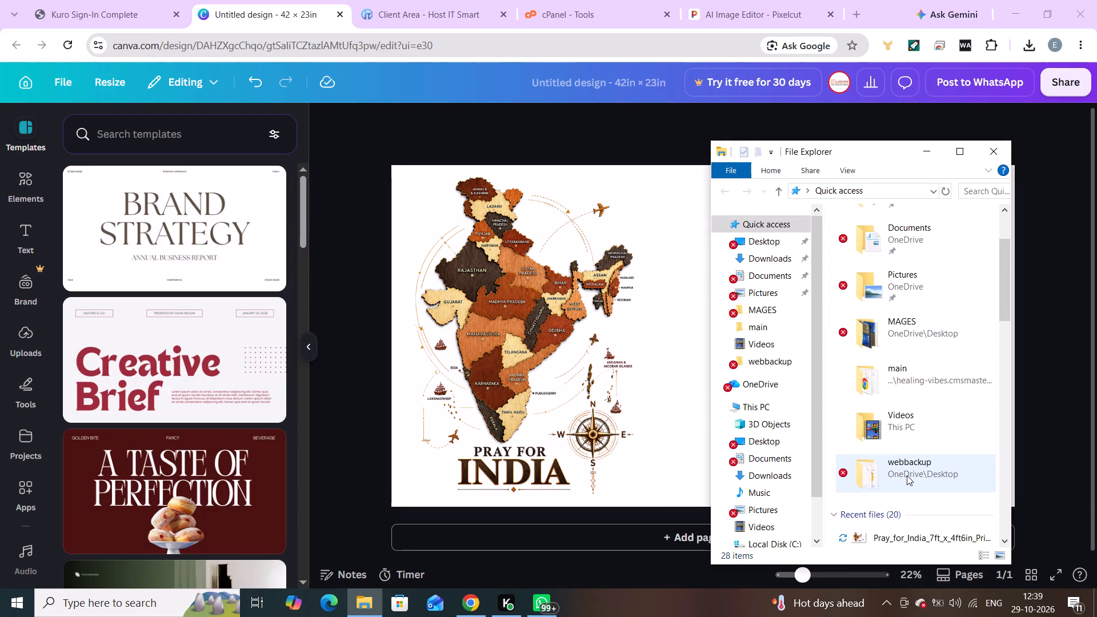
pyautogui.moveTo(906, 536); pyautogui.dragTo(631, 419)
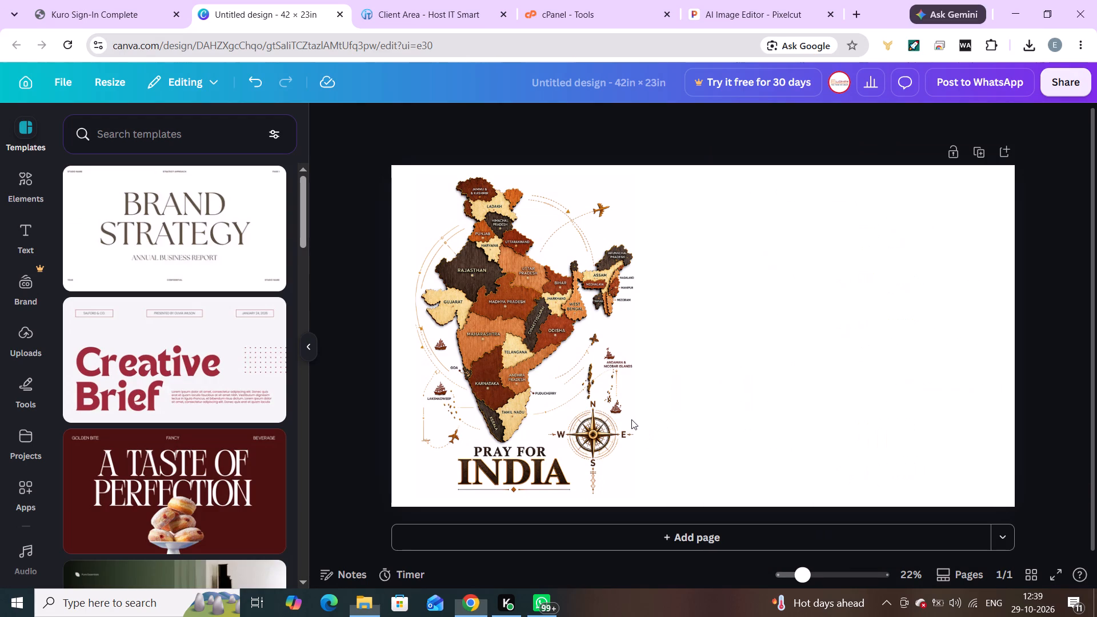
pyautogui.click(631, 419)
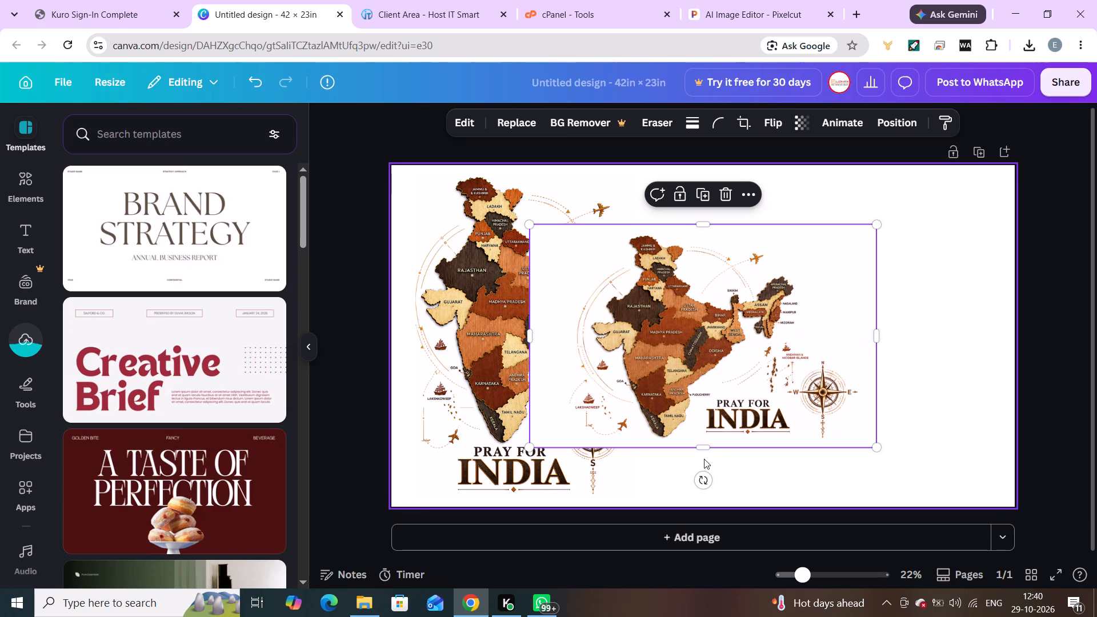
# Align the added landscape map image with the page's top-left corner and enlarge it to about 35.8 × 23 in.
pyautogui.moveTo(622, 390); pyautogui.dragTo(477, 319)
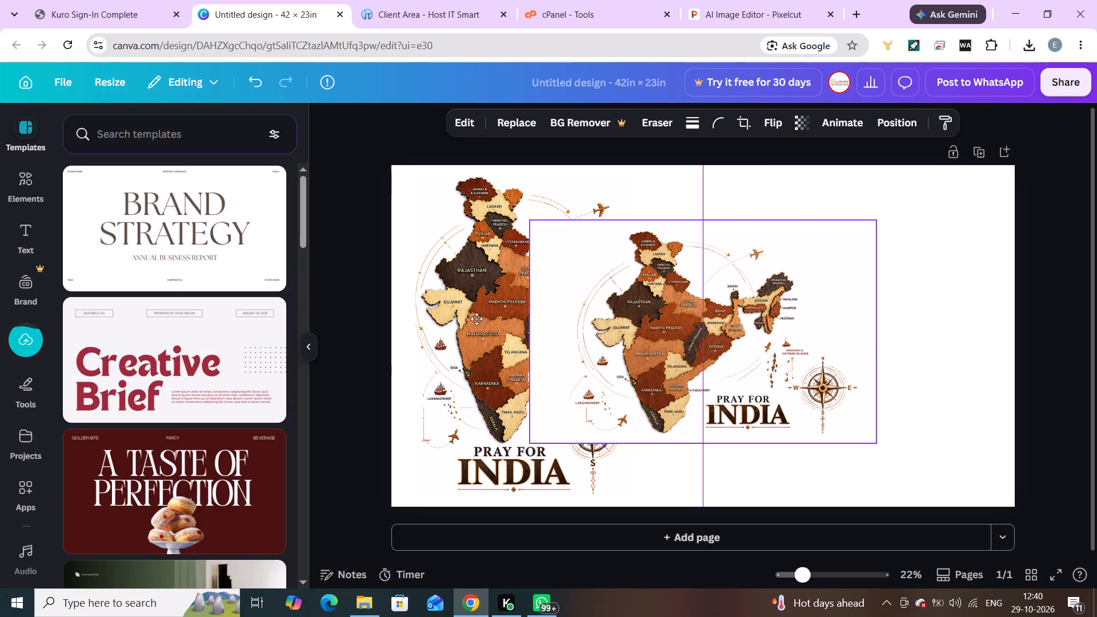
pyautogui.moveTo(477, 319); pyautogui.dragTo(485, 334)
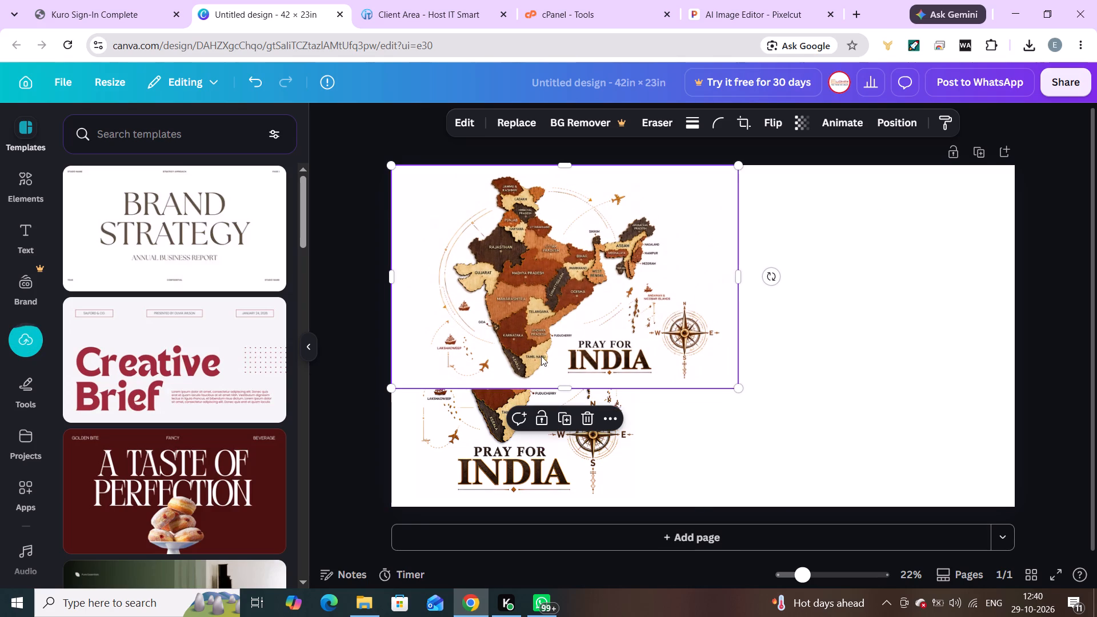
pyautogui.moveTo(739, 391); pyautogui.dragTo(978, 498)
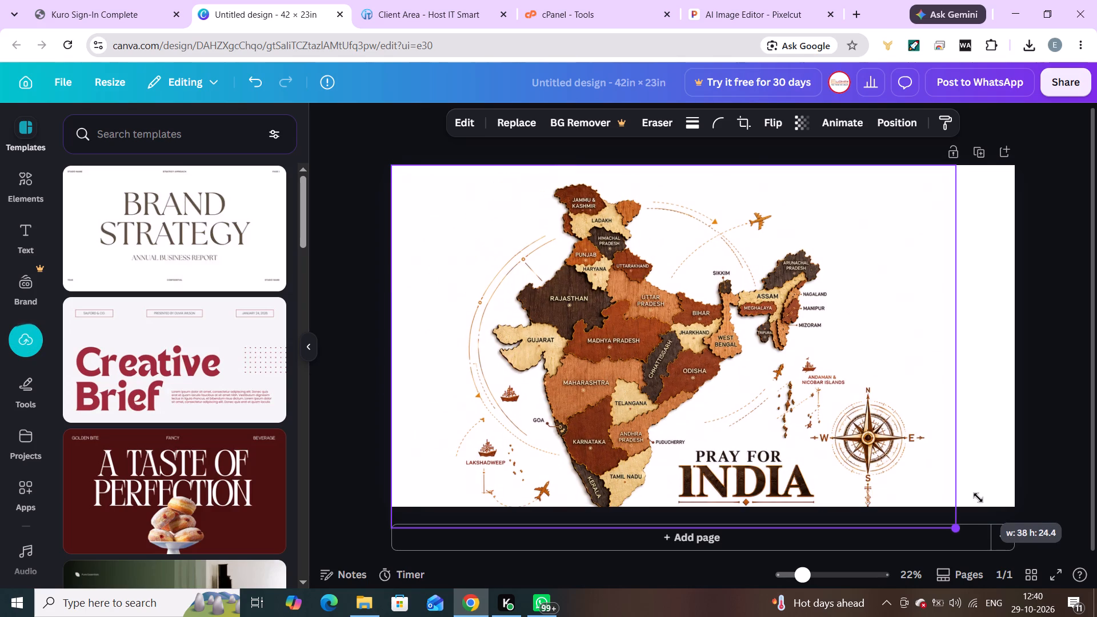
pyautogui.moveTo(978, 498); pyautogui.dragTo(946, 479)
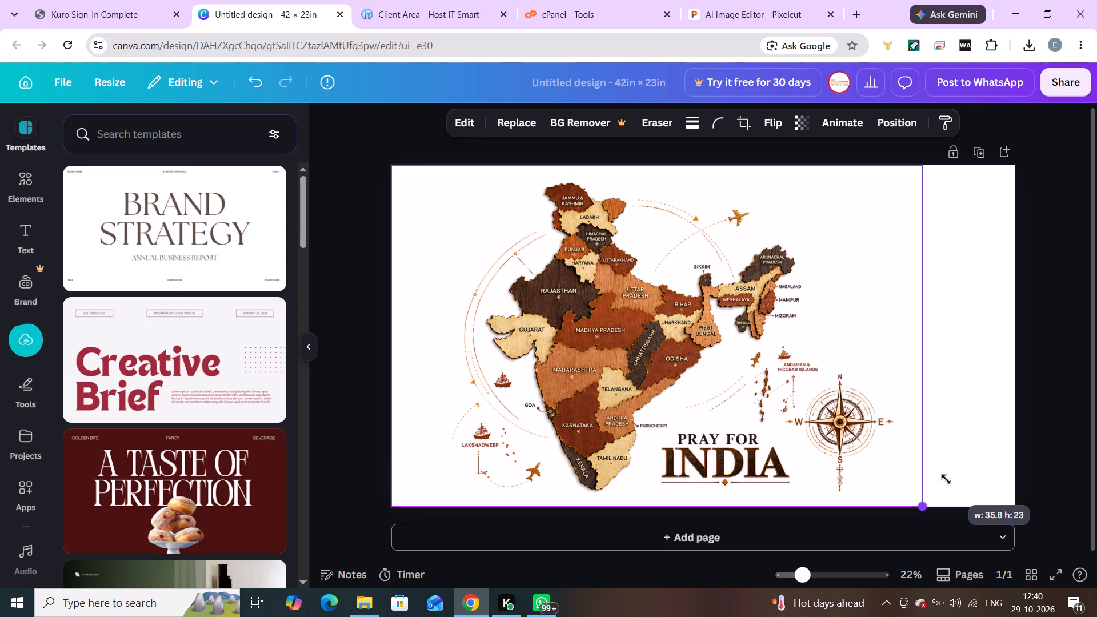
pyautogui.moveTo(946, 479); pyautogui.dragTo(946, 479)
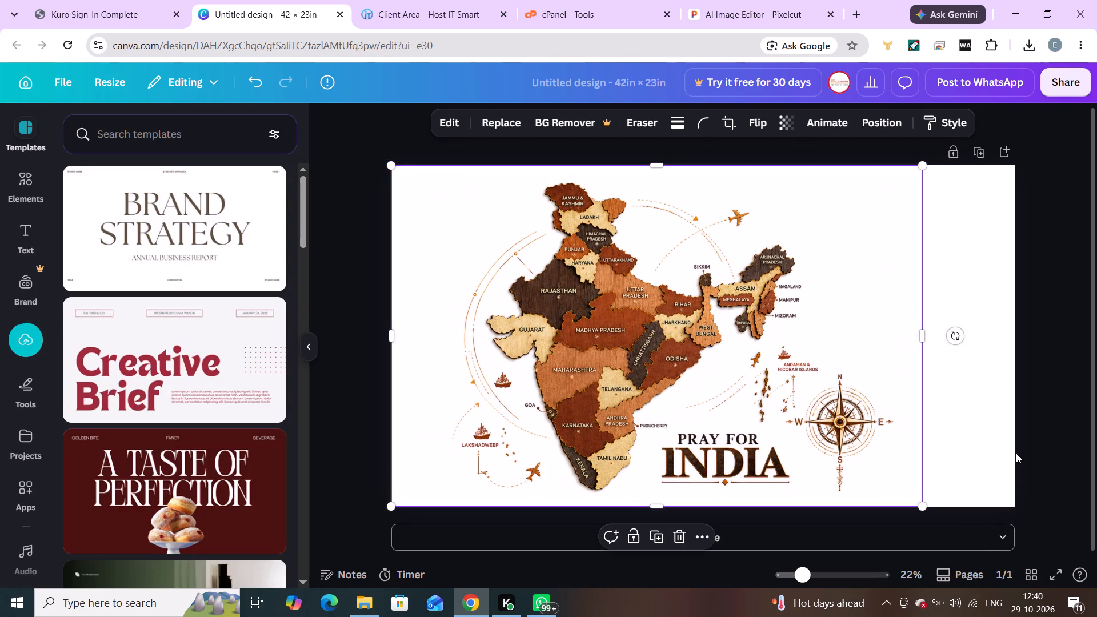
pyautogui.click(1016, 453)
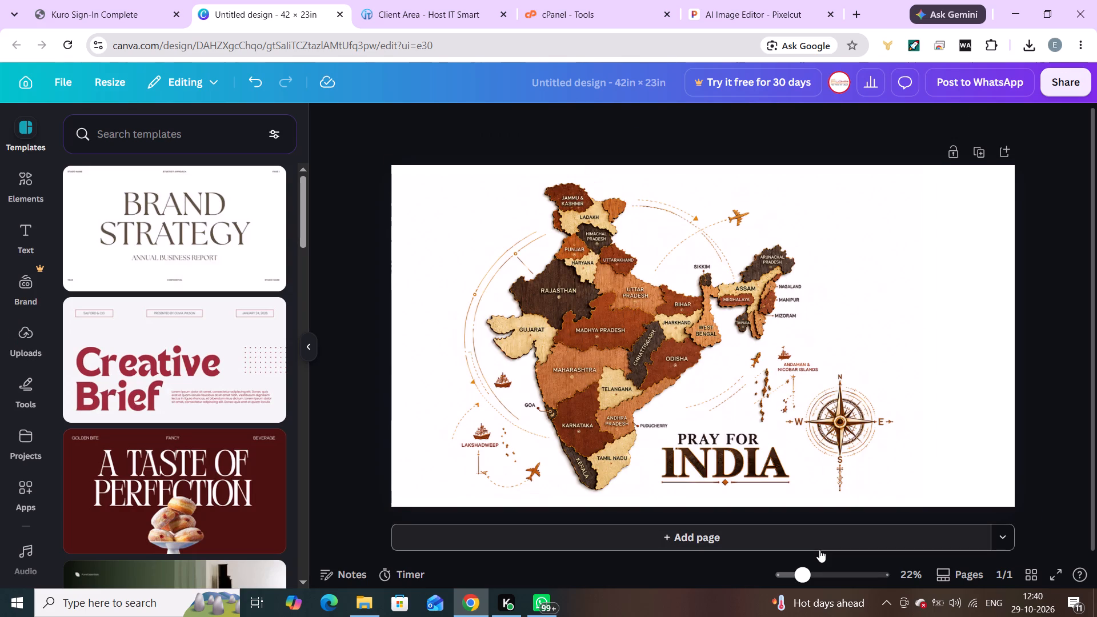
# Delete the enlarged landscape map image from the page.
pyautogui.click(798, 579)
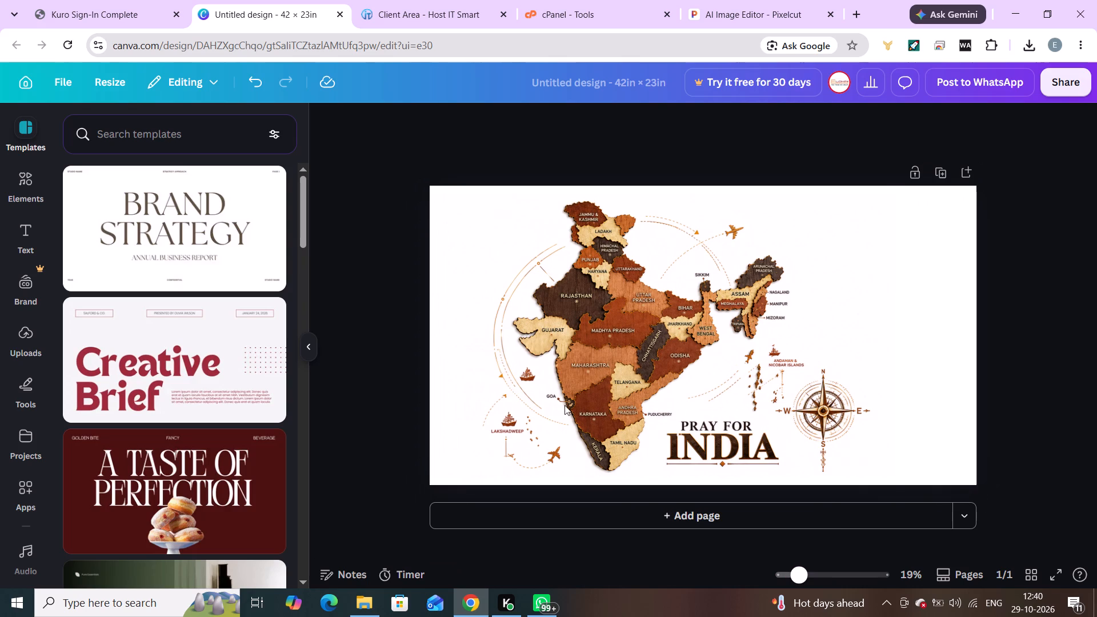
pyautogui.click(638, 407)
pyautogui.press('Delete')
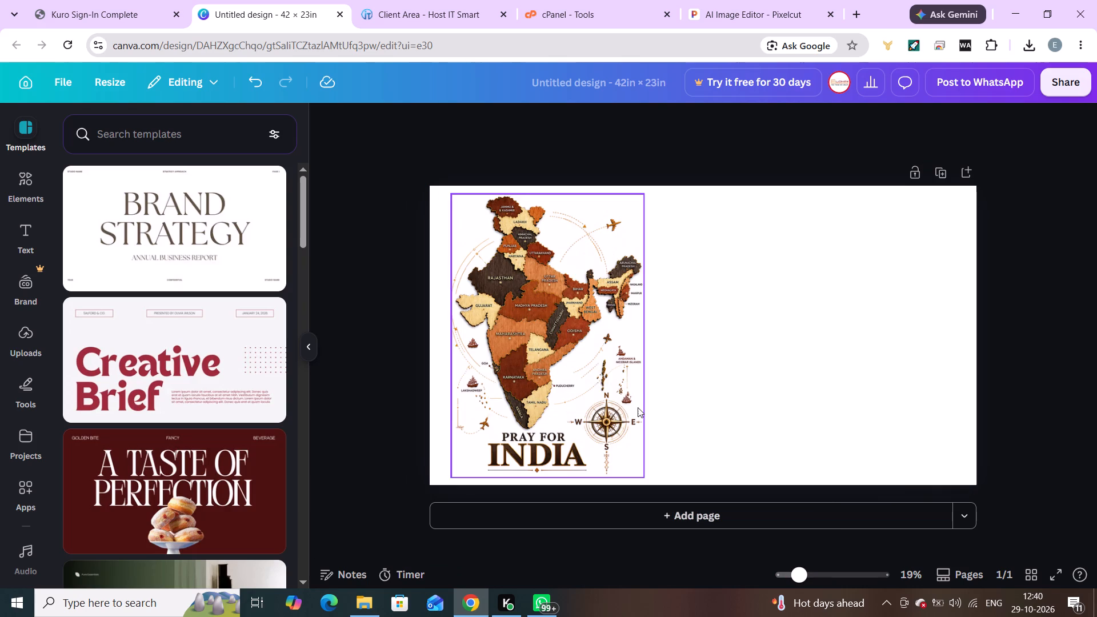
# Place the uploaded landscape map image on the page and crop it to its PRAY FOR INDIA title, about 7.3 × 3 in.
pyautogui.click(796, 570)
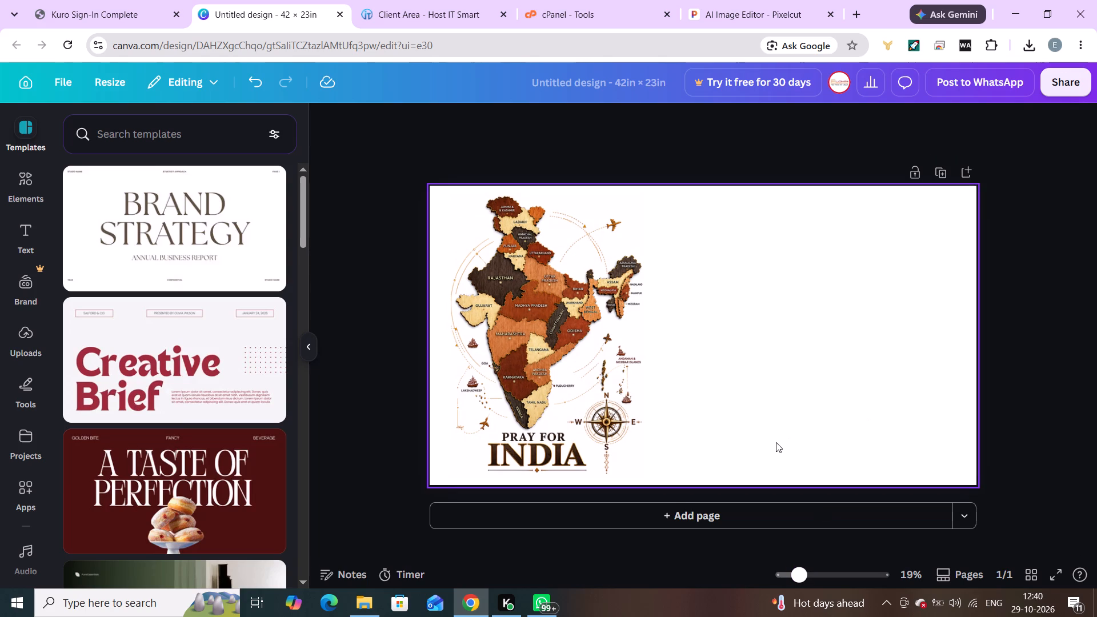
pyautogui.click(28, 347)
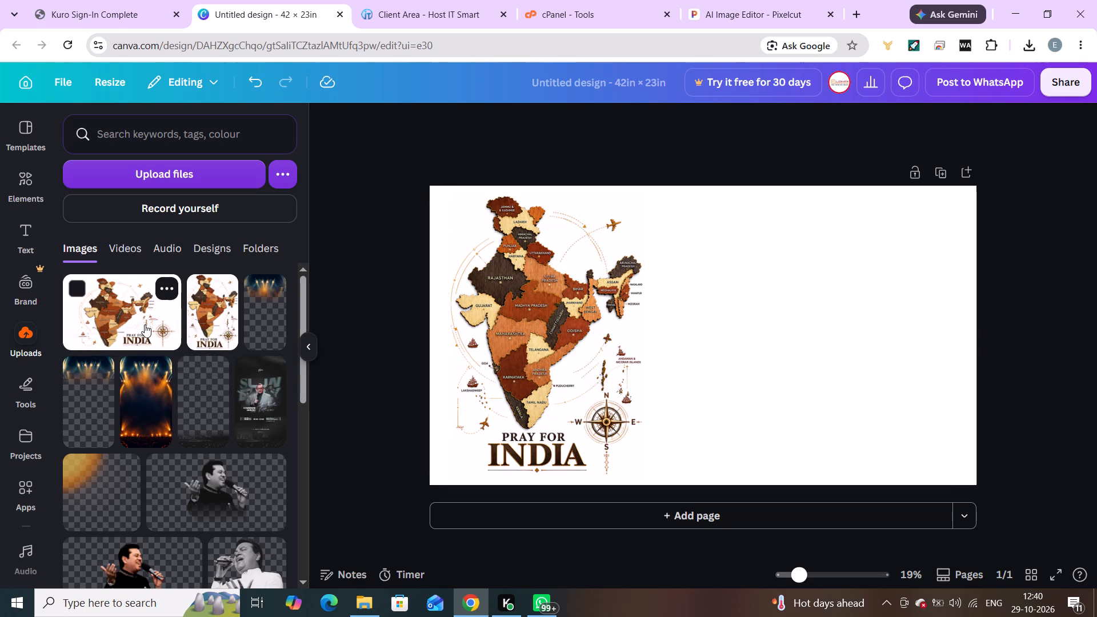
pyautogui.click(145, 324)
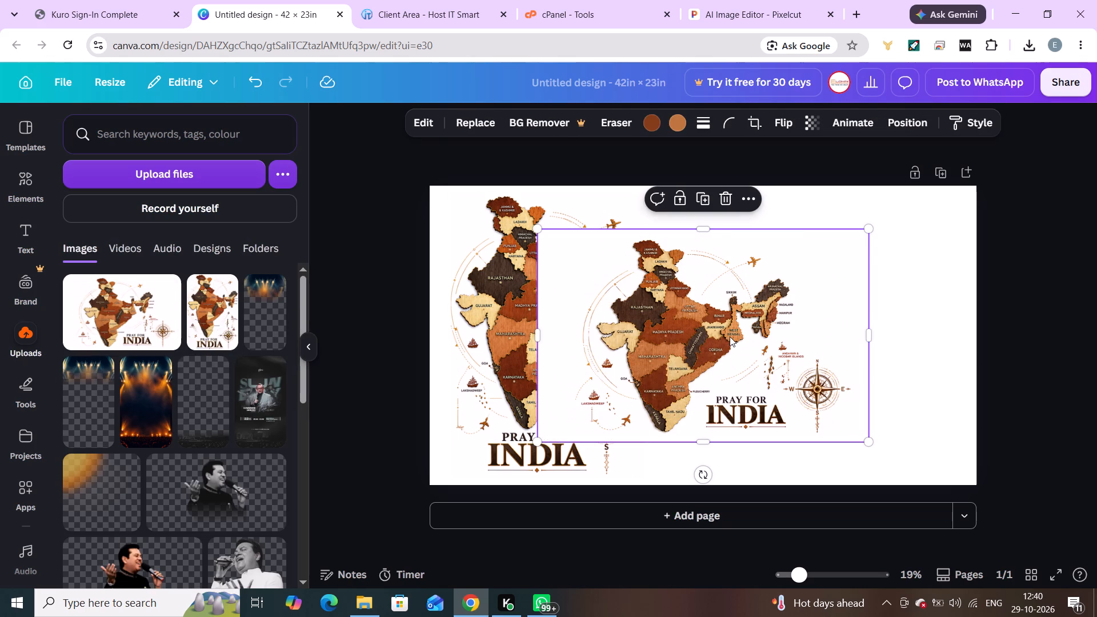
pyautogui.moveTo(706, 229); pyautogui.dragTo(748, 383)
pyautogui.moveTo(748, 383); pyautogui.dragTo(750, 391)
pyautogui.moveTo(868, 419); pyautogui.dragTo(815, 420)
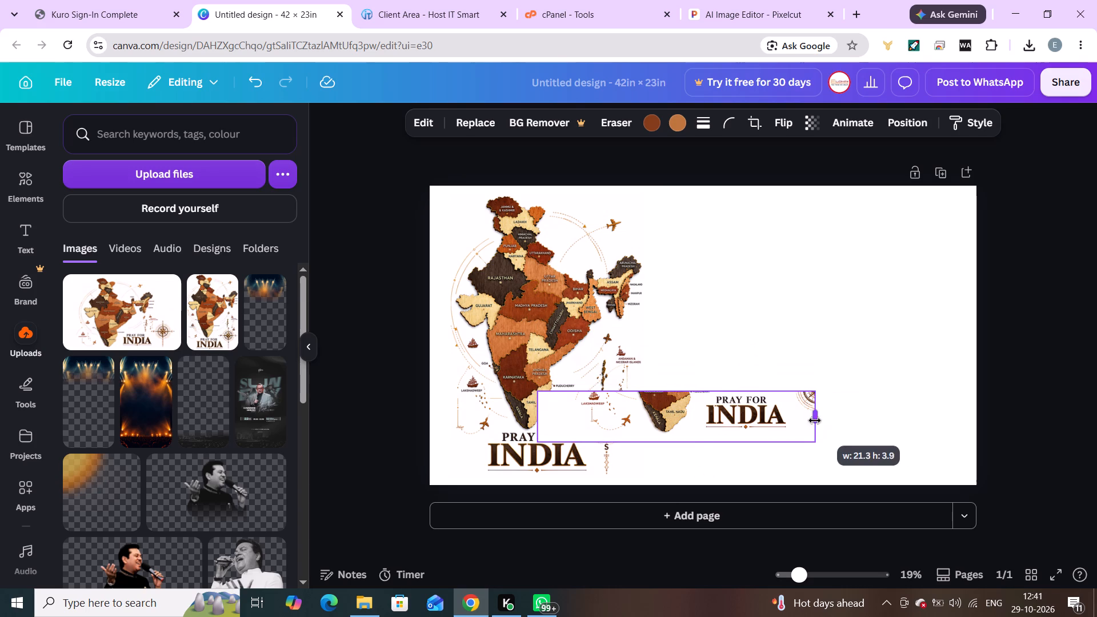
pyautogui.moveTo(815, 420); pyautogui.dragTo(792, 420)
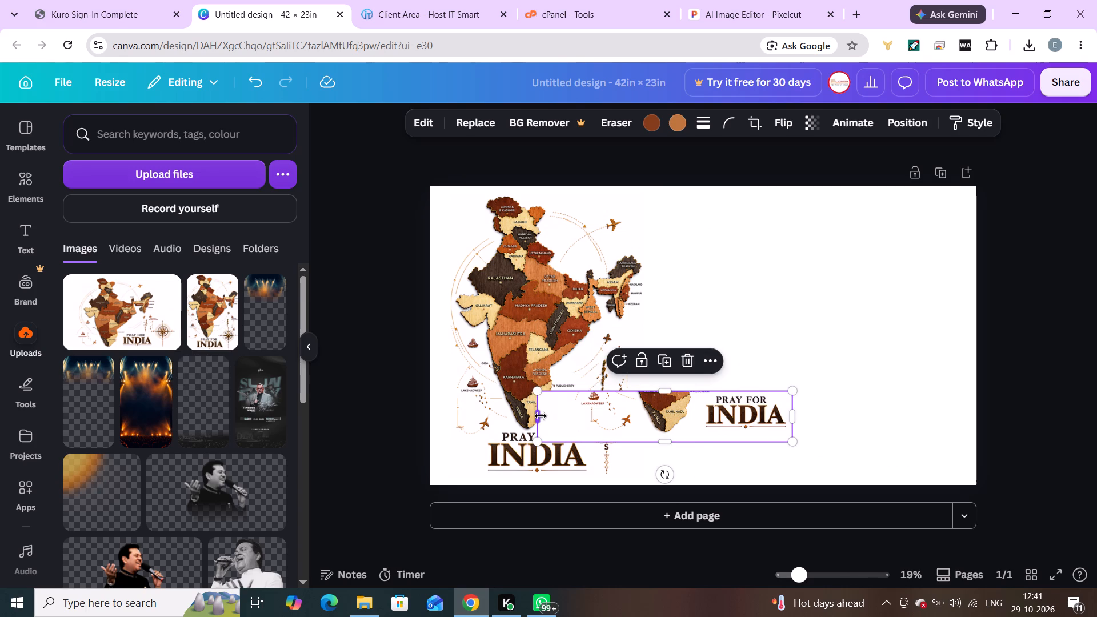
pyautogui.moveTo(540, 416); pyautogui.dragTo(699, 418)
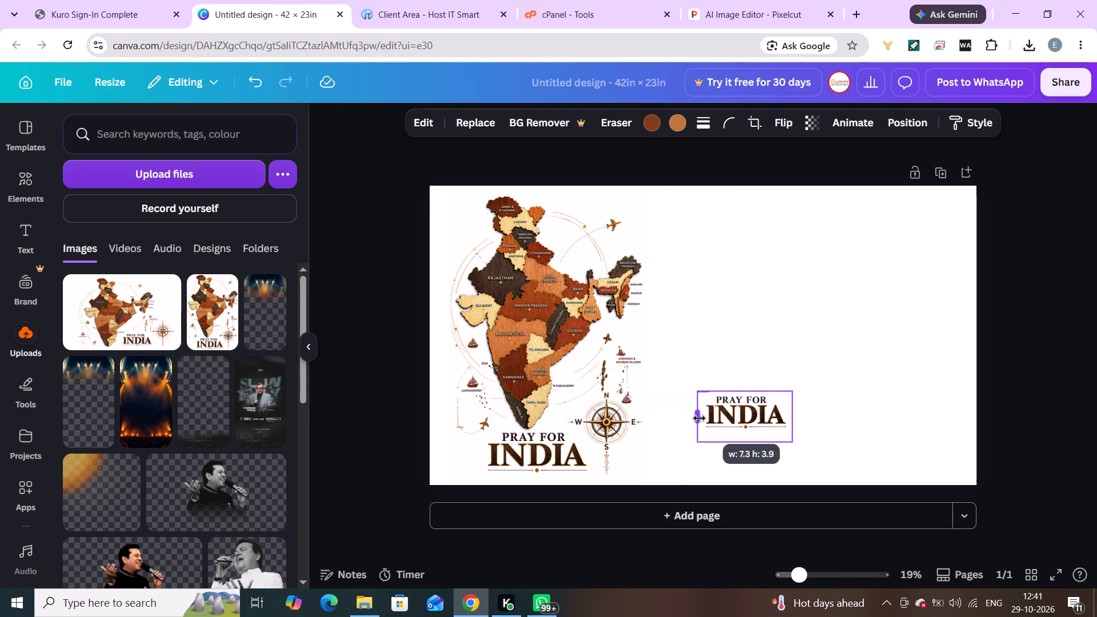
pyautogui.moveTo(699, 418); pyautogui.dragTo(700, 418)
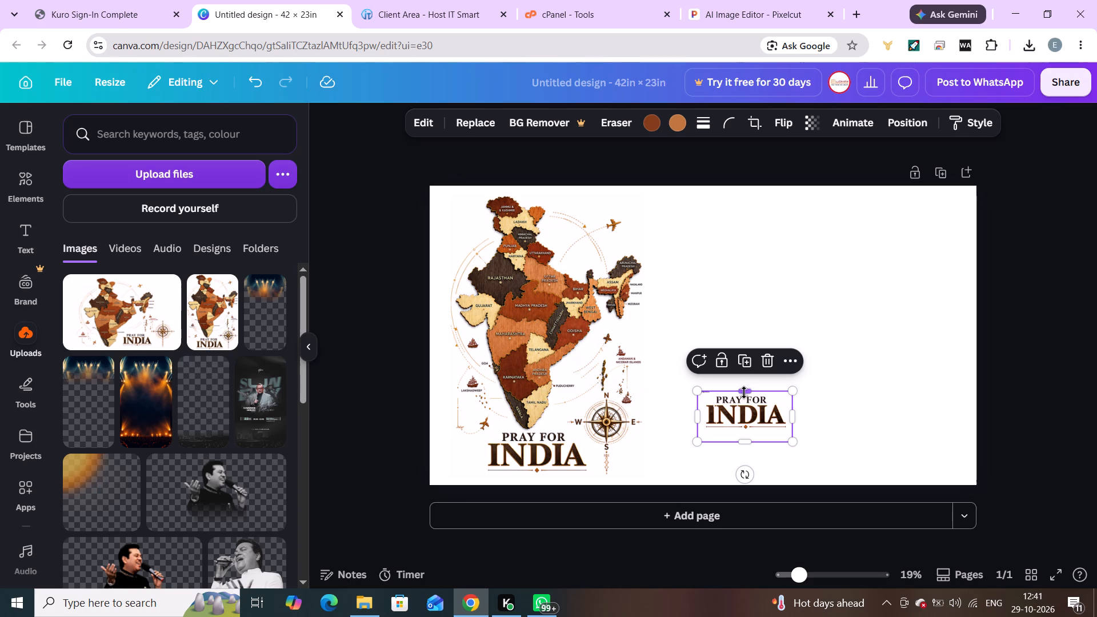
pyautogui.click(744, 392)
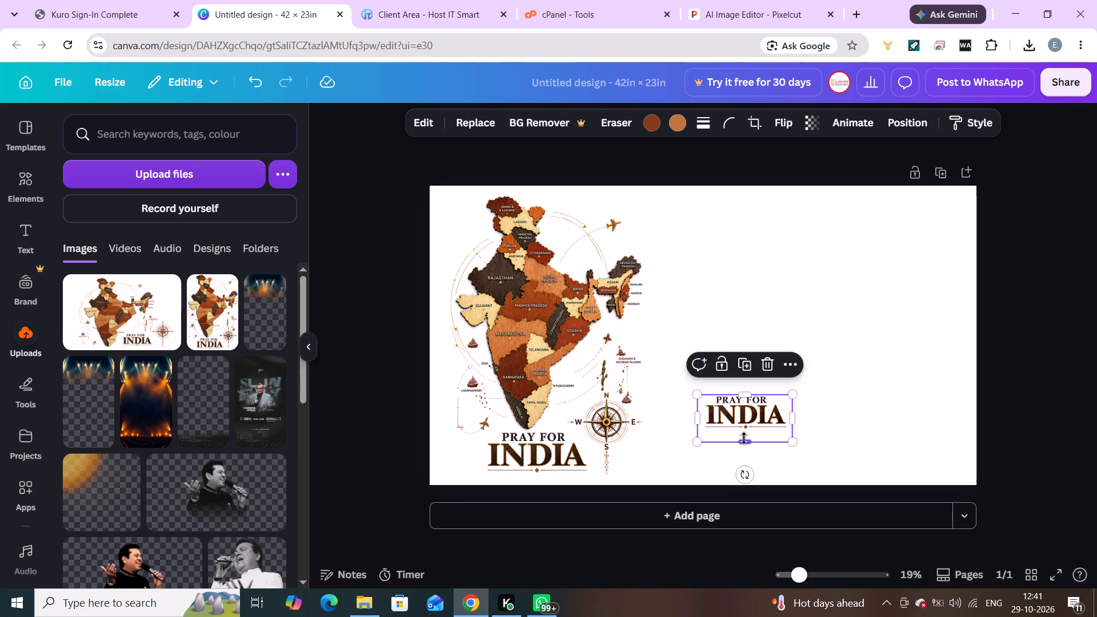
pyautogui.moveTo(744, 438); pyautogui.dragTo(744, 431)
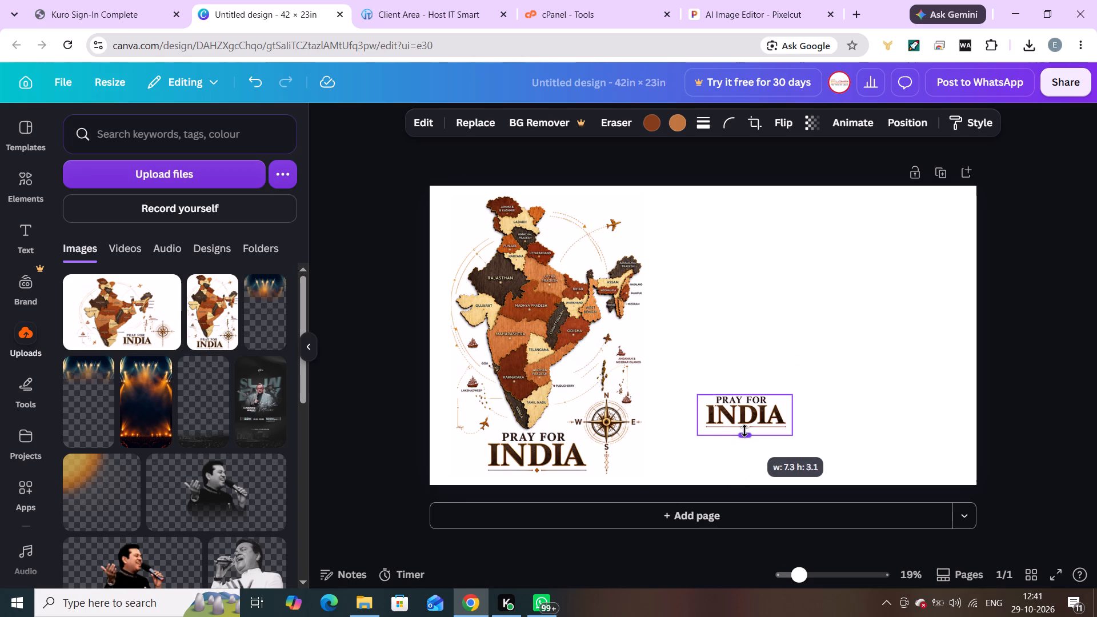
pyautogui.moveTo(744, 431); pyautogui.dragTo(744, 428)
# Move the cropped PRAY FOR INDIA title to the page's upper right area, enlarge it to about 9.5 × 3.8 in, and deselect it.
pyautogui.moveTo(751, 415); pyautogui.dragTo(750, 322)
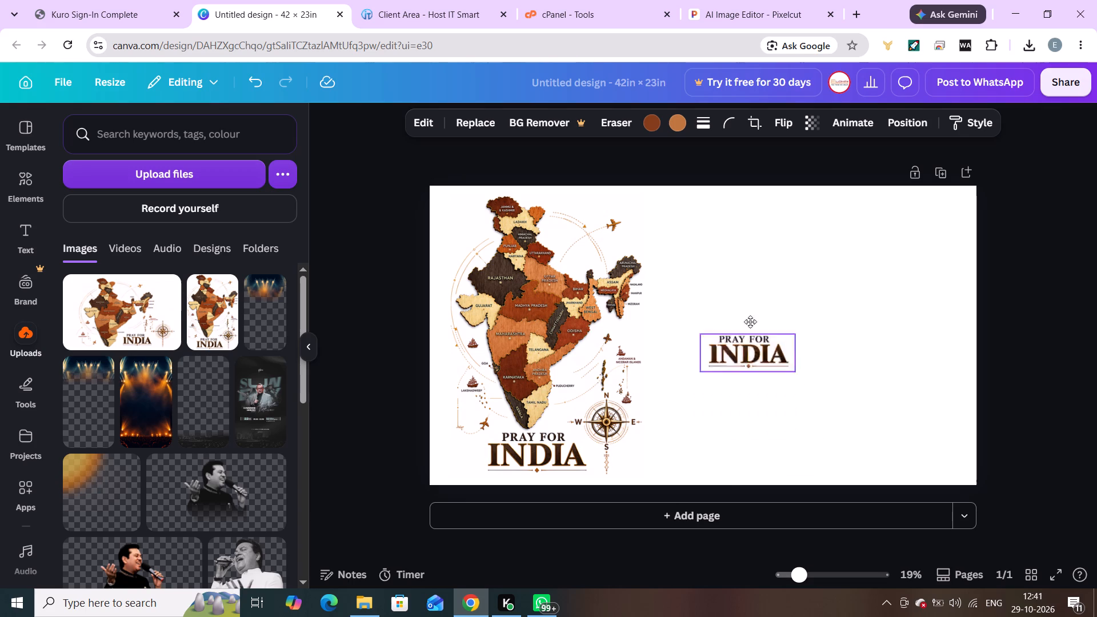
pyautogui.moveTo(750, 322); pyautogui.dragTo(780, 315)
pyautogui.click(780, 321)
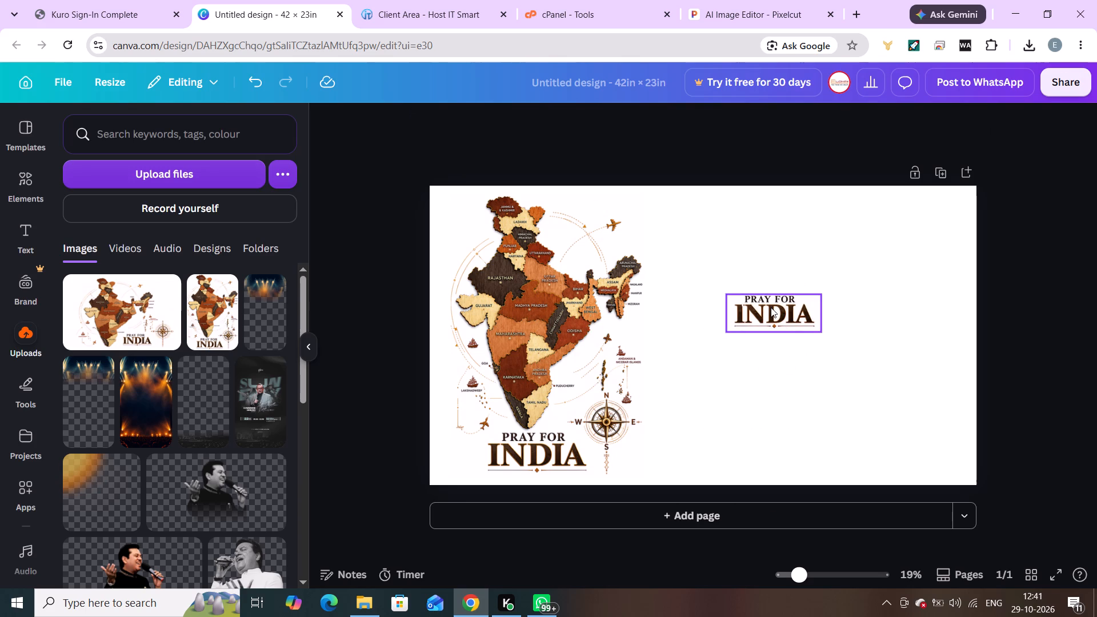
pyautogui.moveTo(771, 307); pyautogui.dragTo(787, 239)
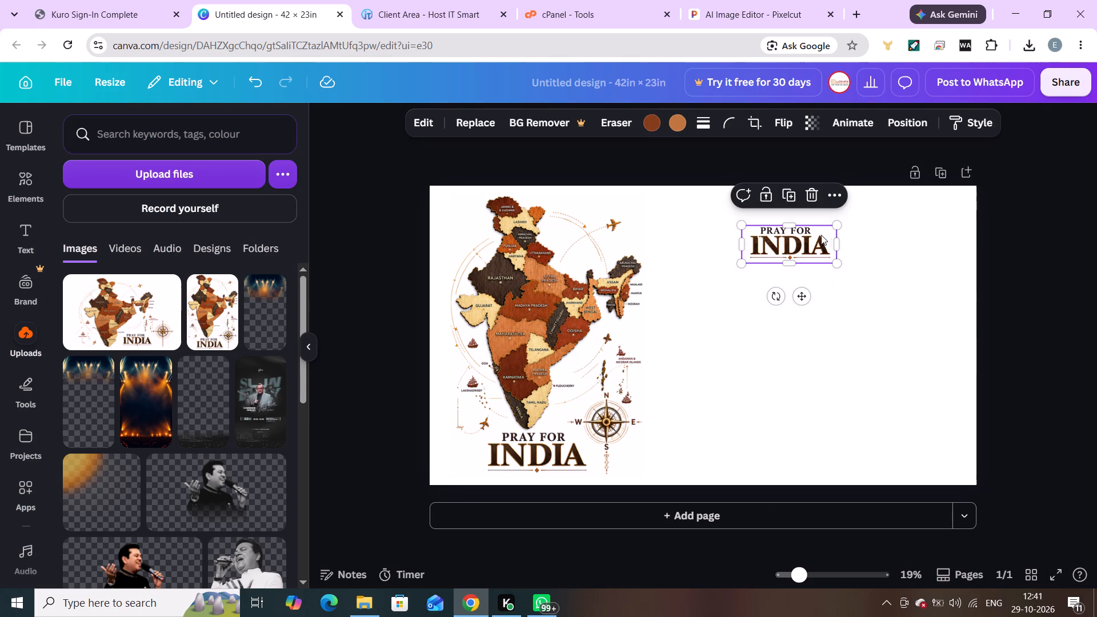
pyautogui.moveTo(839, 265); pyautogui.dragTo(859, 280)
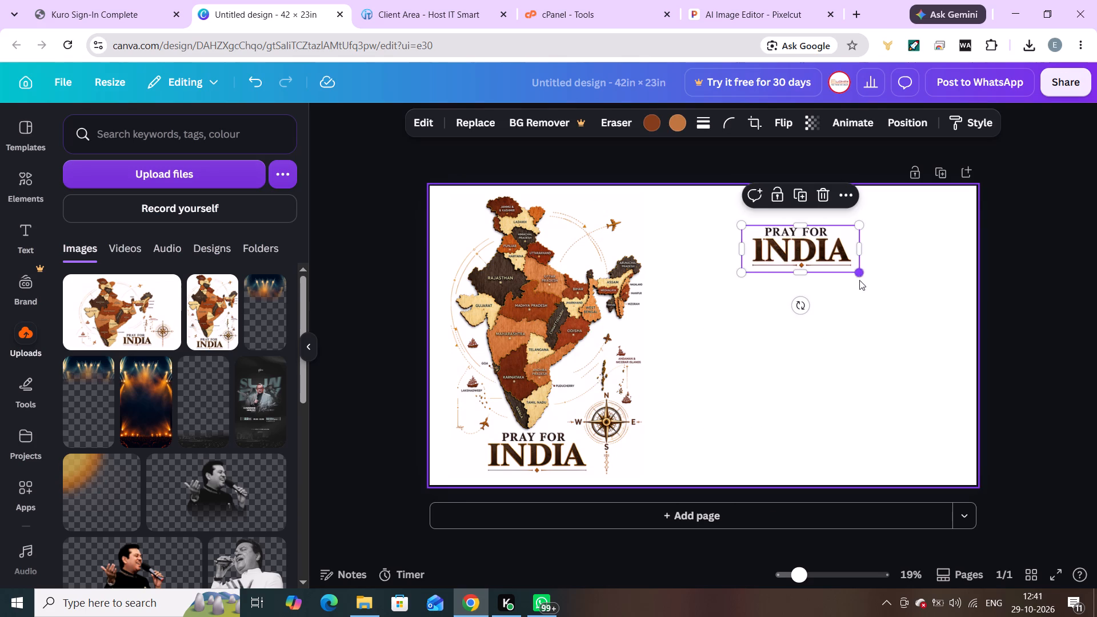
pyautogui.moveTo(744, 274); pyautogui.dragTo(738, 277)
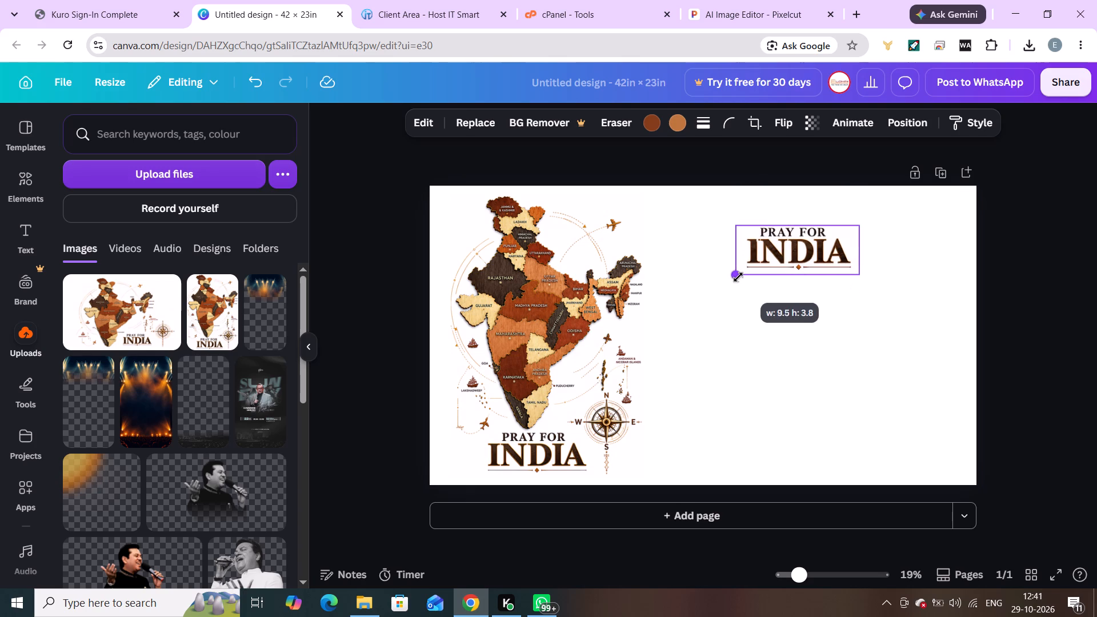
pyautogui.moveTo(738, 277); pyautogui.dragTo(738, 277)
pyautogui.click(1020, 326)
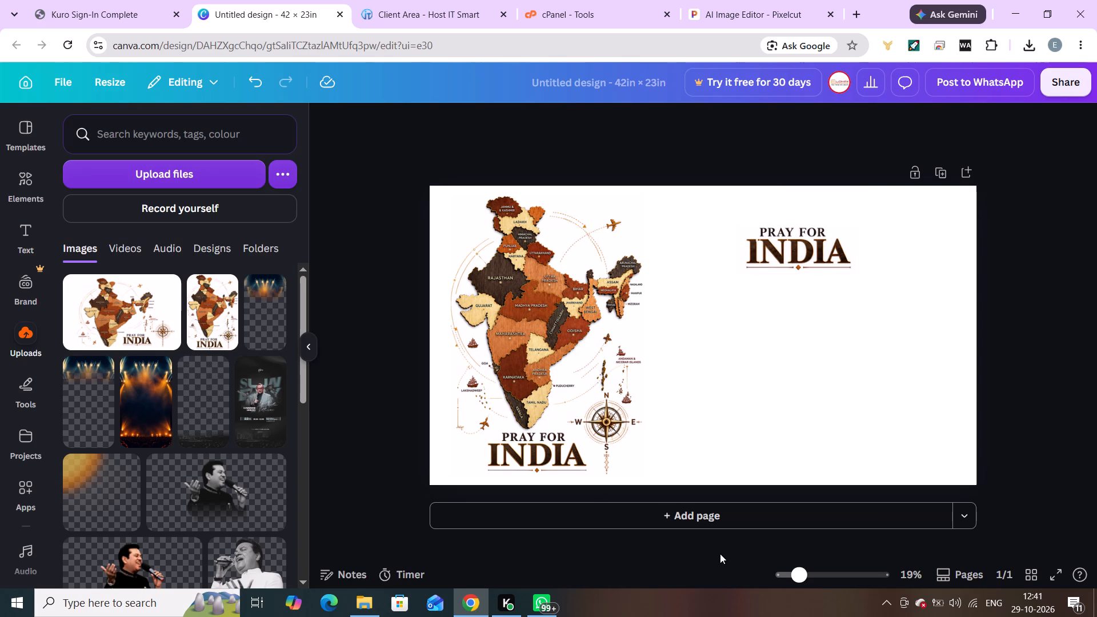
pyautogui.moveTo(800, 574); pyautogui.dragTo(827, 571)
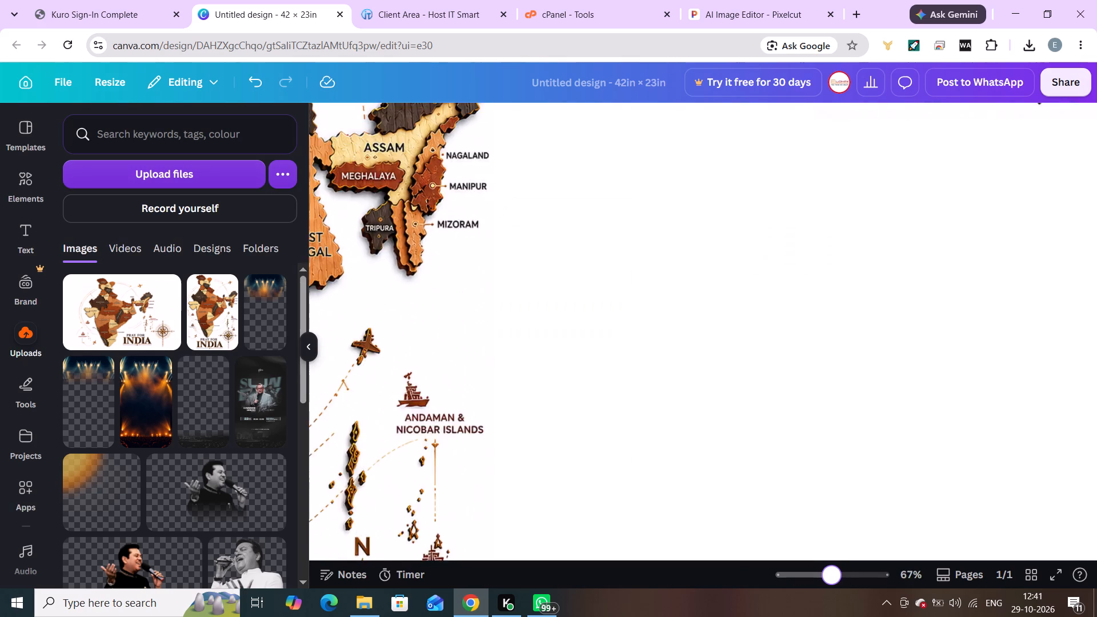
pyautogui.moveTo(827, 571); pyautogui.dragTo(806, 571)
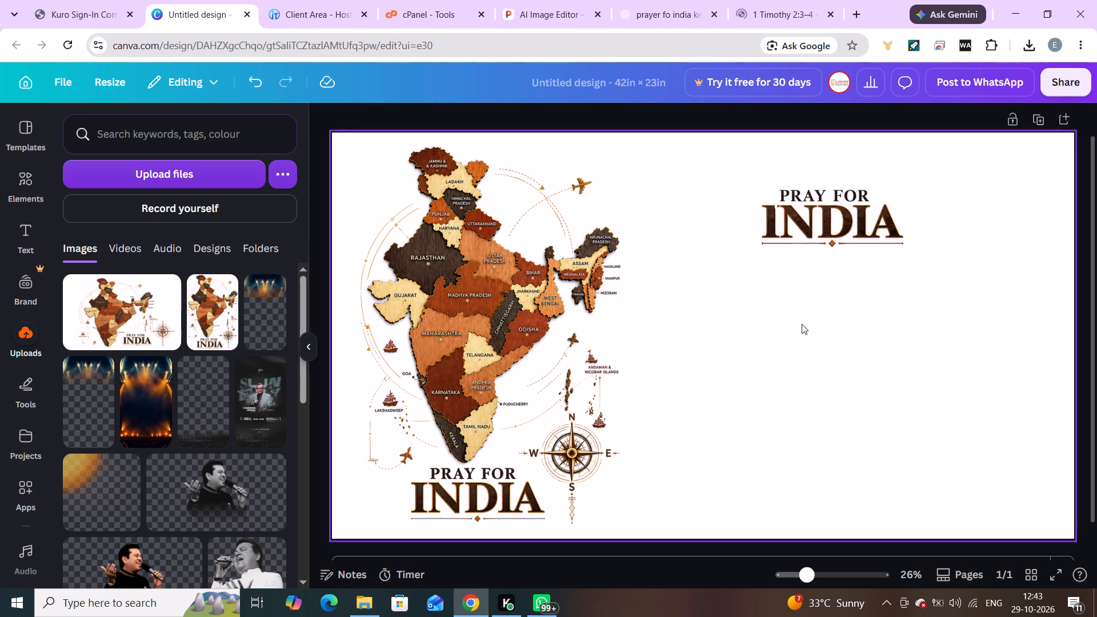
pyautogui.click(18, 238)
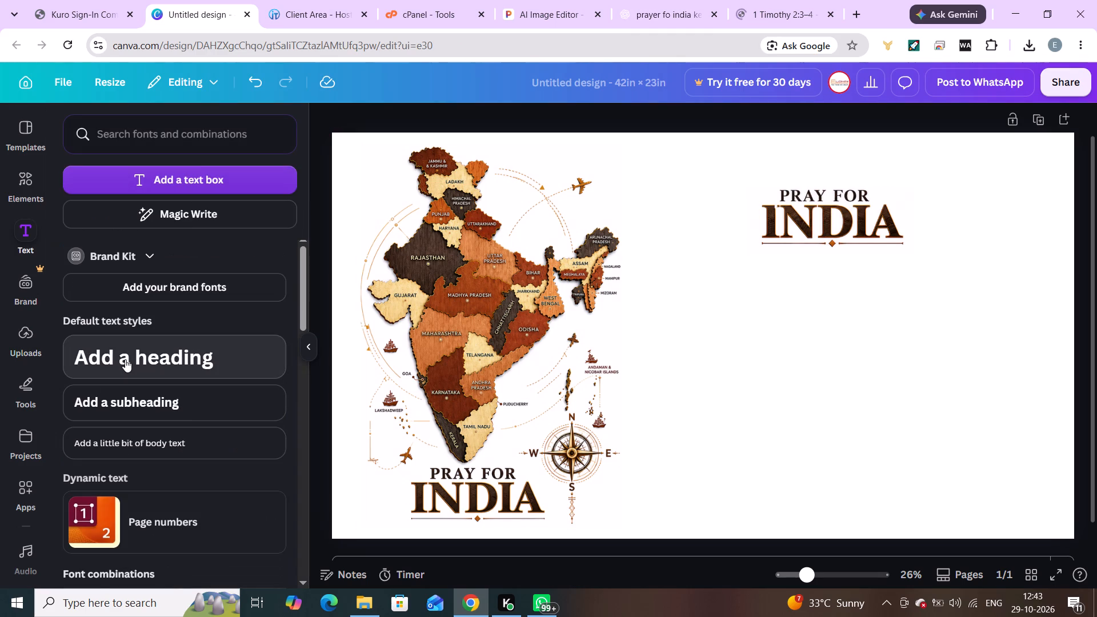
pyautogui.click(125, 359)
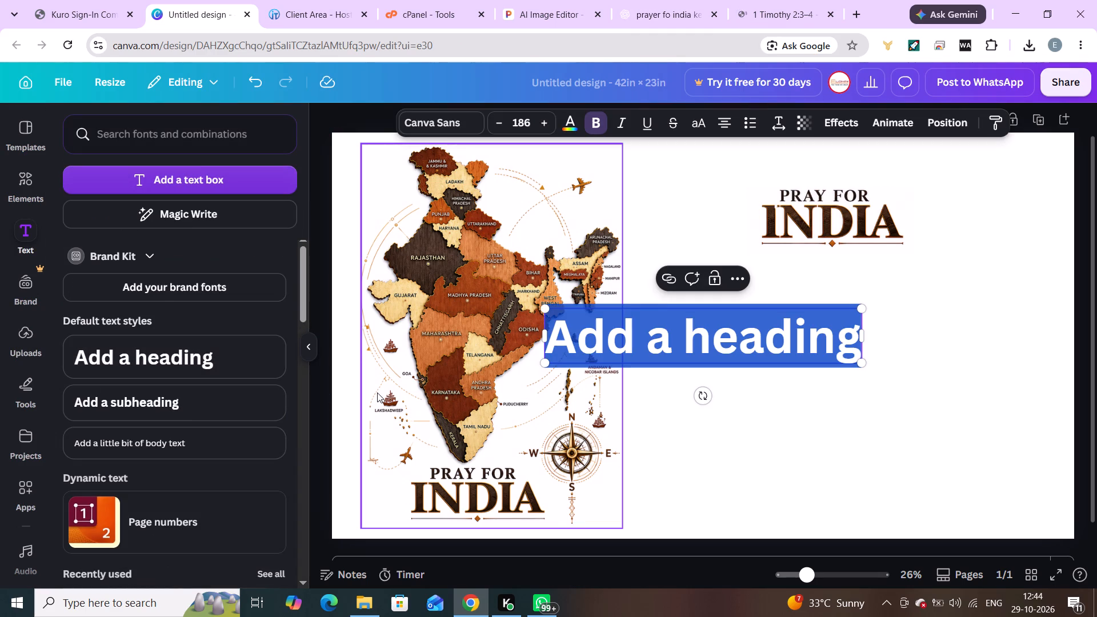
pyautogui.hotkey('ctrl', 'v')
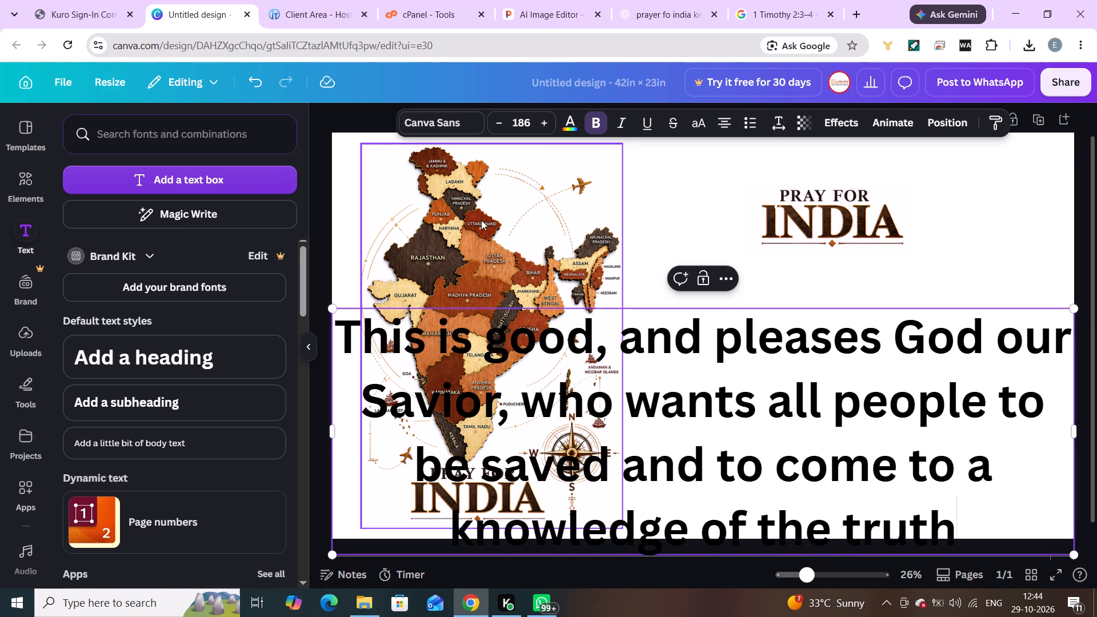
# Set the verse text's font size to 70.
pyautogui.doubleClick(514, 131)
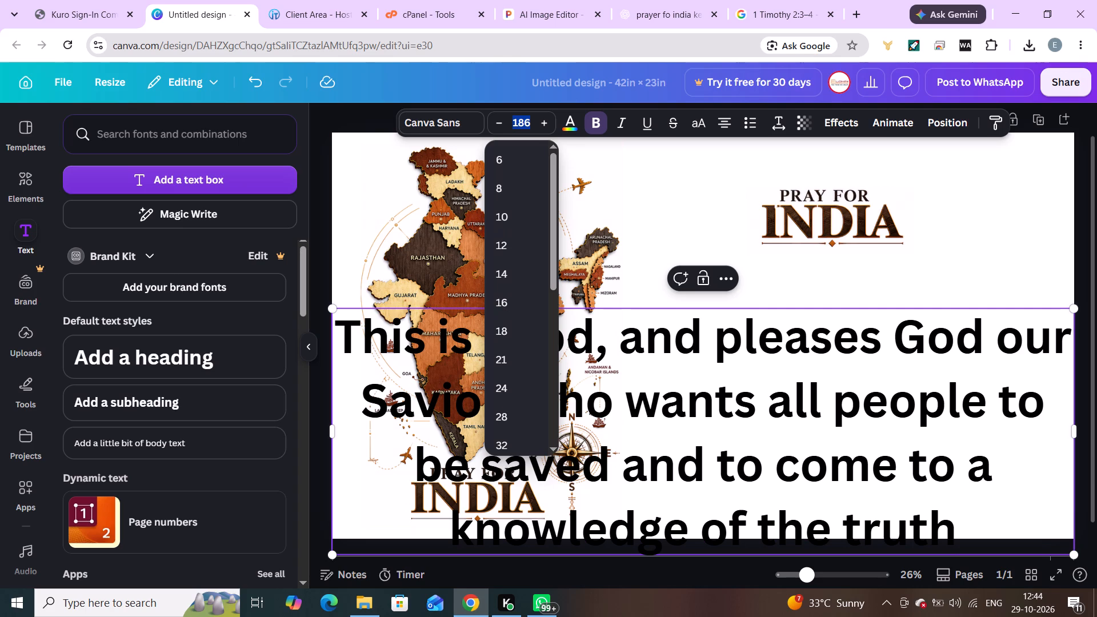
pyautogui.write('70')
pyautogui.press('Return')
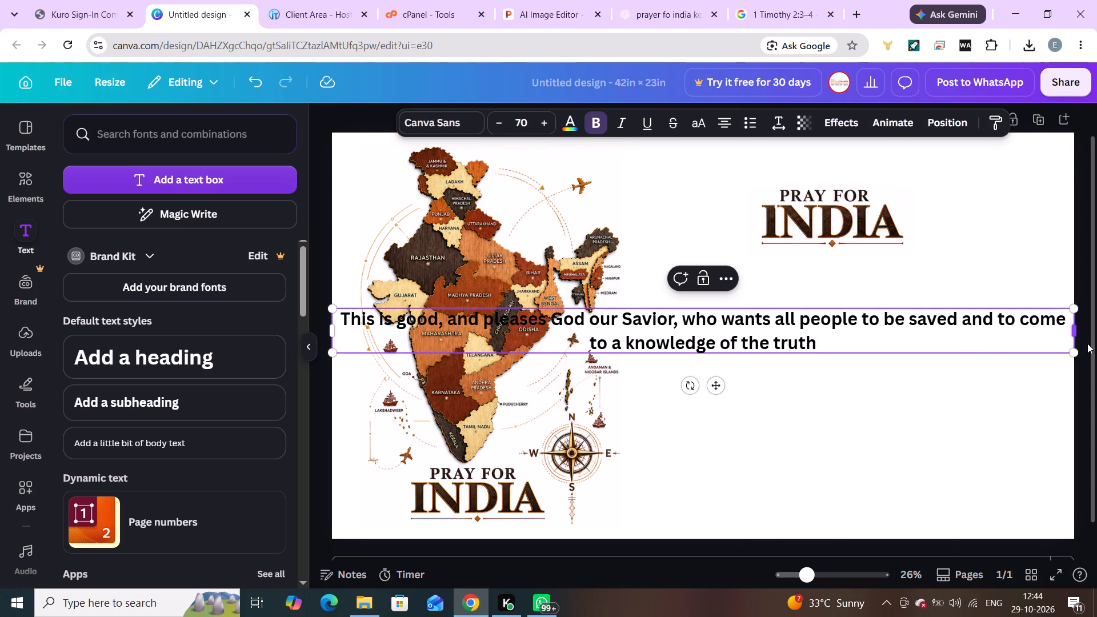
# Narrow the verse text box so it wraps onto four lines and place it beneath the separate PRAY FOR INDIA title, beside the map.
pyautogui.moveTo(1076, 334); pyautogui.dragTo(789, 362)
pyautogui.moveTo(787, 346); pyautogui.dragTo(722, 351)
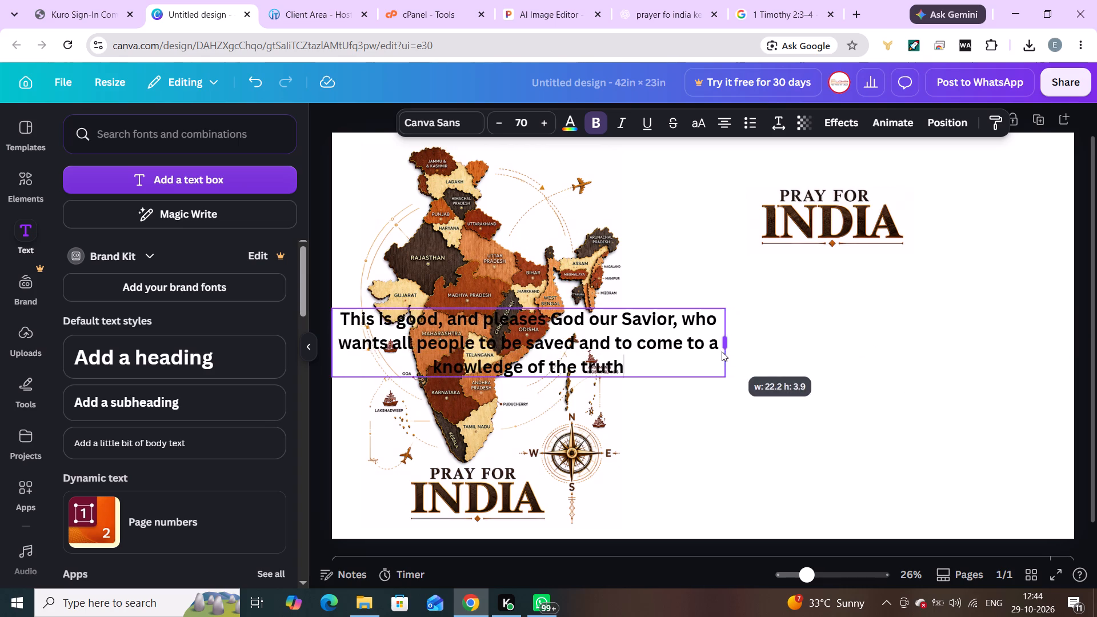
pyautogui.moveTo(722, 351); pyautogui.dragTo(715, 352)
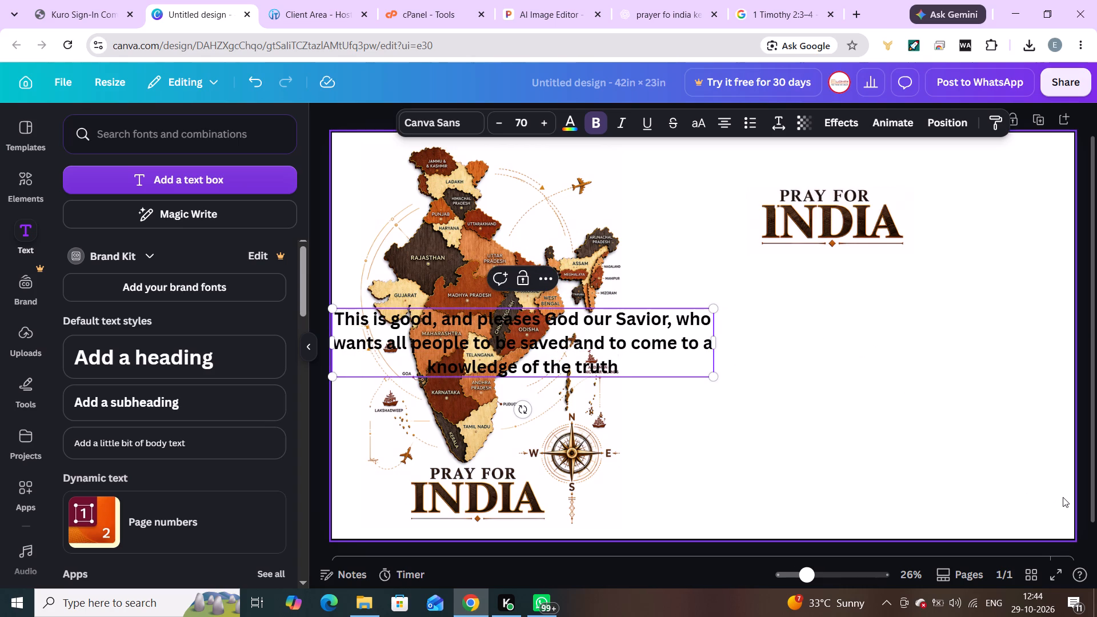
pyautogui.click(1063, 497)
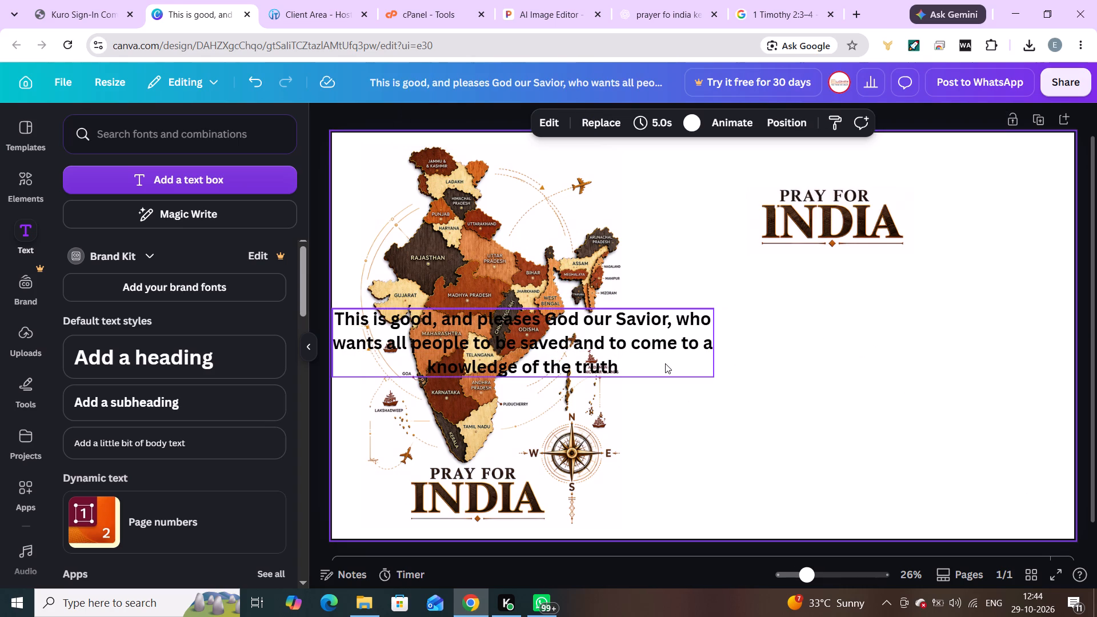
pyautogui.click(665, 363)
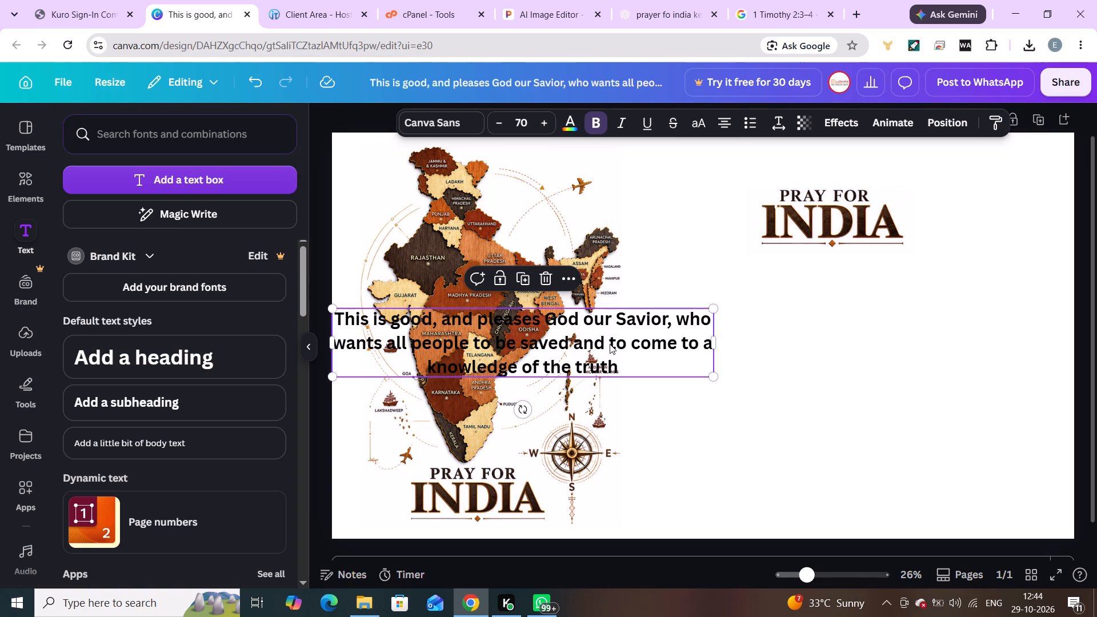
pyautogui.moveTo(610, 344); pyautogui.dragTo(796, 349)
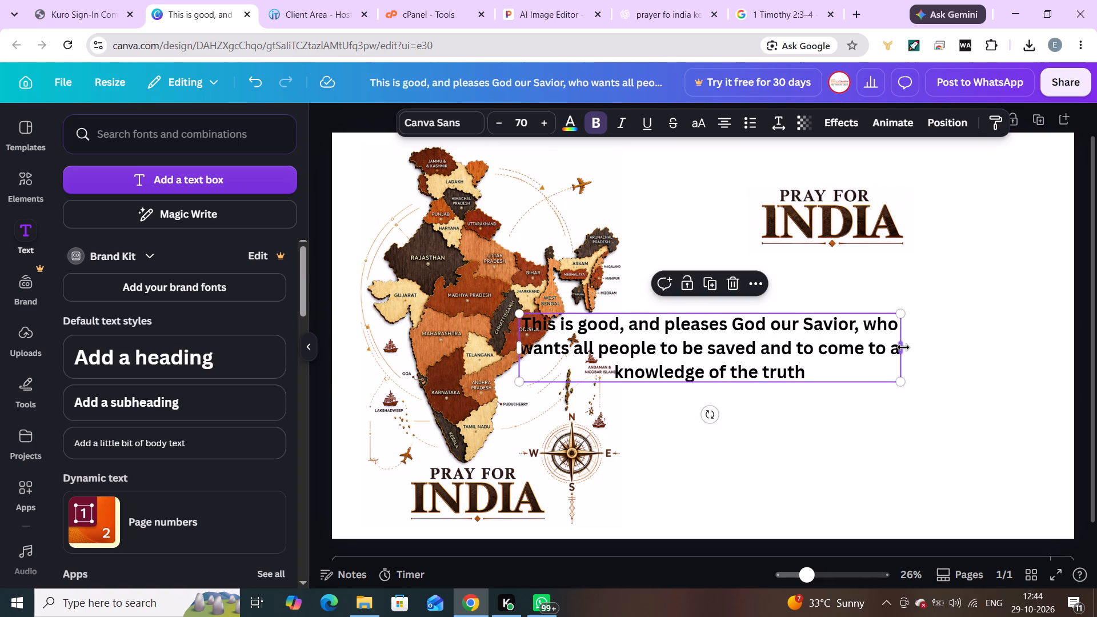
pyautogui.moveTo(903, 347); pyautogui.dragTo(792, 346)
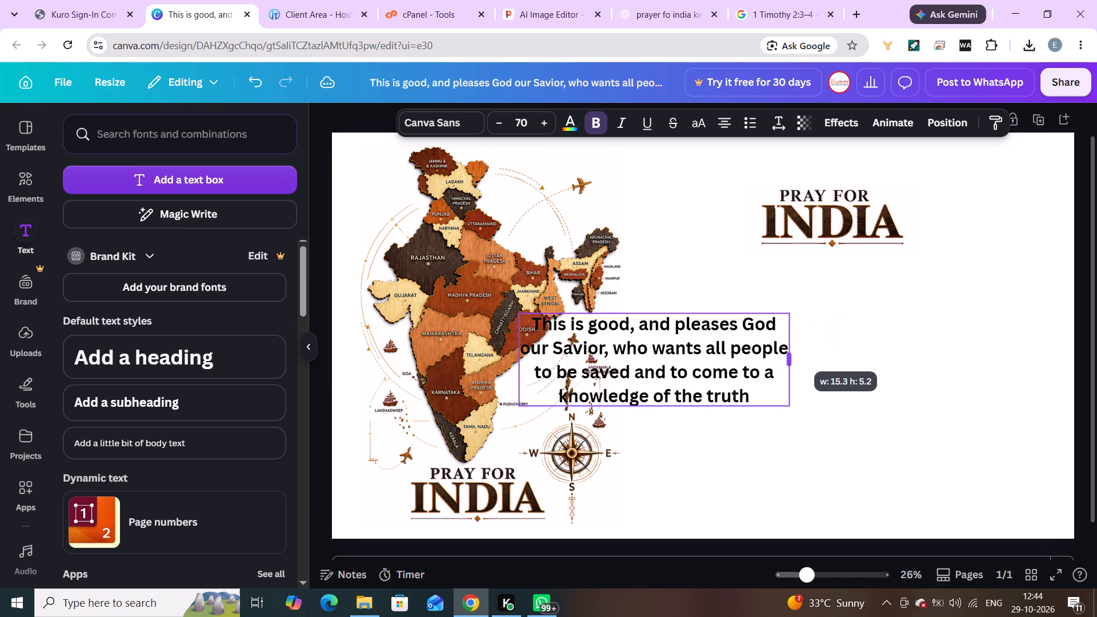
pyautogui.moveTo(792, 346); pyautogui.dragTo(811, 346)
pyautogui.moveTo(683, 351); pyautogui.dragTo(860, 317)
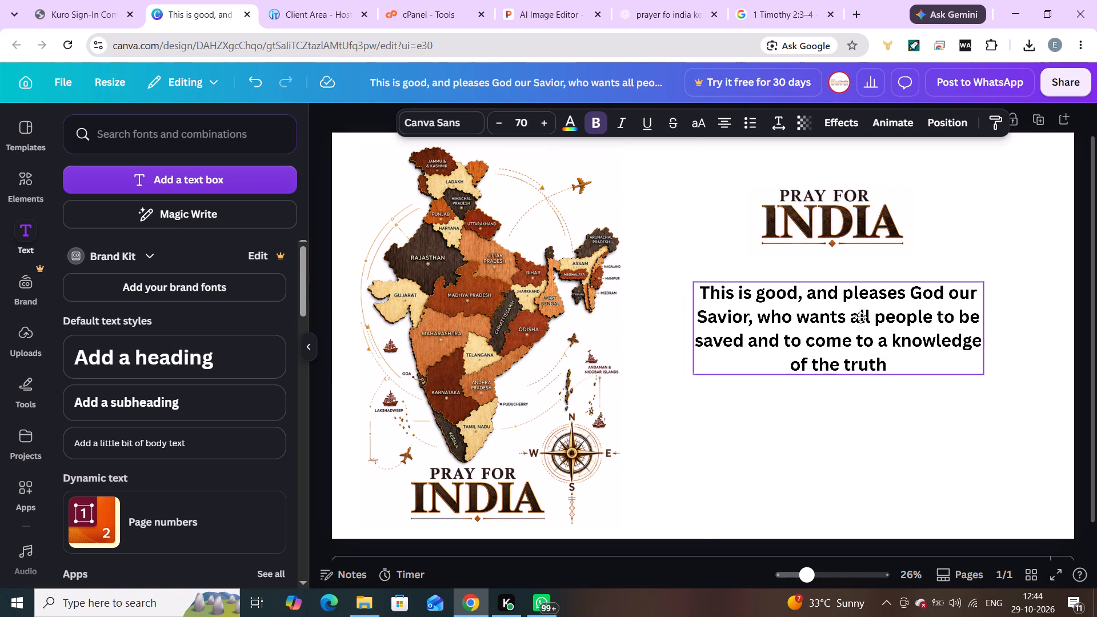
pyautogui.moveTo(860, 317); pyautogui.dragTo(838, 308)
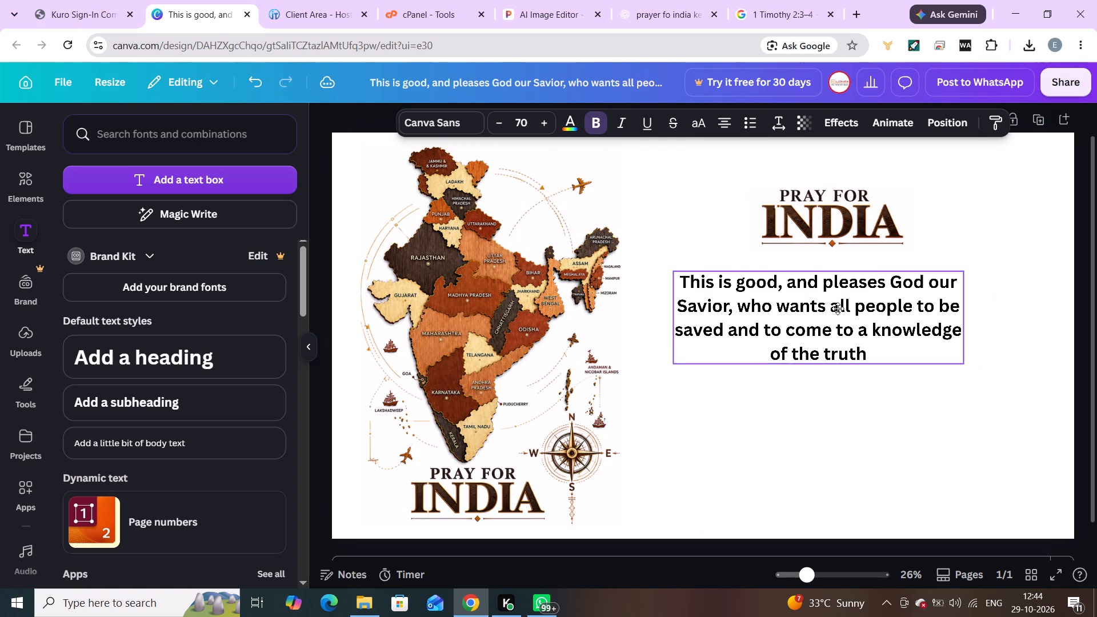
pyautogui.moveTo(838, 308); pyautogui.dragTo(838, 310)
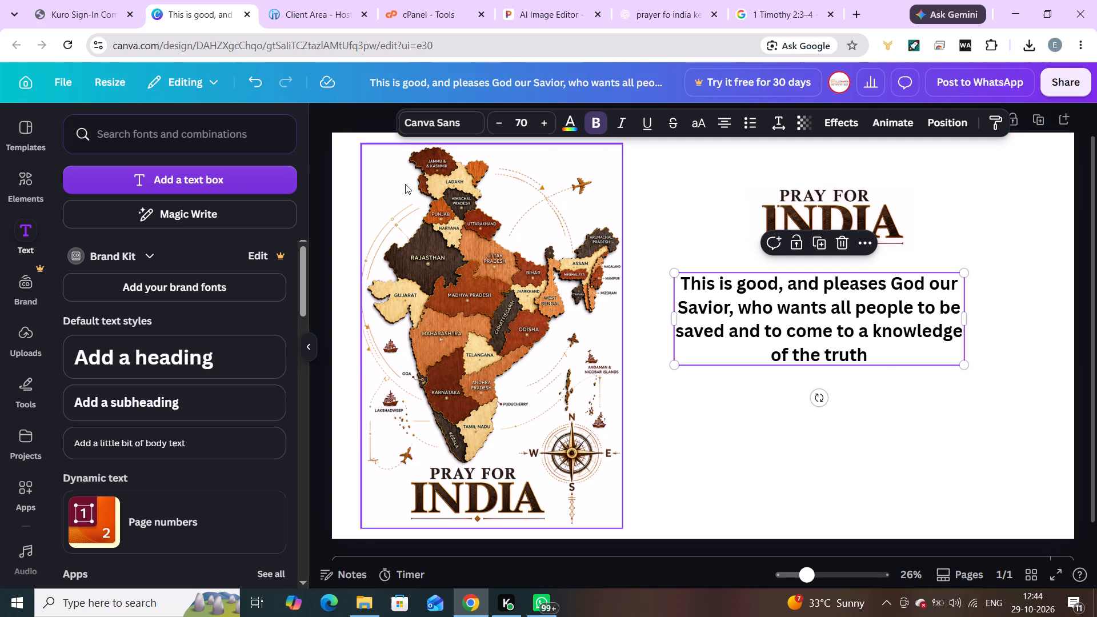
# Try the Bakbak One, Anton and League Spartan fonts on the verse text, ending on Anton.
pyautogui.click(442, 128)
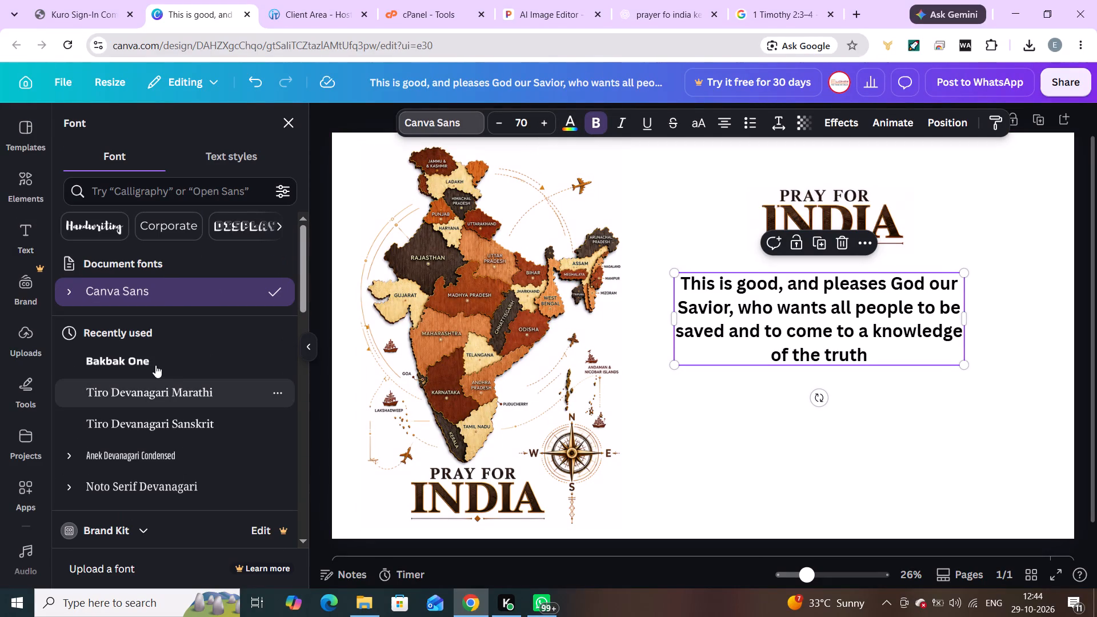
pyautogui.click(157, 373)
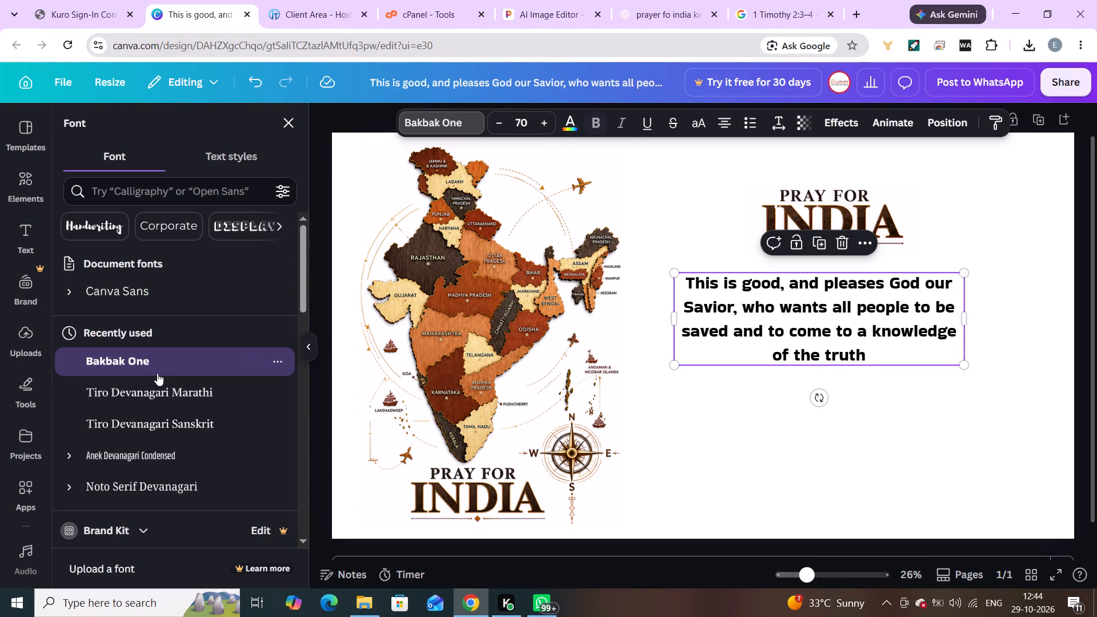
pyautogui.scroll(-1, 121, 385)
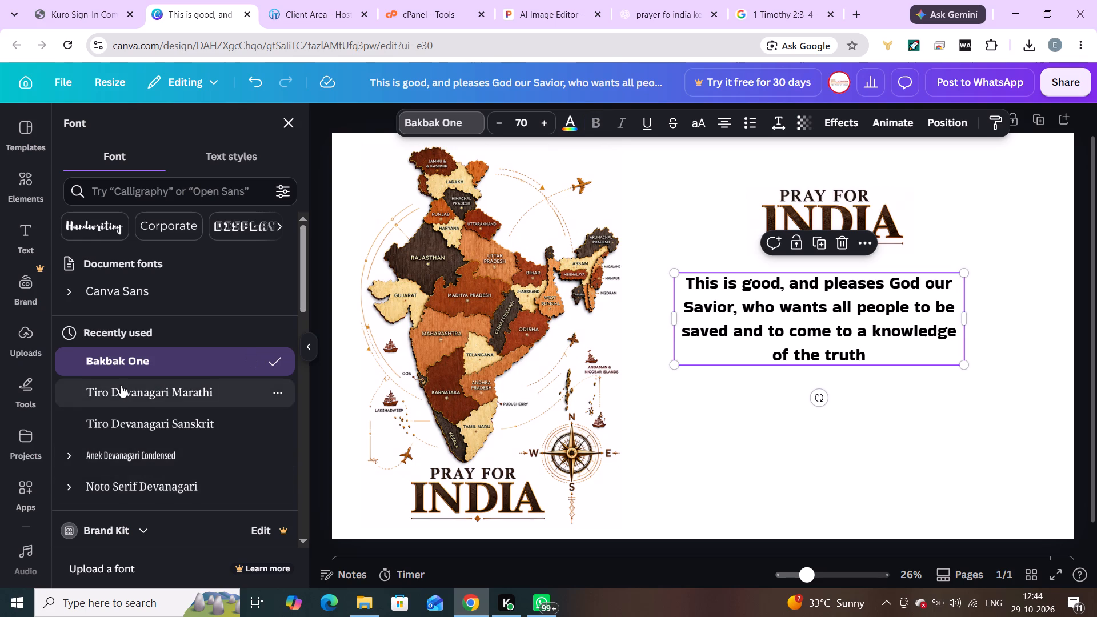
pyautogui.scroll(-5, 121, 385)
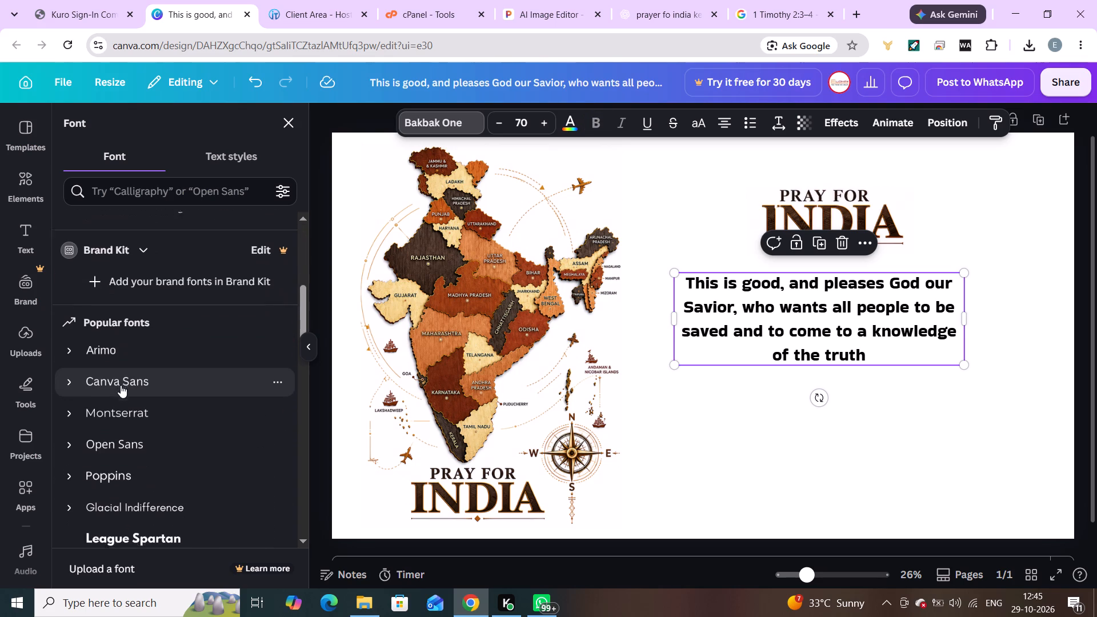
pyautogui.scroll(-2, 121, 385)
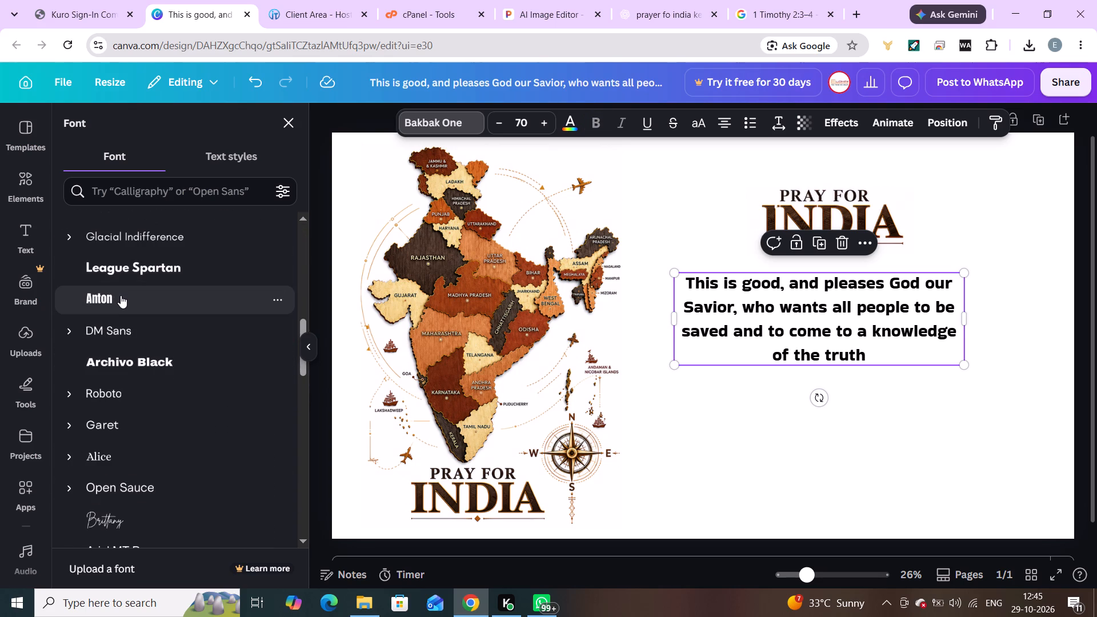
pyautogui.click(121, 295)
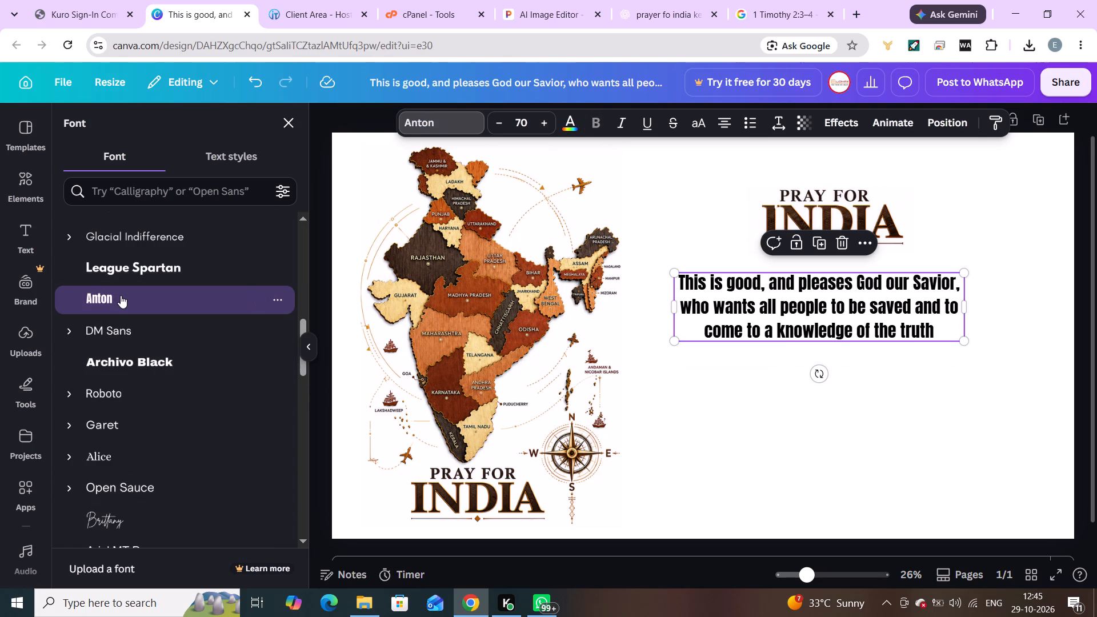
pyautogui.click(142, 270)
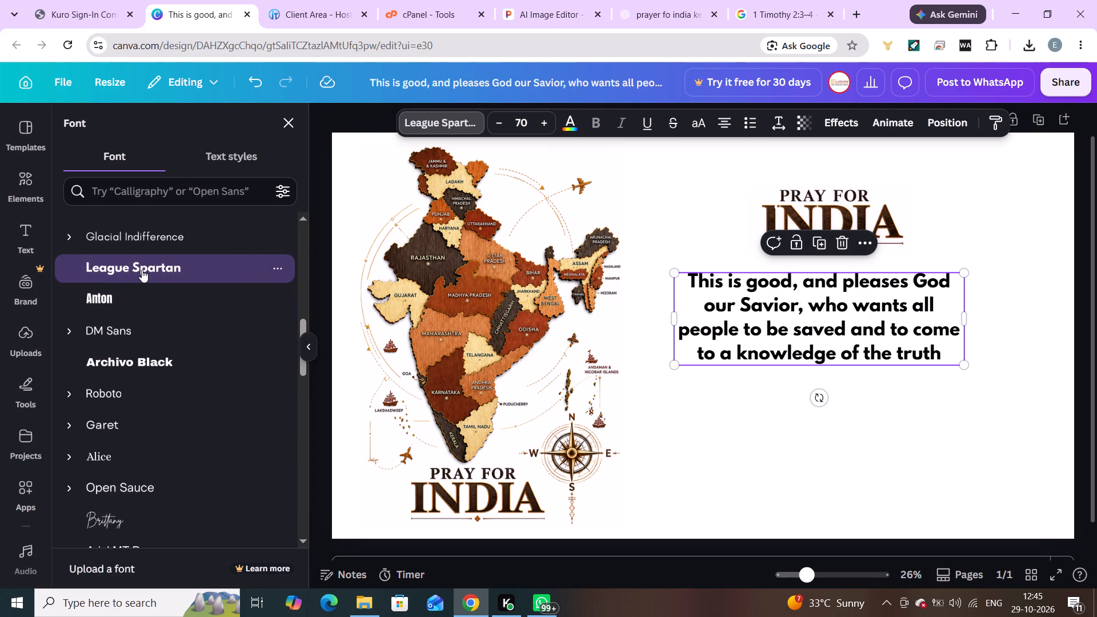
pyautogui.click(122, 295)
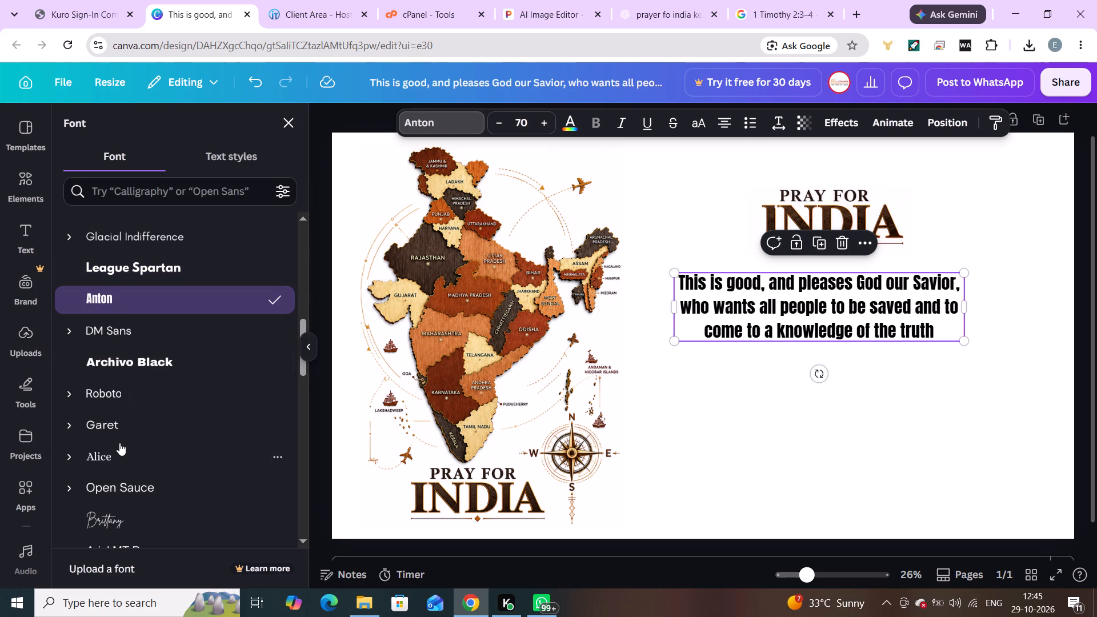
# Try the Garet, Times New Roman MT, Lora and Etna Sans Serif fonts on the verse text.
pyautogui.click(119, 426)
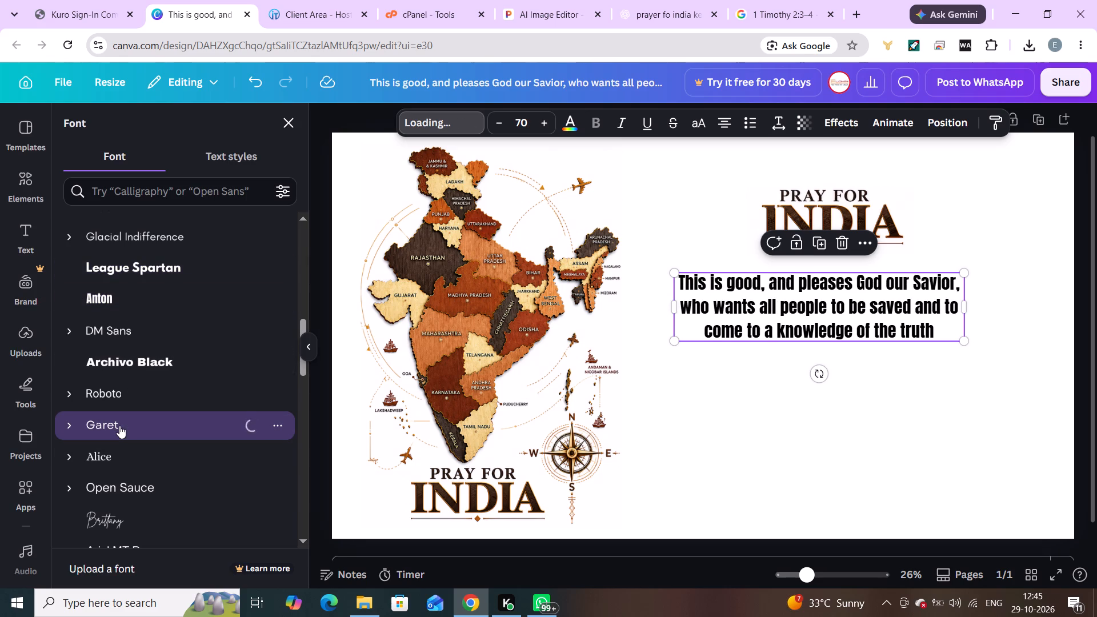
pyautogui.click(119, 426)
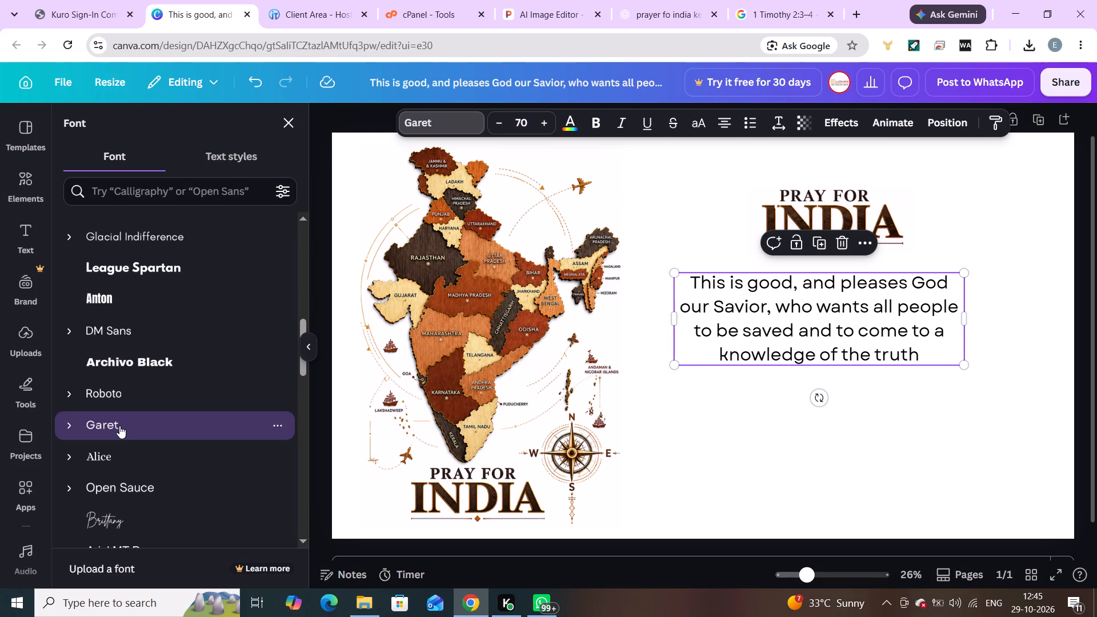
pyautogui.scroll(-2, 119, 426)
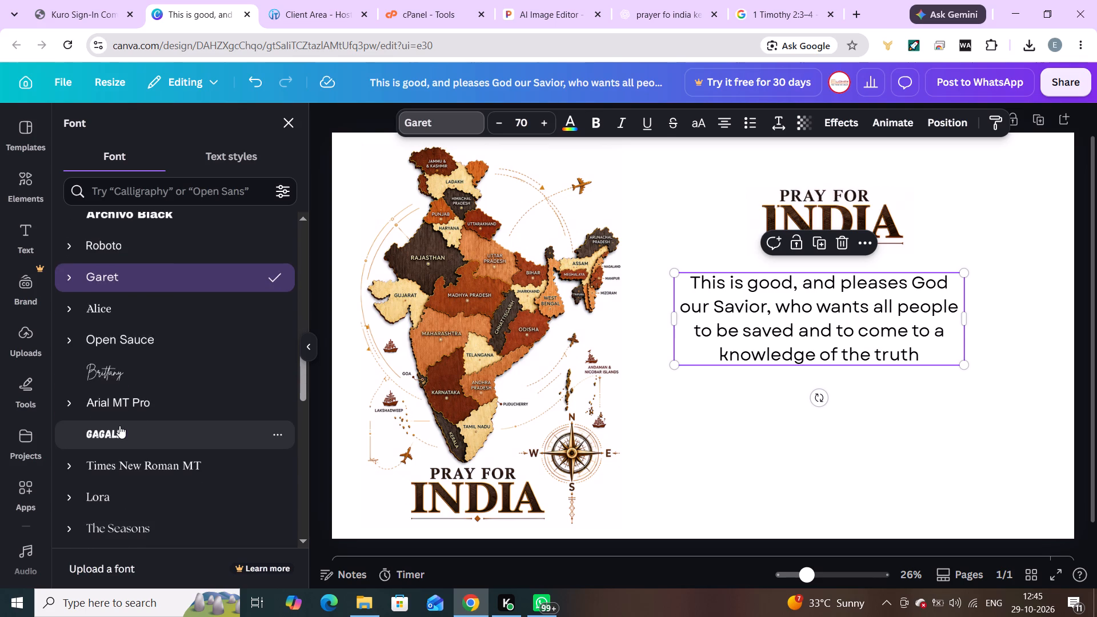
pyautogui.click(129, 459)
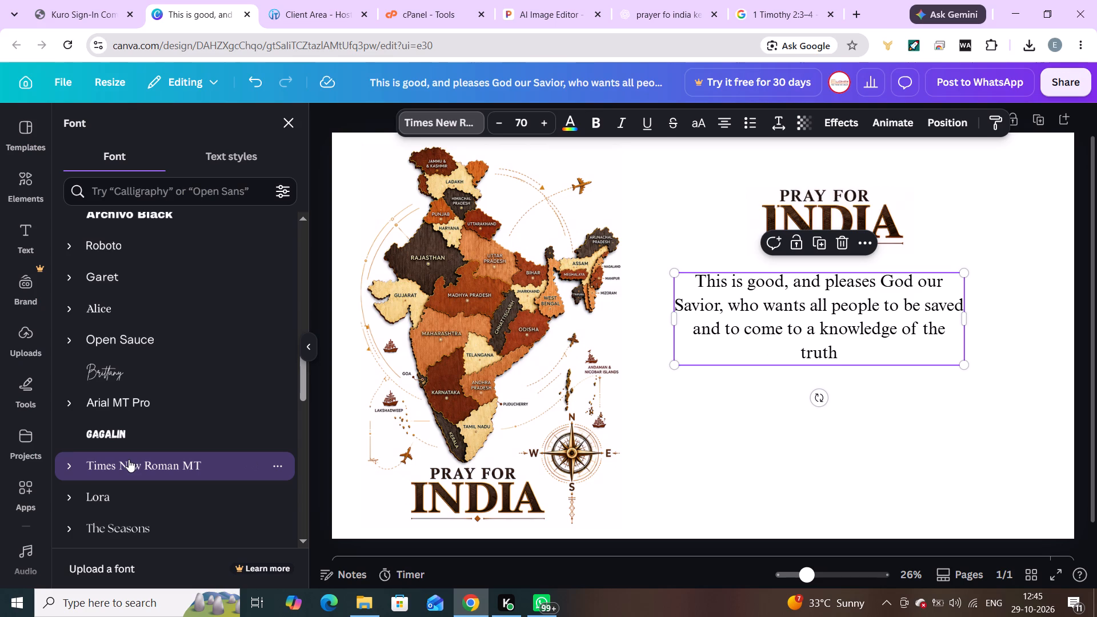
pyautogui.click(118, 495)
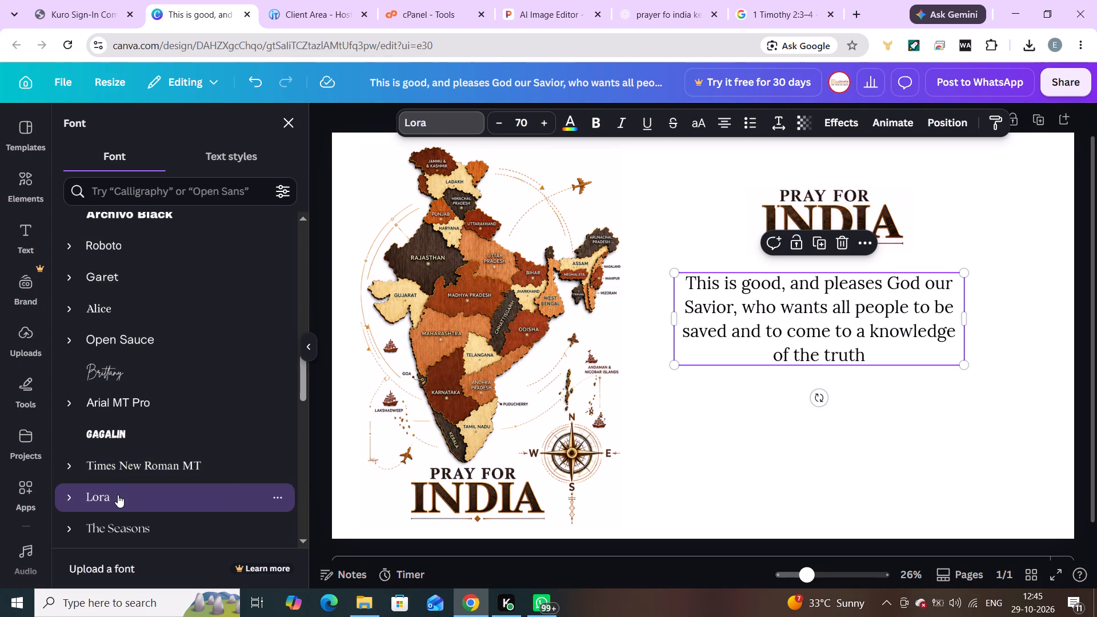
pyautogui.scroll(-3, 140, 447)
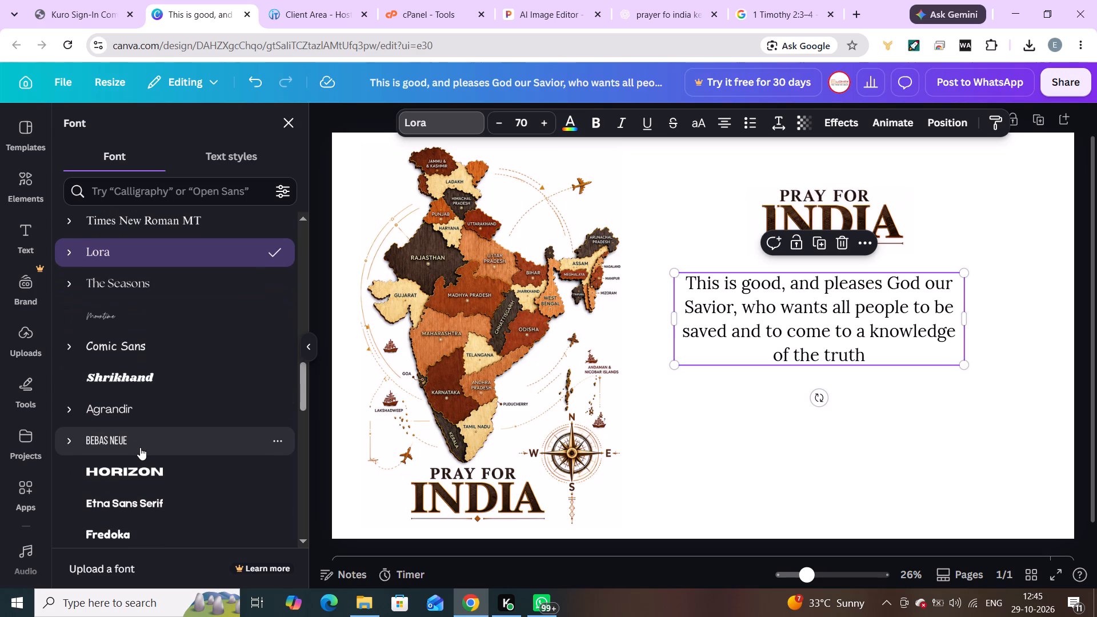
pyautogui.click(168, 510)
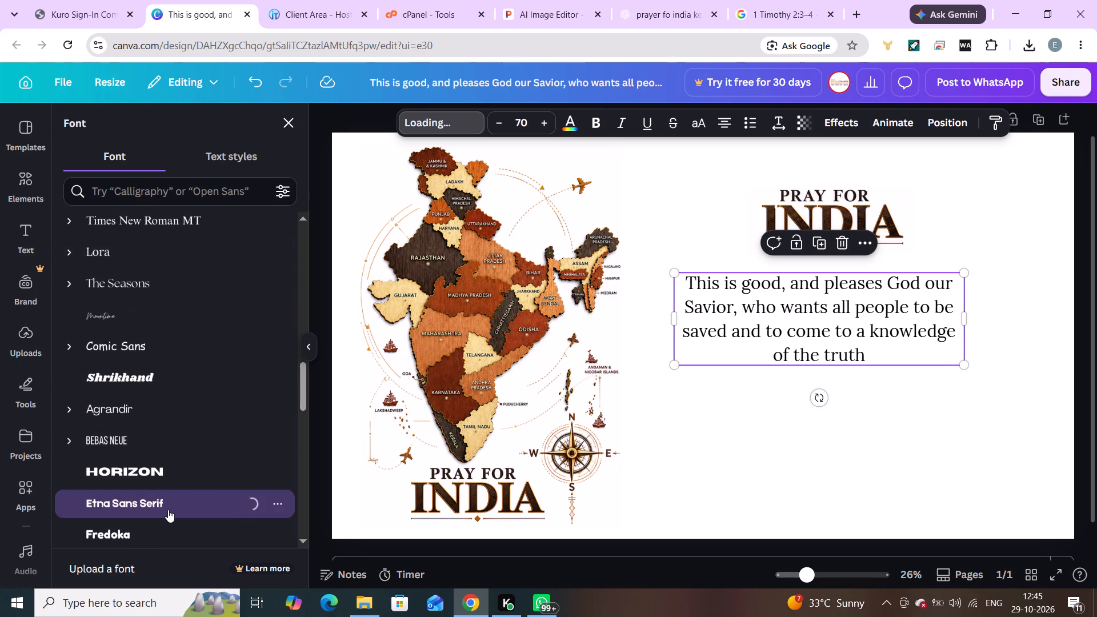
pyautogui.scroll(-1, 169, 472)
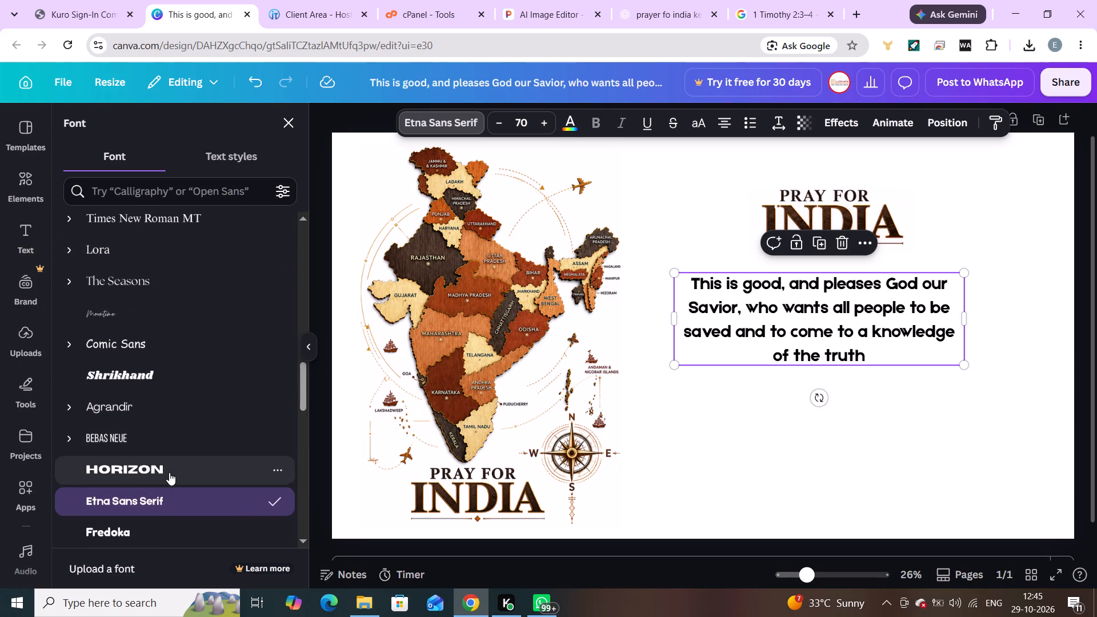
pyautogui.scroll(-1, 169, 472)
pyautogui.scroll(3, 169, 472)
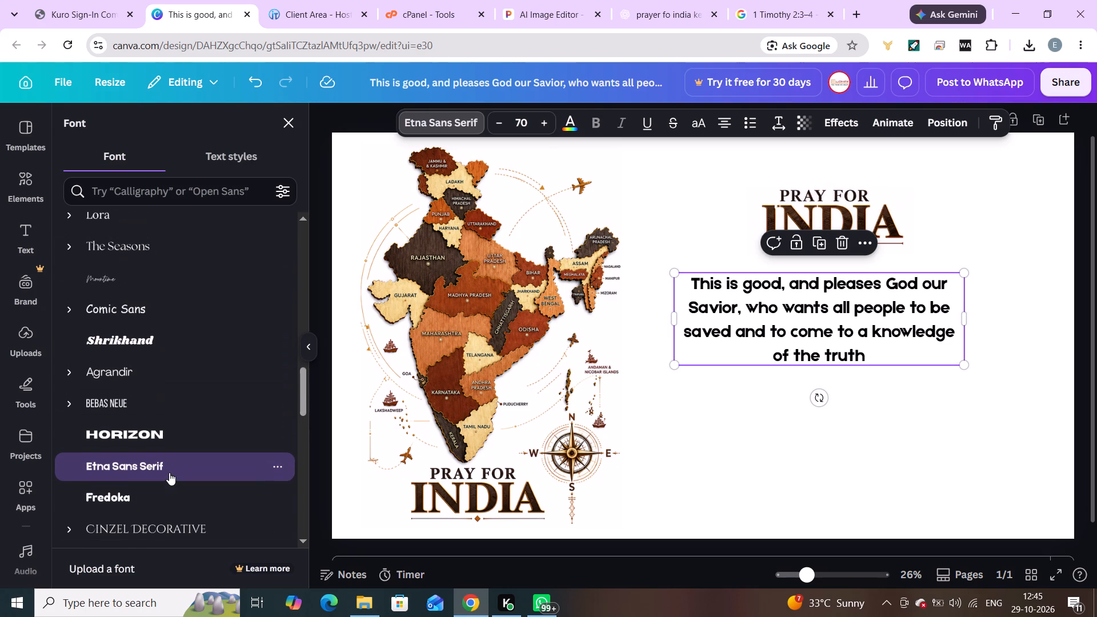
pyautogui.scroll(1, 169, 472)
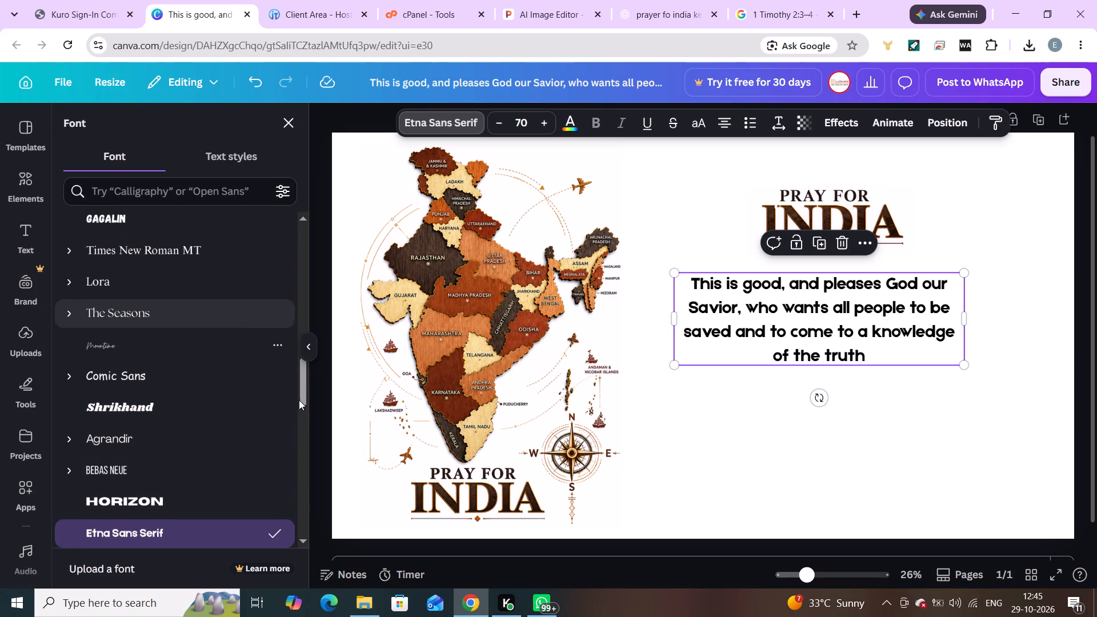
# Compare League Spartan, Anton and Archivo Black on the verse text and set its font to Anton.
pyautogui.moveTo(300, 396); pyautogui.dragTo(311, 331)
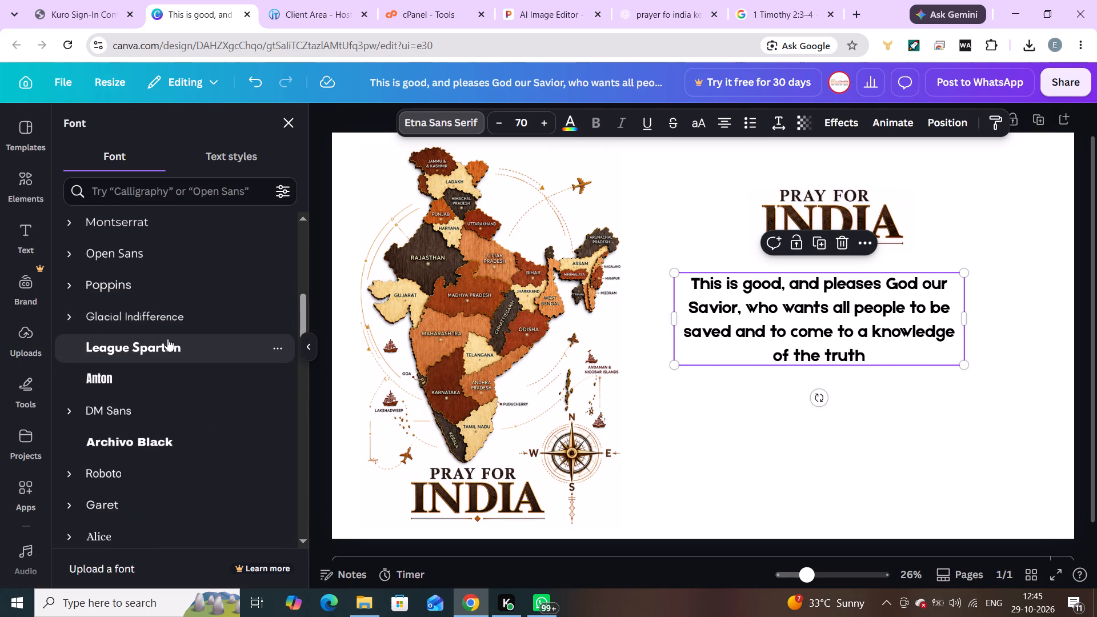
pyautogui.click(167, 339)
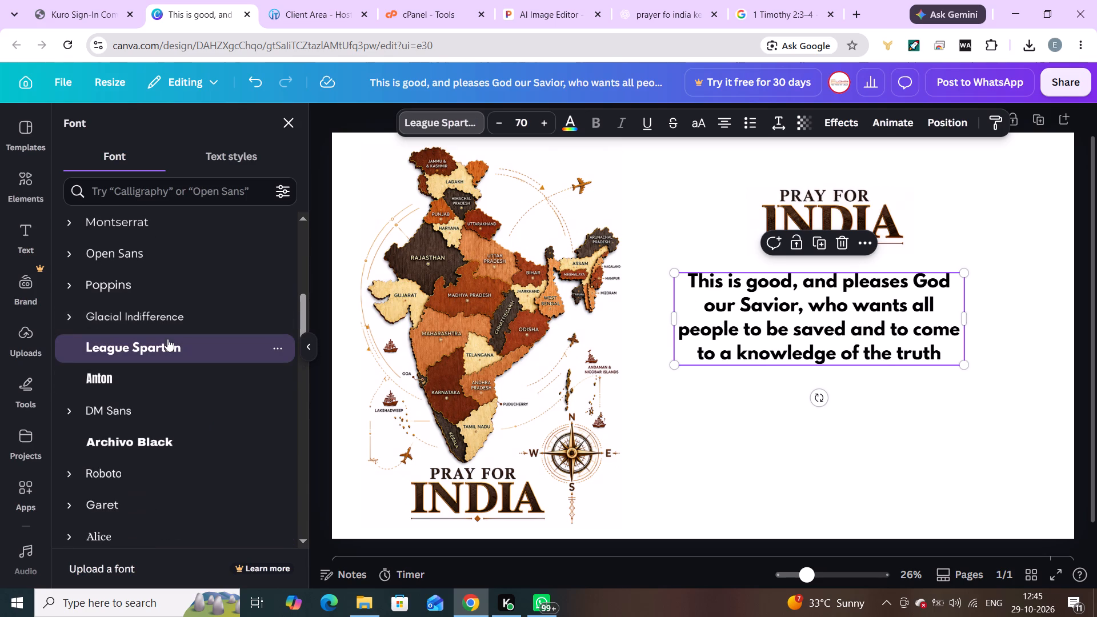
pyautogui.click(123, 378)
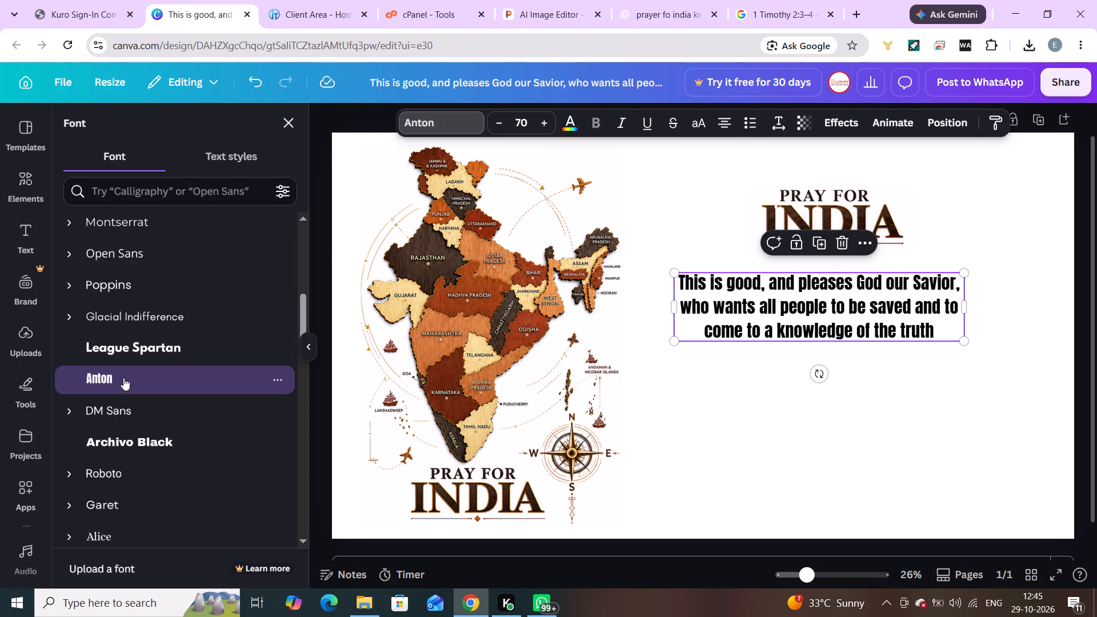
pyautogui.click(111, 455)
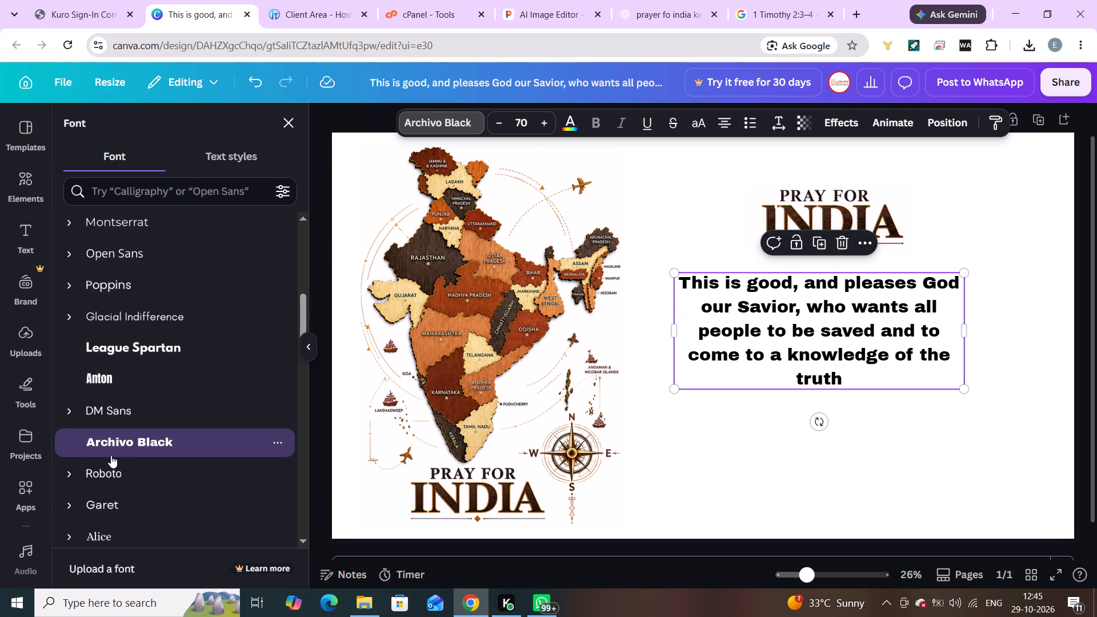
pyautogui.click(133, 391)
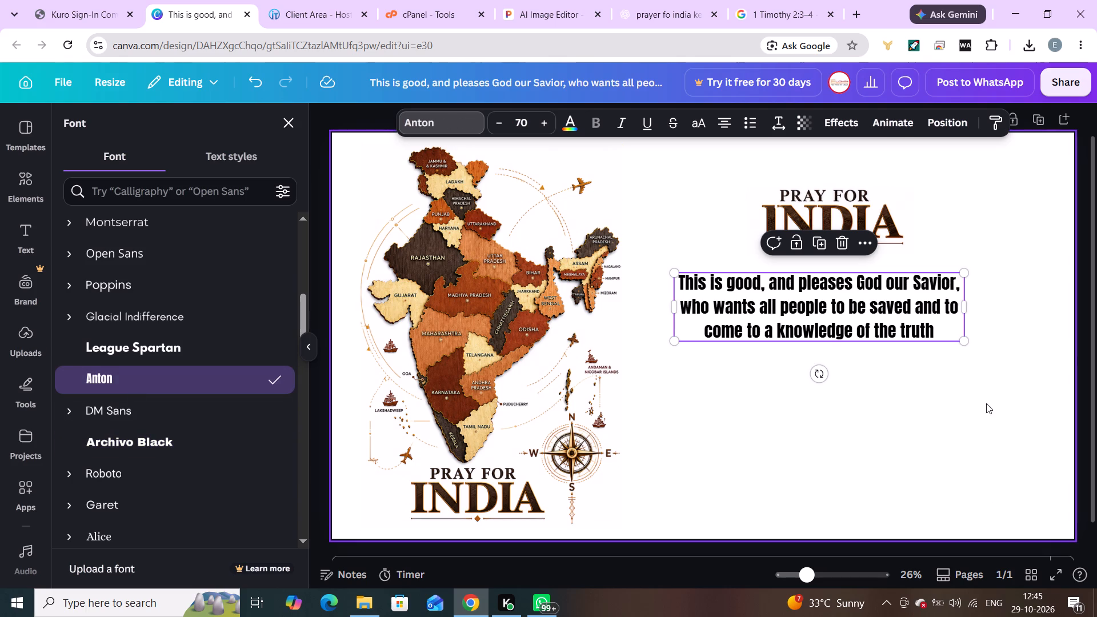
# Scale up the verse text box proportionally to a font size of about 78.7, keeping its three lines.
pyautogui.moveTo(965, 346); pyautogui.dragTo(996, 355)
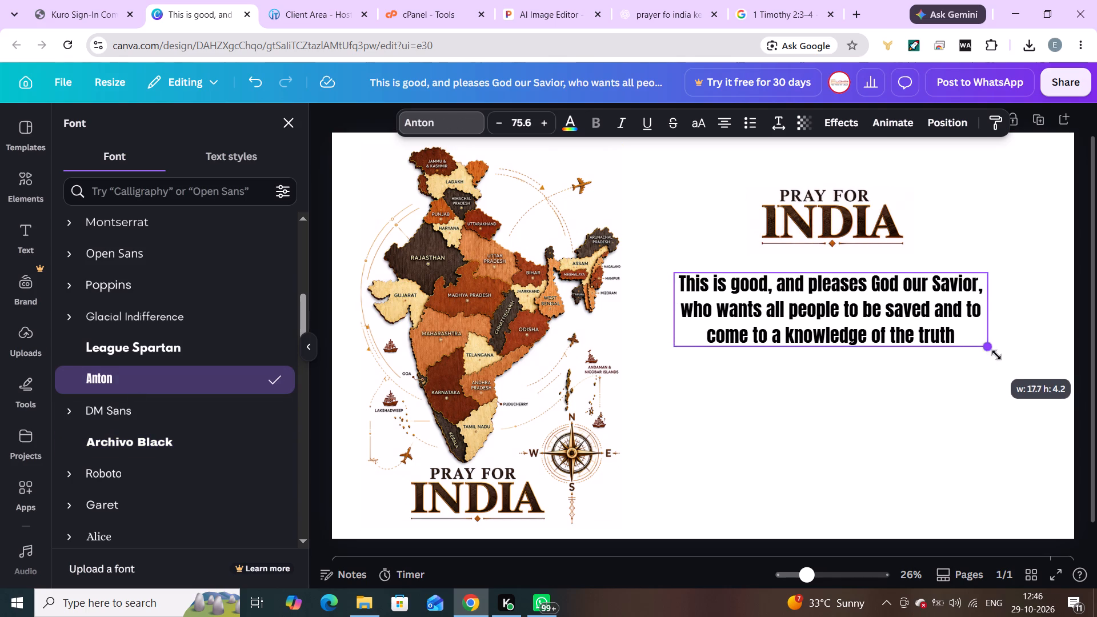
pyautogui.moveTo(996, 355); pyautogui.dragTo(1001, 355)
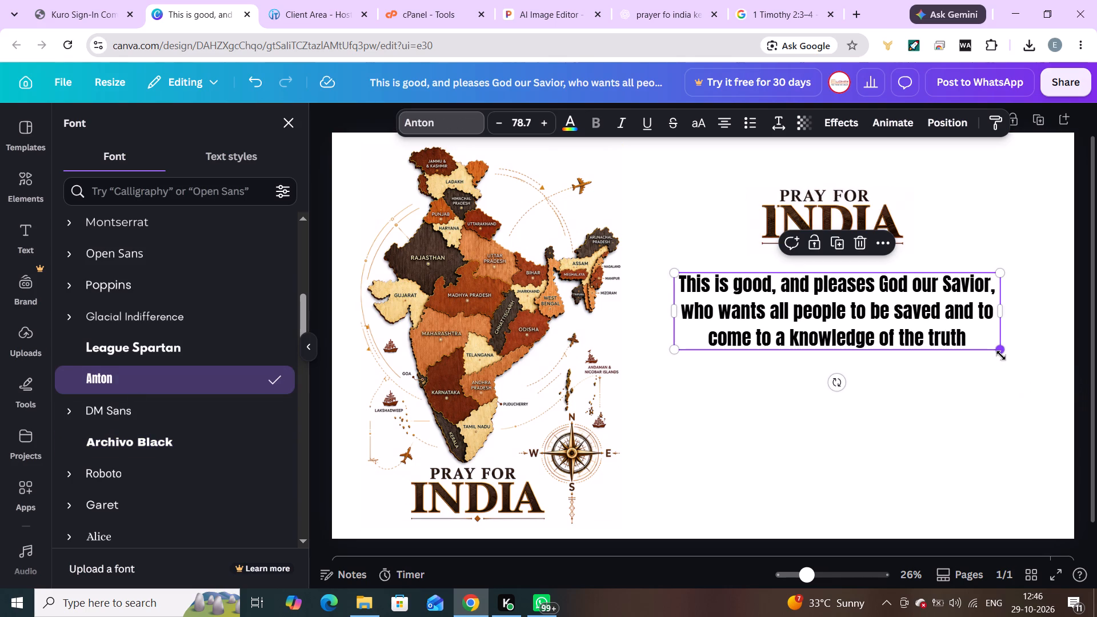
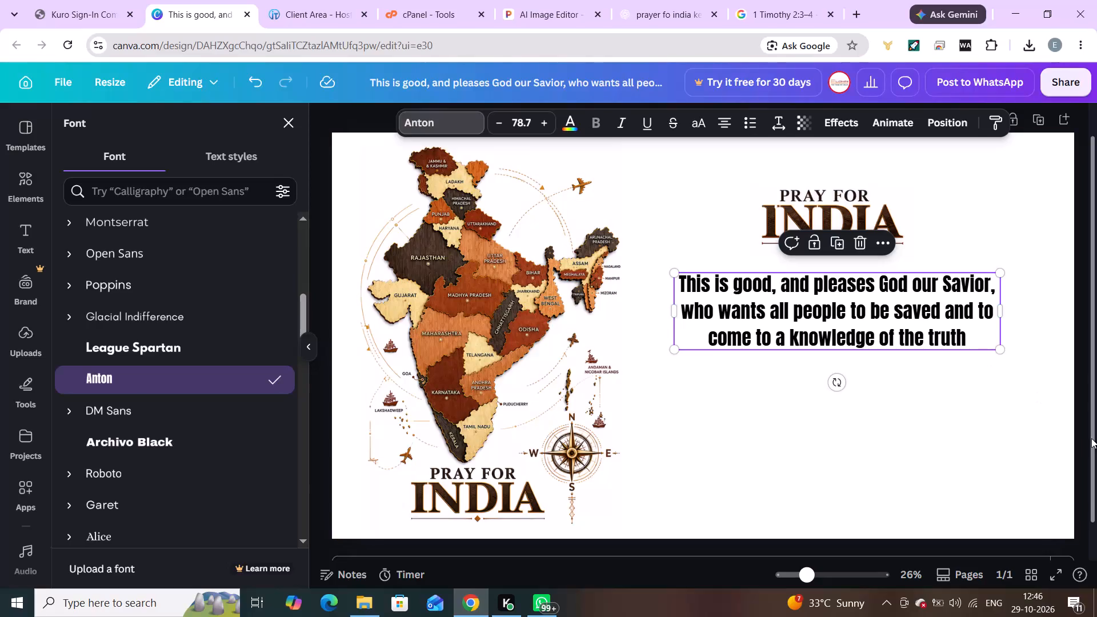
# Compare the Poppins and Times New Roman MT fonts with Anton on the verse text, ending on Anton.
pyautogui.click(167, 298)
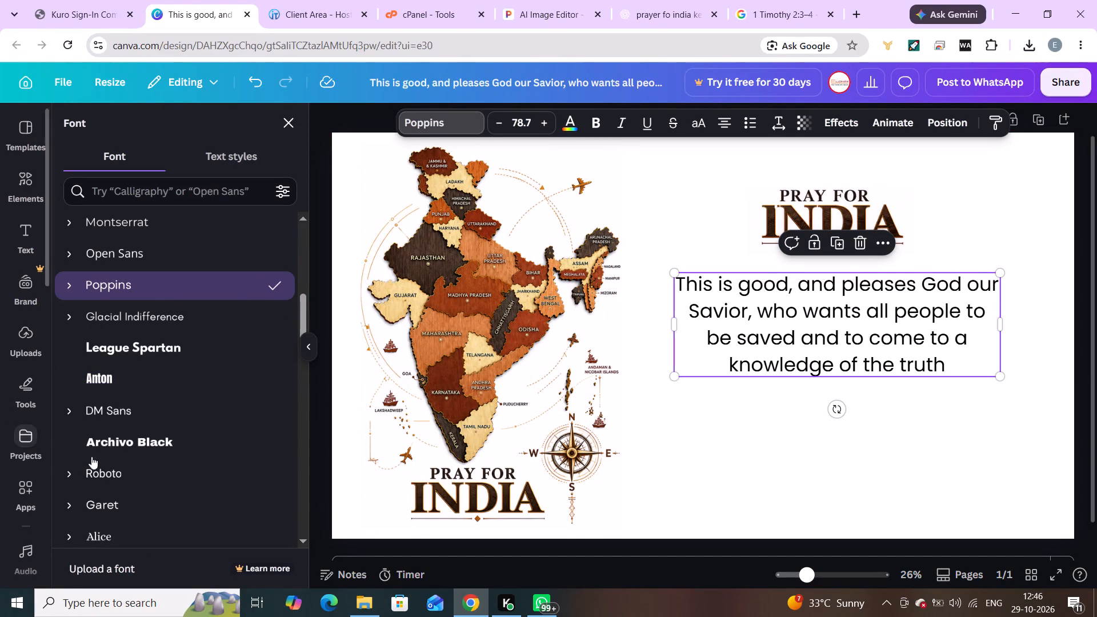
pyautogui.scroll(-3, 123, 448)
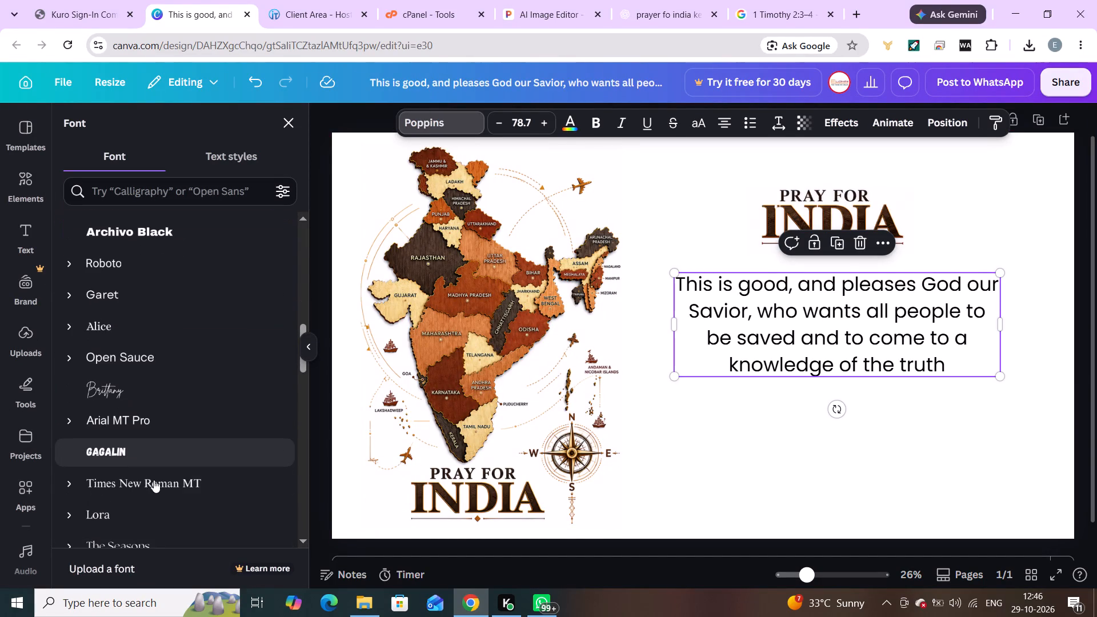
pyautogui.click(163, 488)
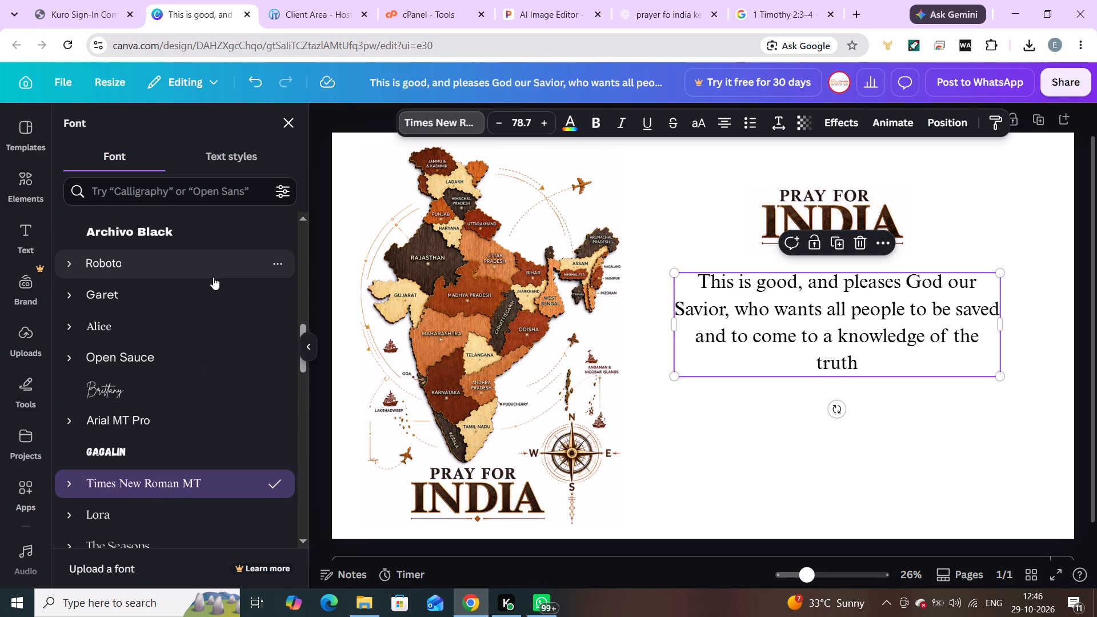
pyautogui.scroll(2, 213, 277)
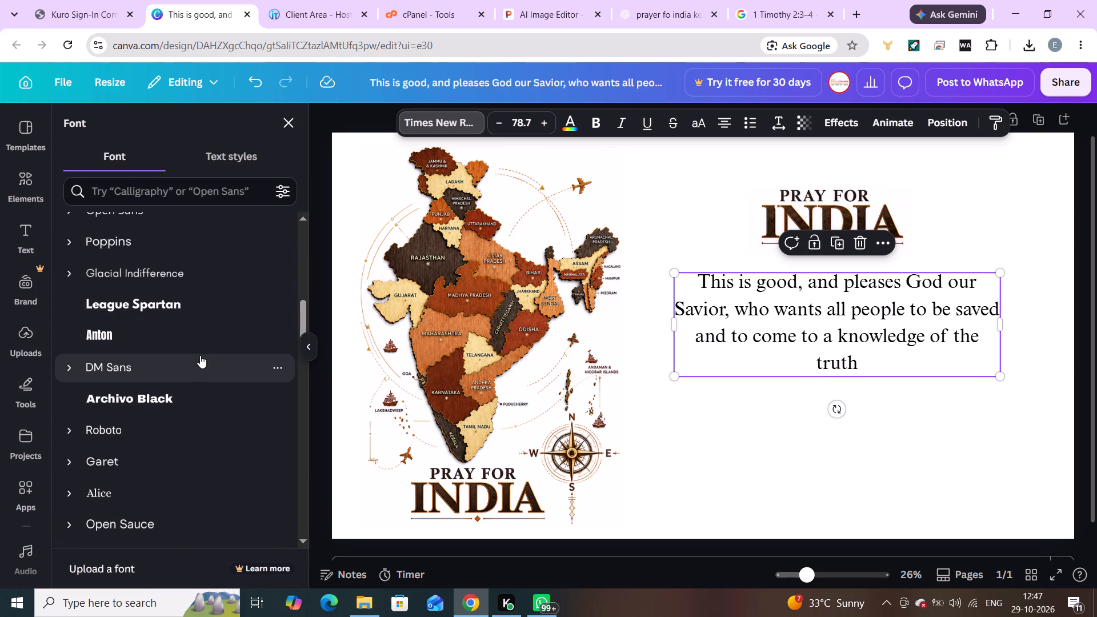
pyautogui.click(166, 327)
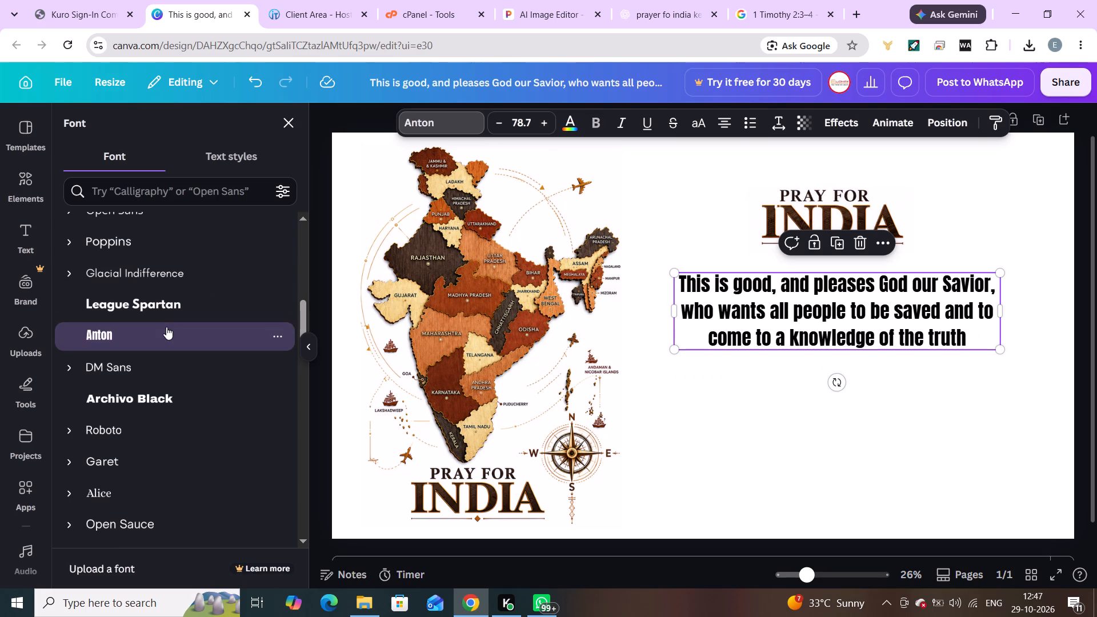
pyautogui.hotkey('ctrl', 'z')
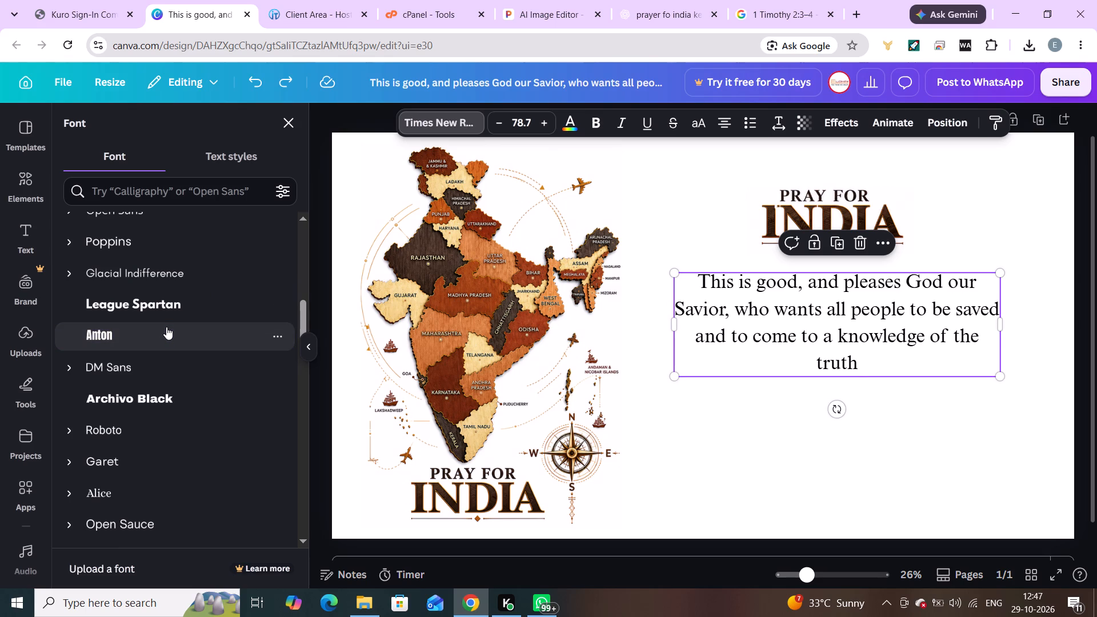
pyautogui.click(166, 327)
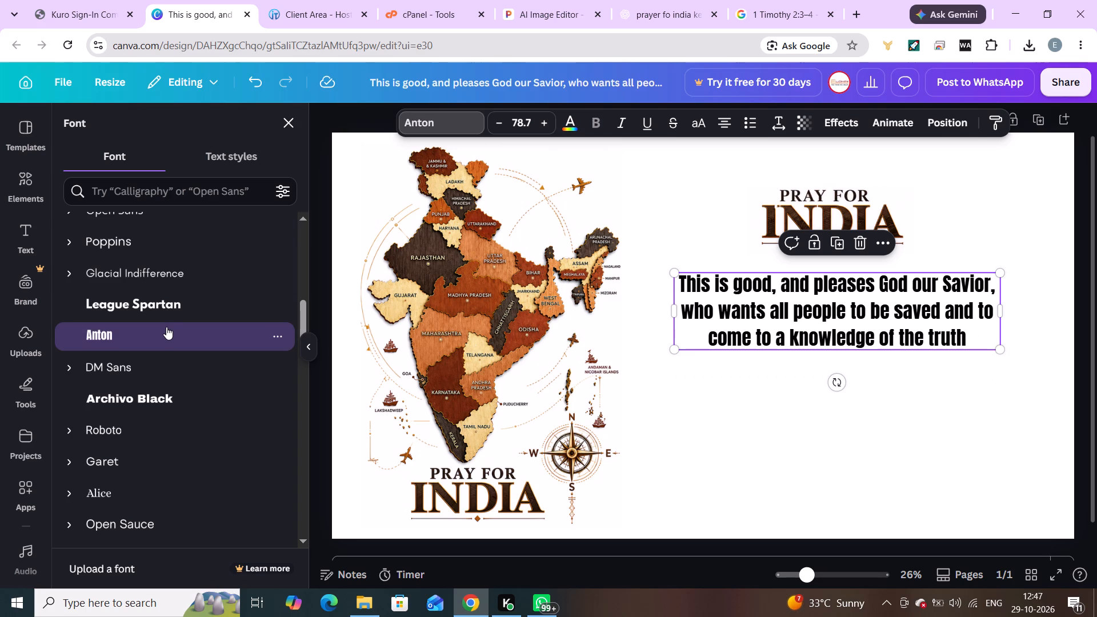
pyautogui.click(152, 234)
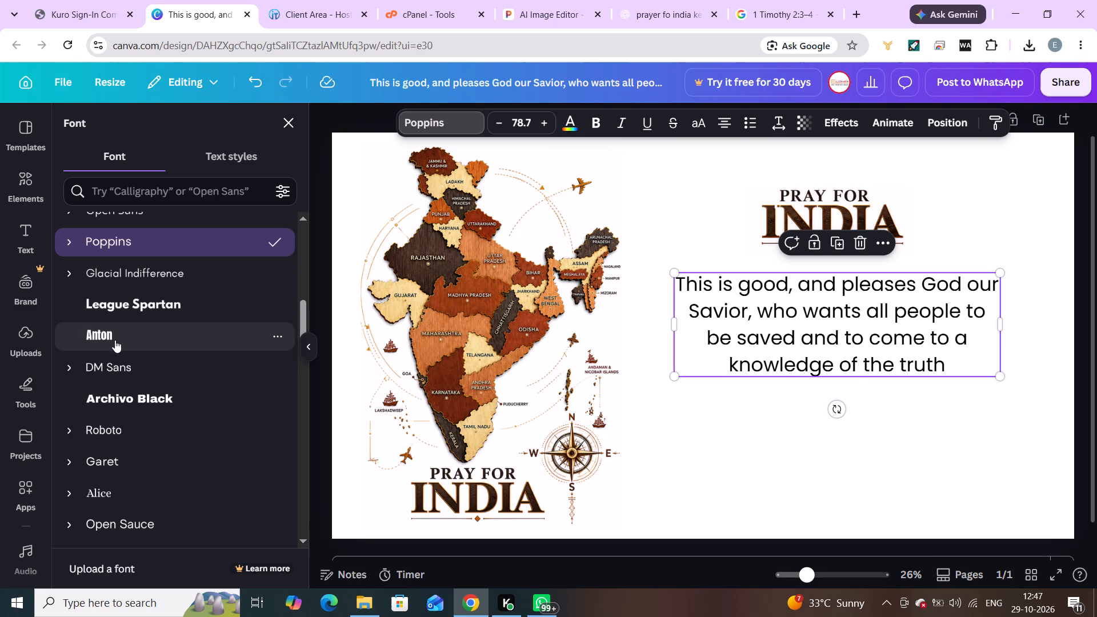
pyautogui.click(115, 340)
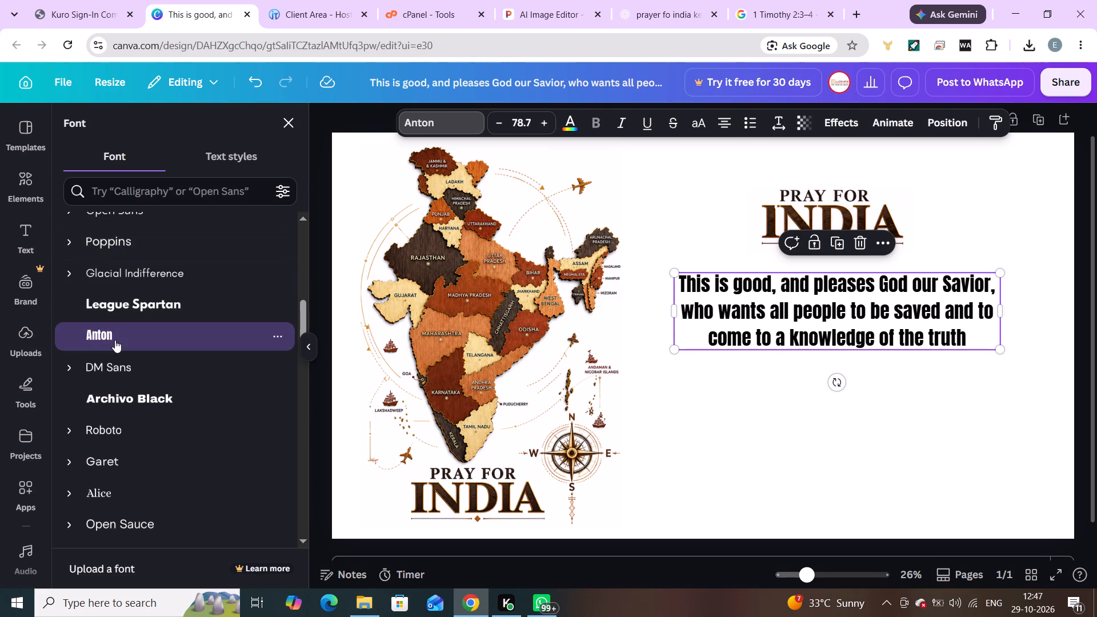
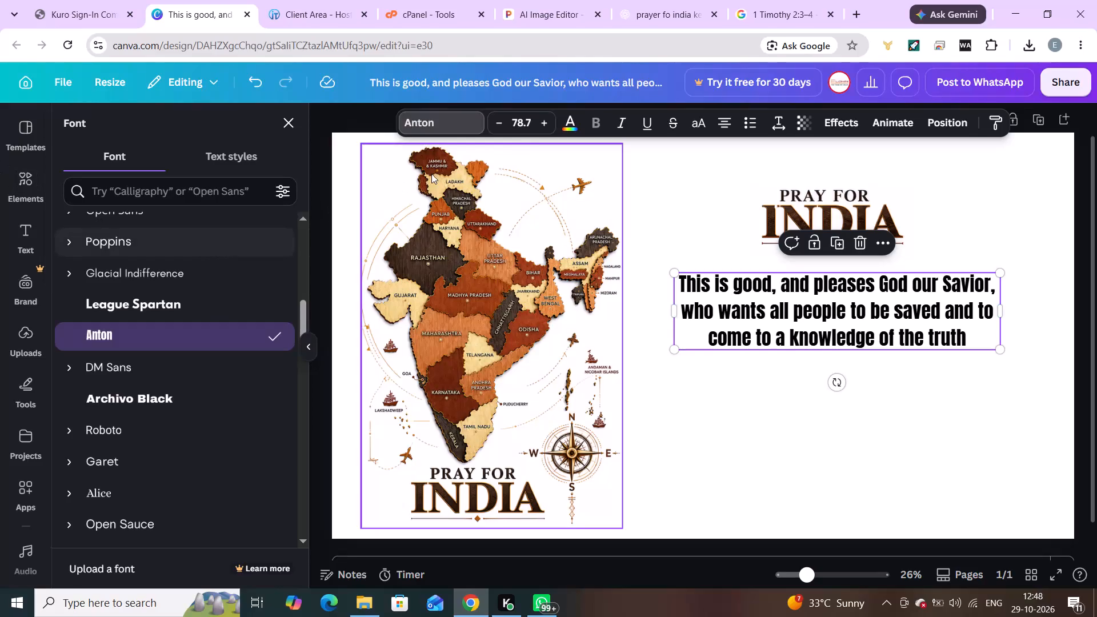
# Recolour the verse text with the map's photo colours, trying brown #843614 and settling on the dark brown.
pyautogui.click(567, 122)
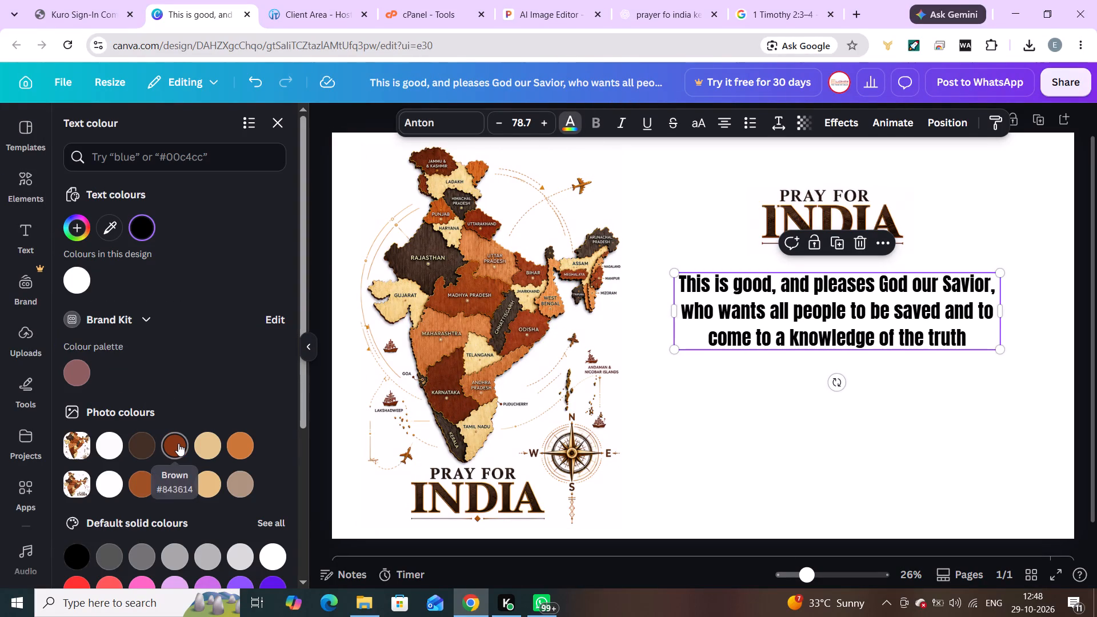
pyautogui.click(178, 443)
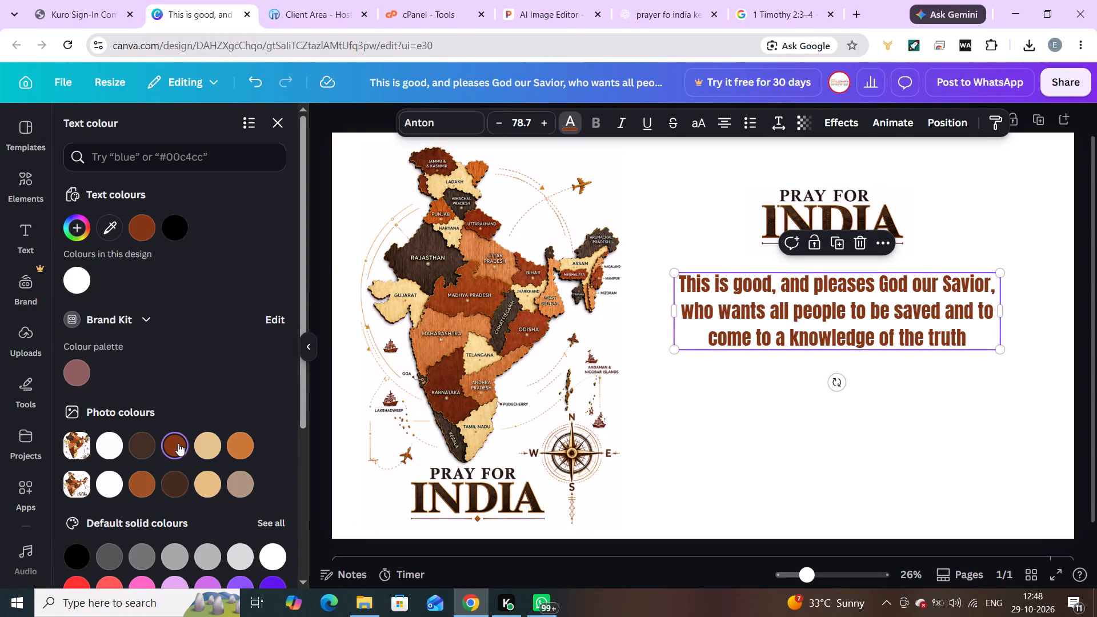
pyautogui.click(136, 439)
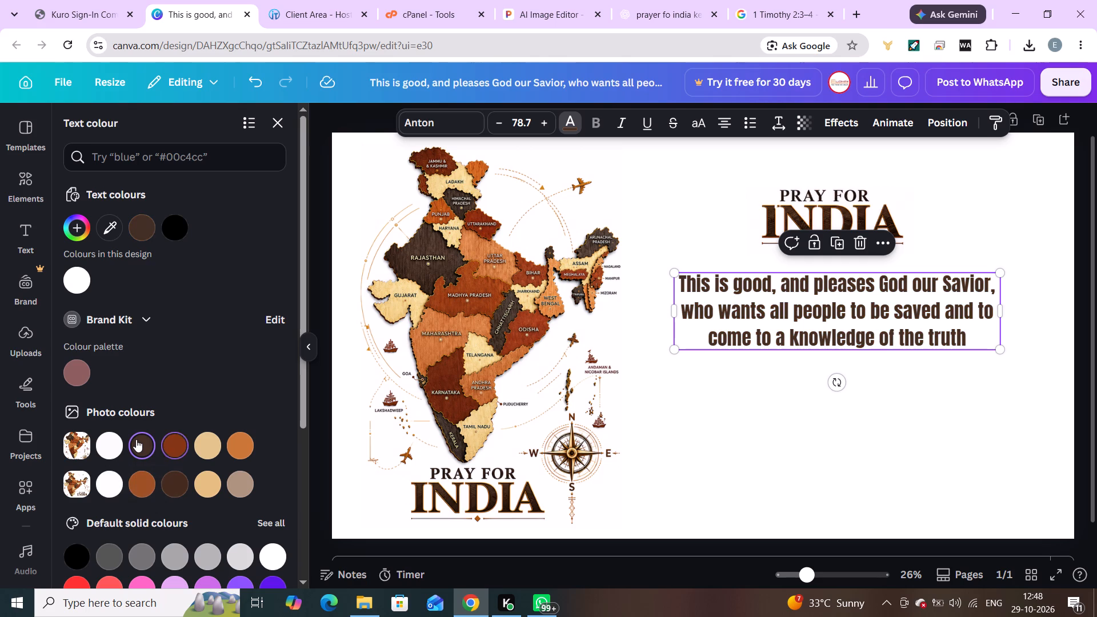
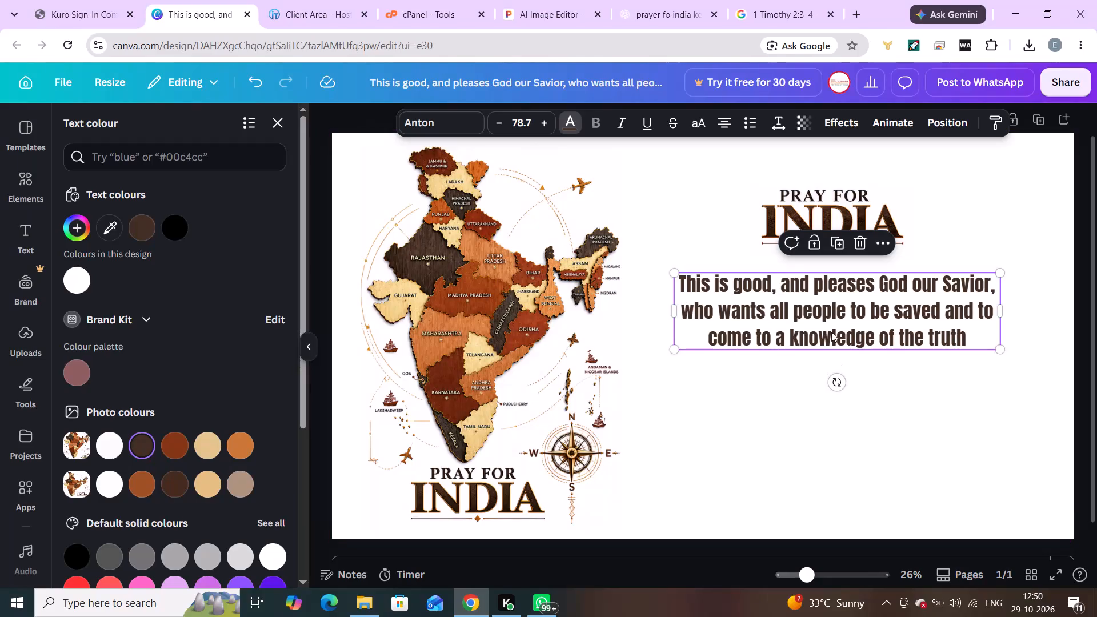
# Convert the 1 Timothy verse text to all uppercase letters.
pyautogui.click(695, 123)
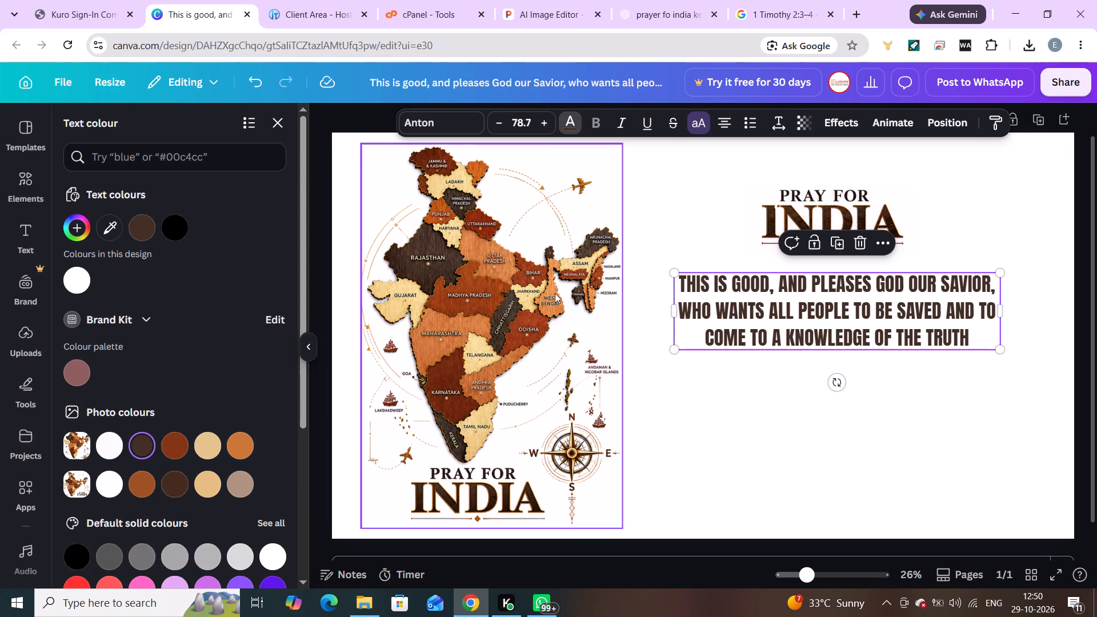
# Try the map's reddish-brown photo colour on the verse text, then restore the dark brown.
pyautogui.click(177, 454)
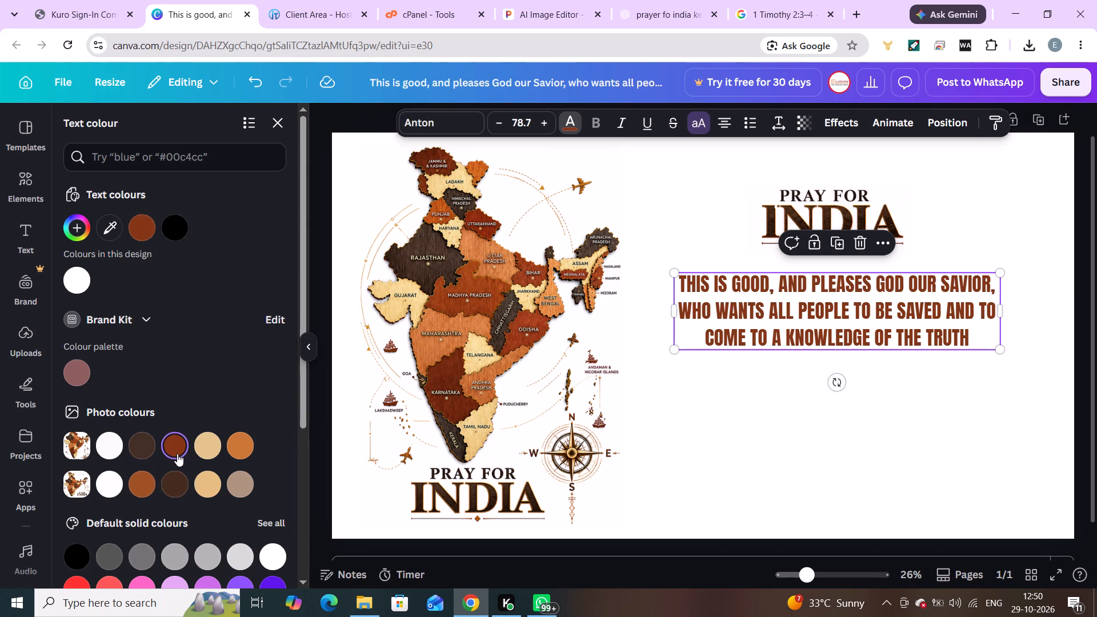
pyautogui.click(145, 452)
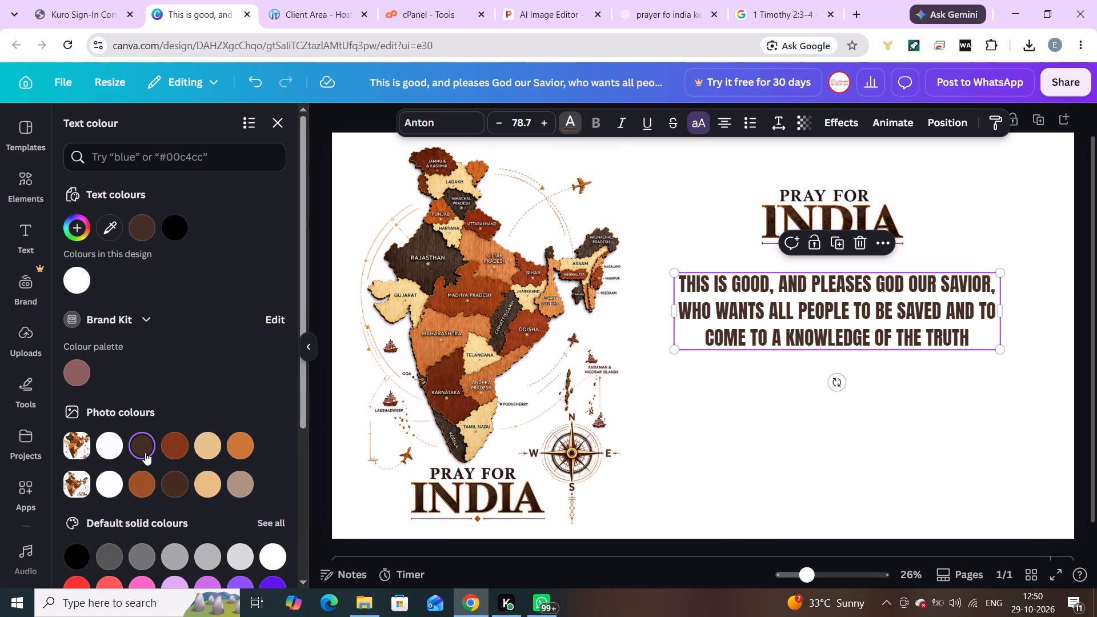
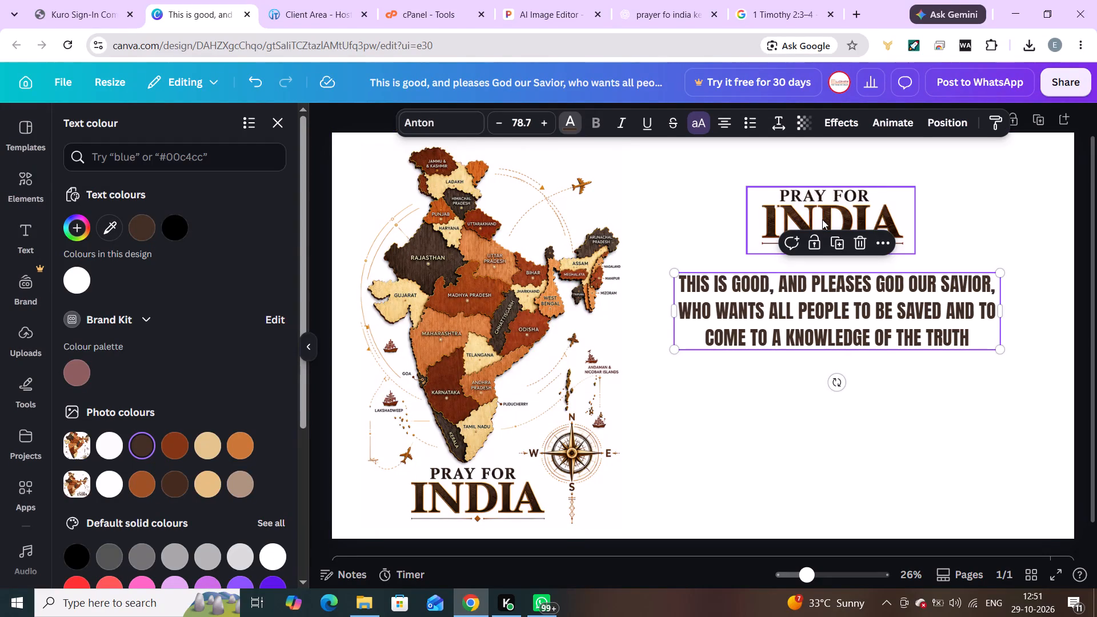
# Centre the Pray for India title above the verse text.
pyautogui.moveTo(822, 219); pyautogui.dragTo(830, 221)
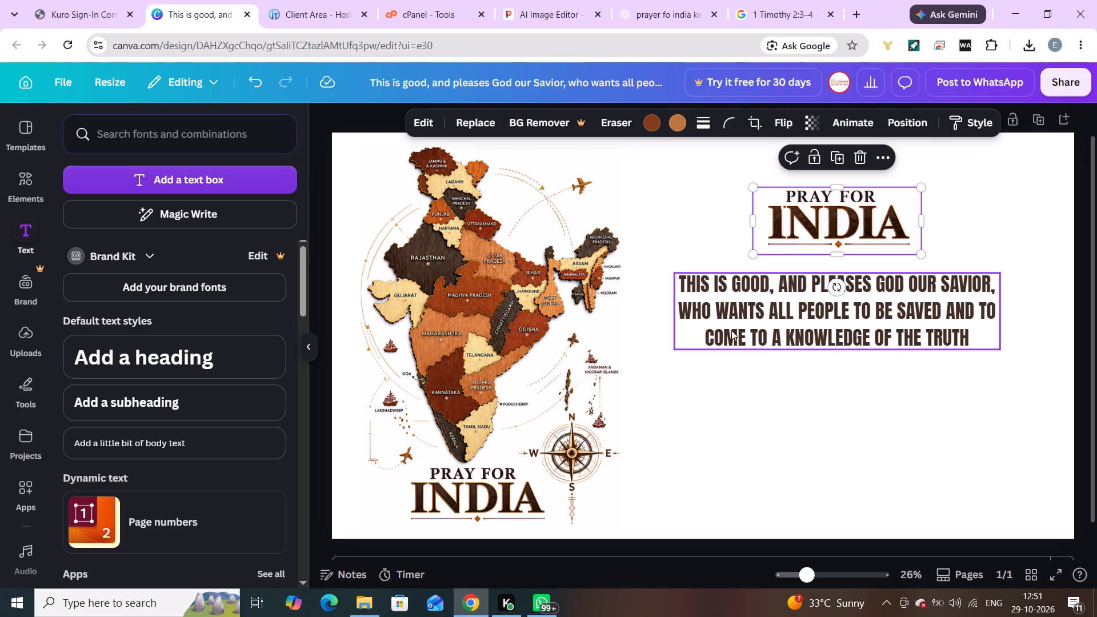
pyautogui.click(744, 0)
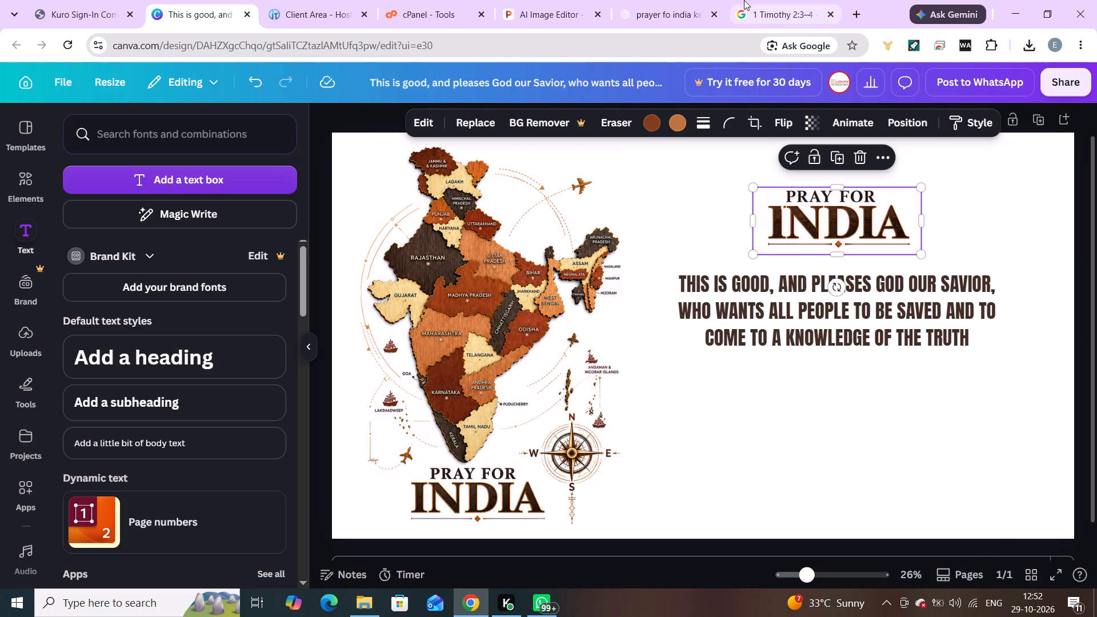
pyautogui.moveTo(253, 101); pyautogui.dragTo(215, 98)
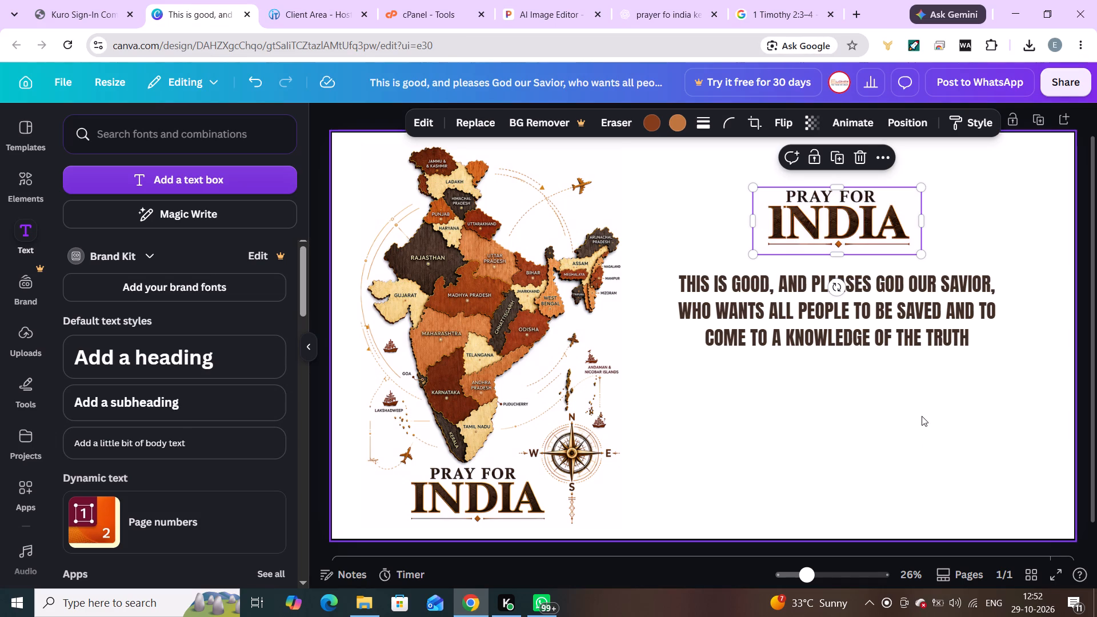
pyautogui.click(207, 406)
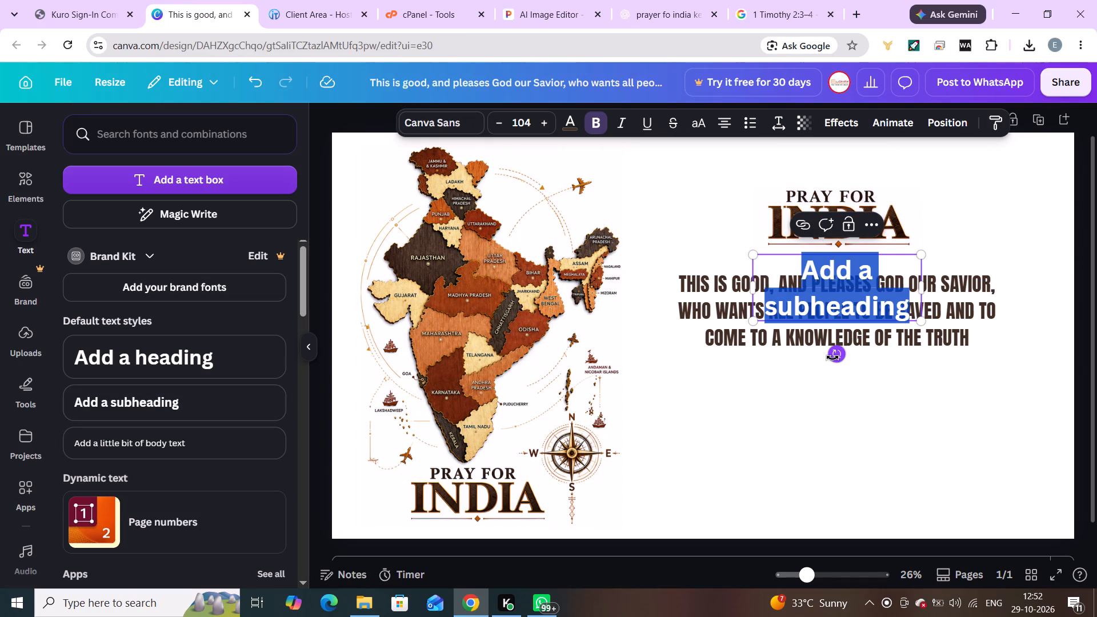
pyautogui.hotkey('ctrl', 'v')
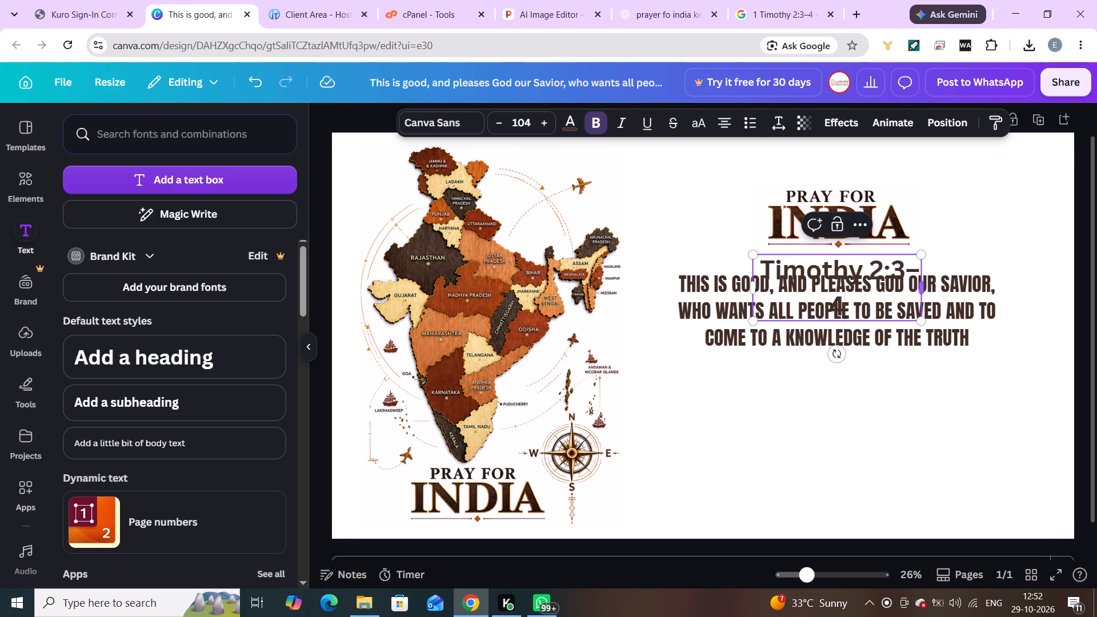
# Fit the Timothy 2:3–4 reference on one line, scale it to size 72.6, and centre it just below the verse.
pyautogui.moveTo(928, 286); pyautogui.dragTo(976, 283)
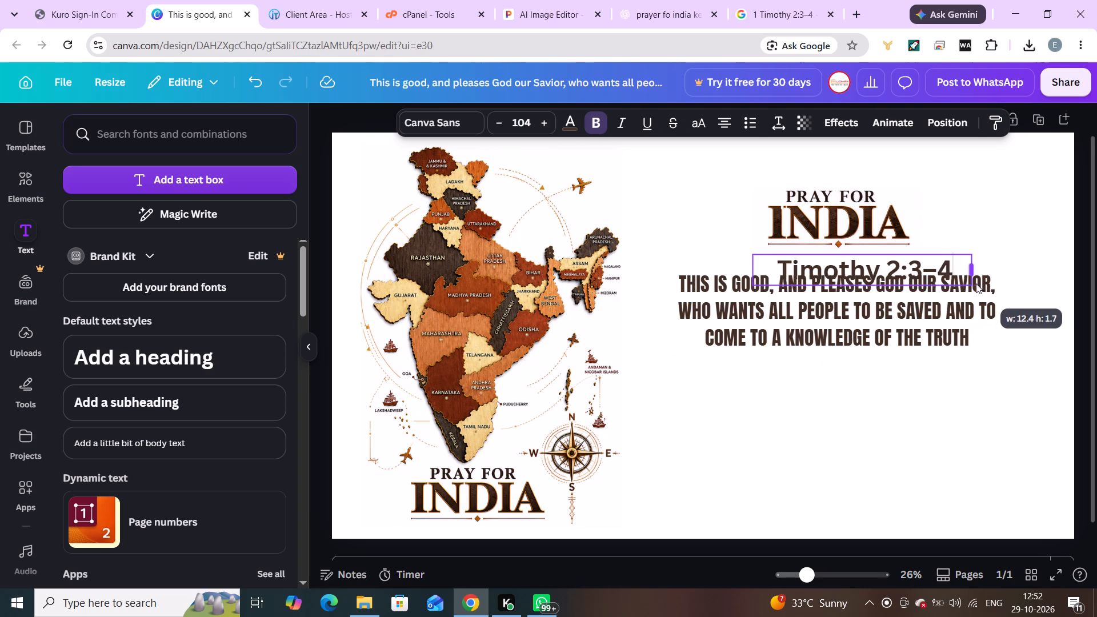
pyautogui.moveTo(976, 283); pyautogui.dragTo(959, 279)
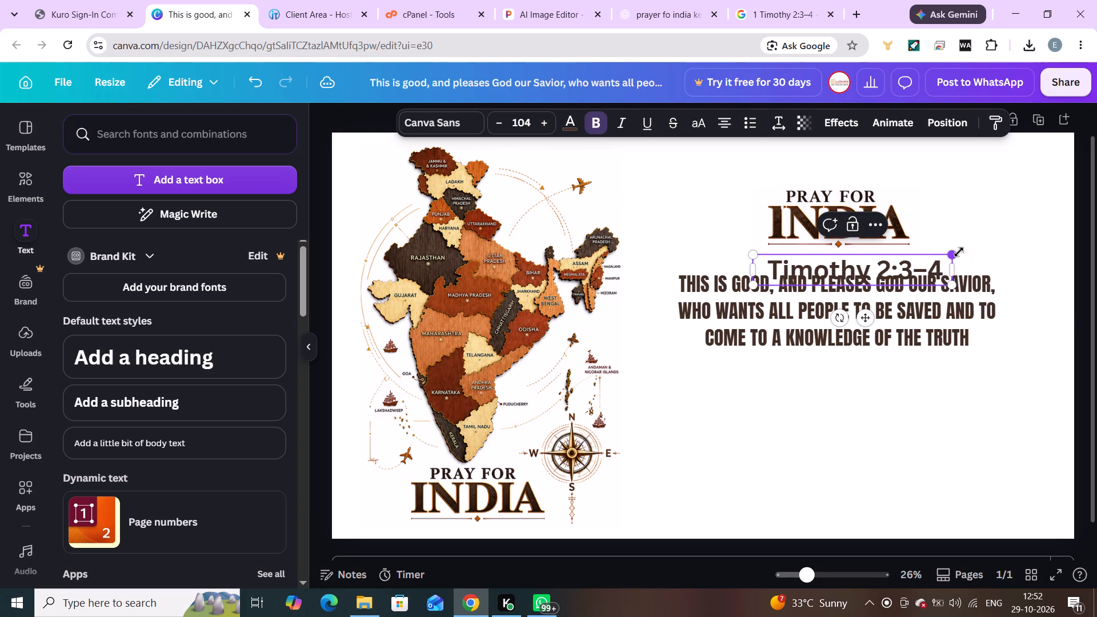
pyautogui.moveTo(959, 252); pyautogui.dragTo(899, 266)
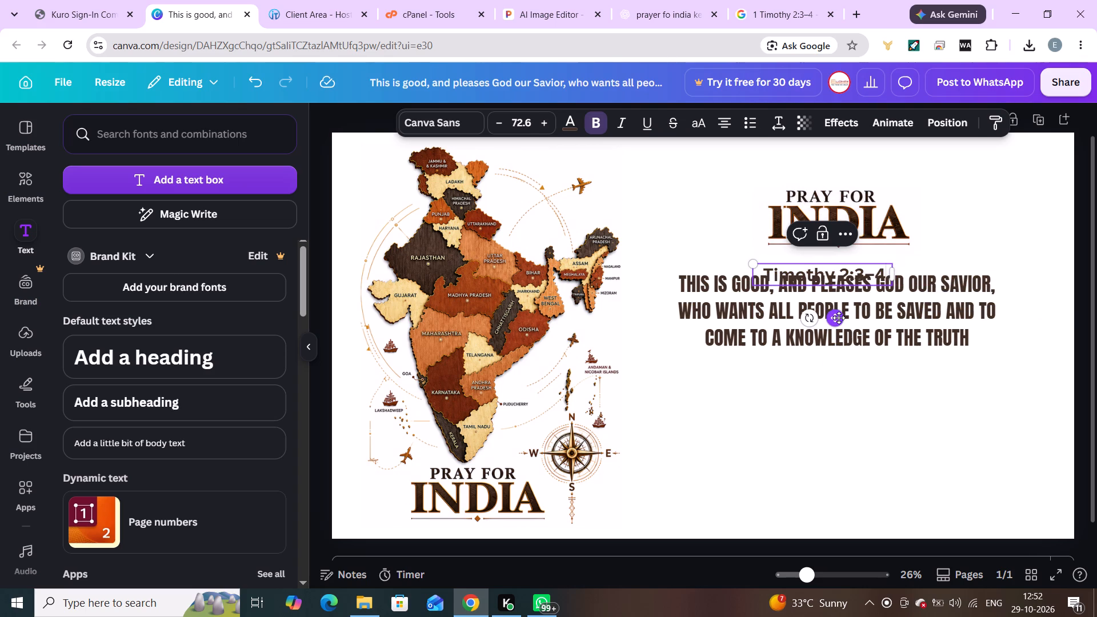
pyautogui.moveTo(838, 318); pyautogui.dragTo(852, 421)
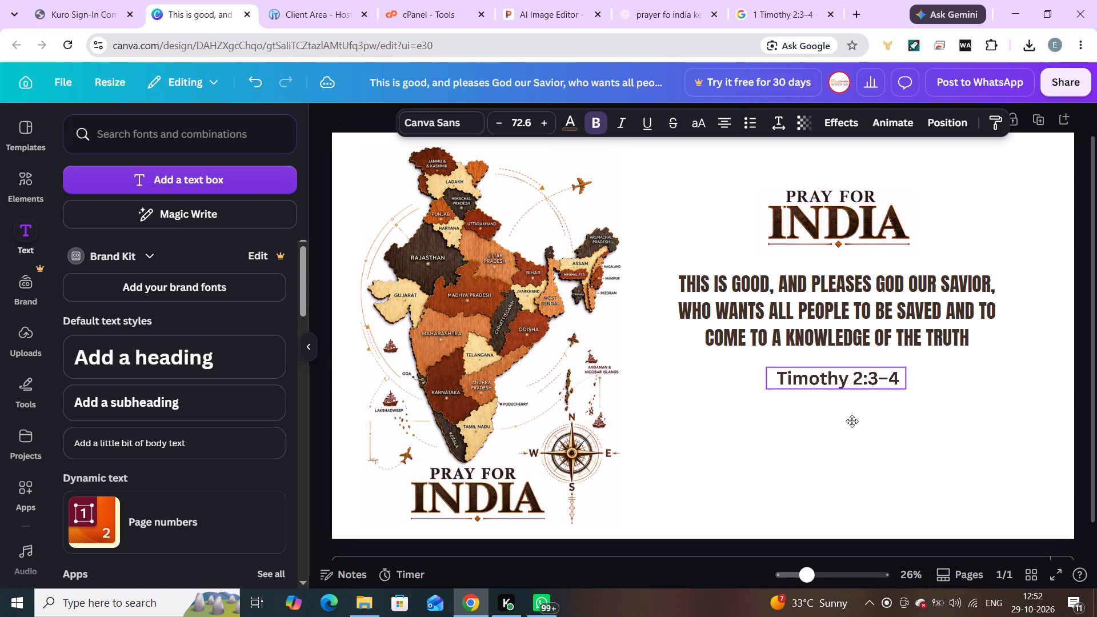
pyautogui.moveTo(852, 421); pyautogui.dragTo(855, 415)
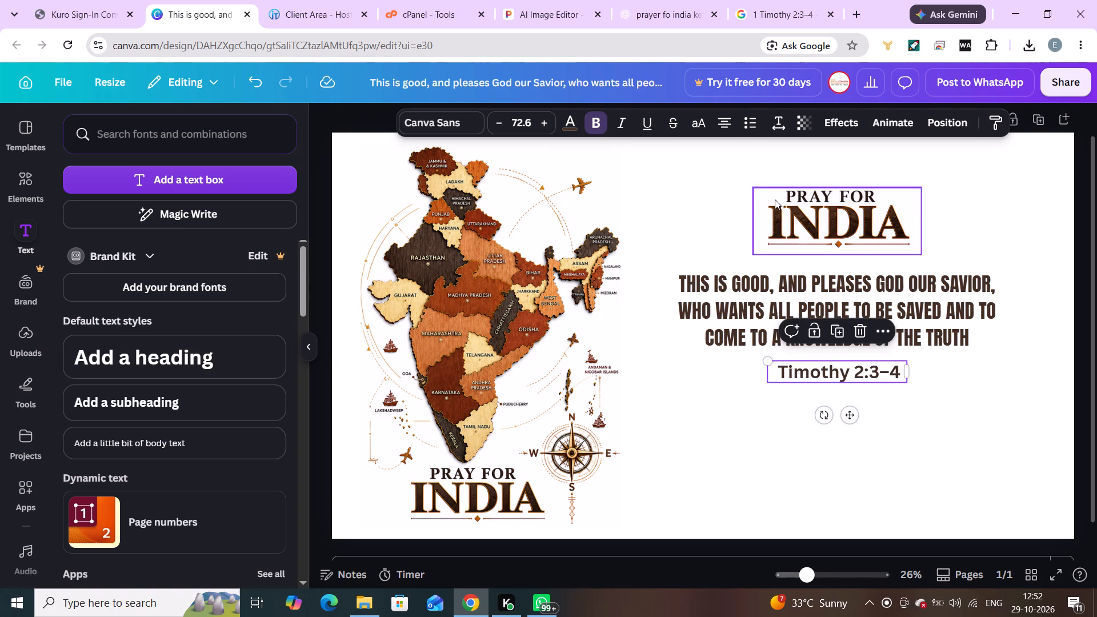
# Set the Timothy 2:3–4 reference in Poppins and colour it with the map's reddish-brown photo colour.
pyautogui.click(472, 131)
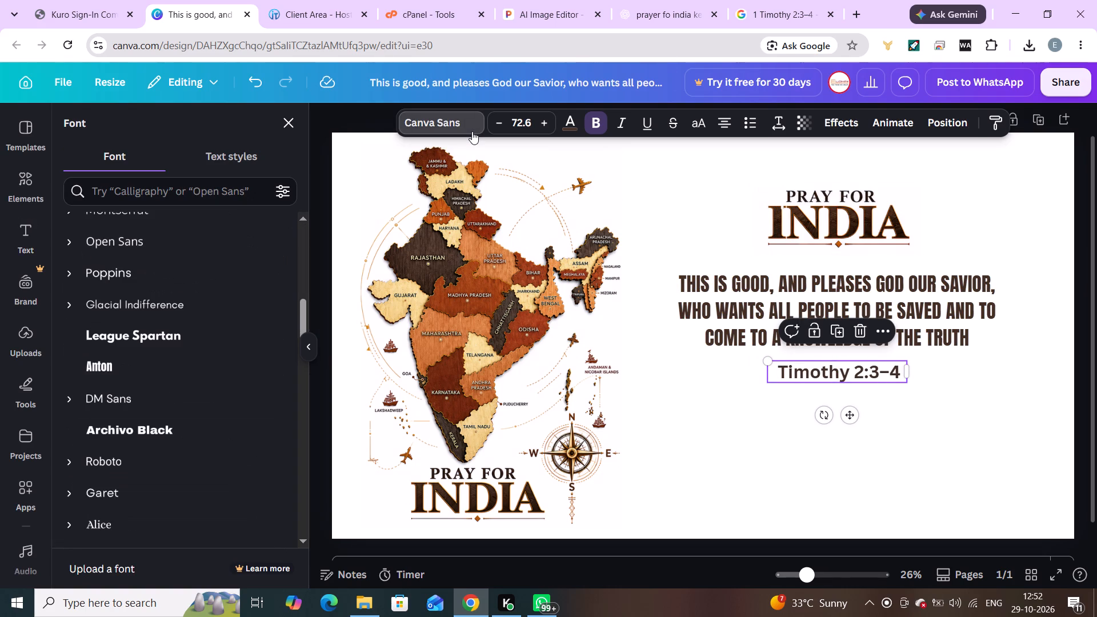
pyautogui.click(113, 275)
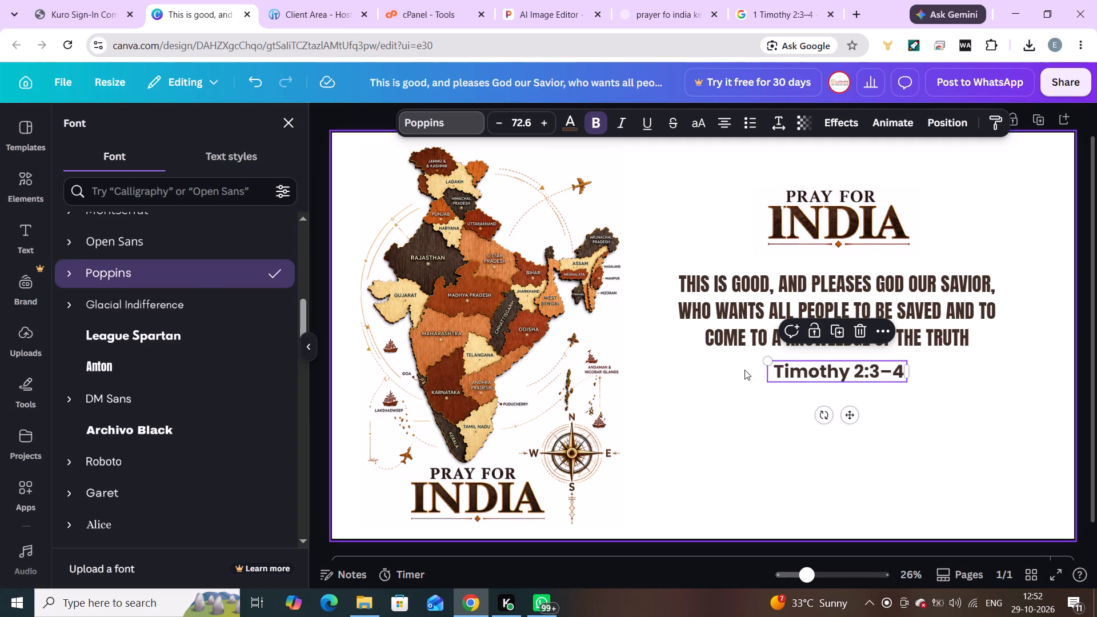
pyautogui.click(569, 125)
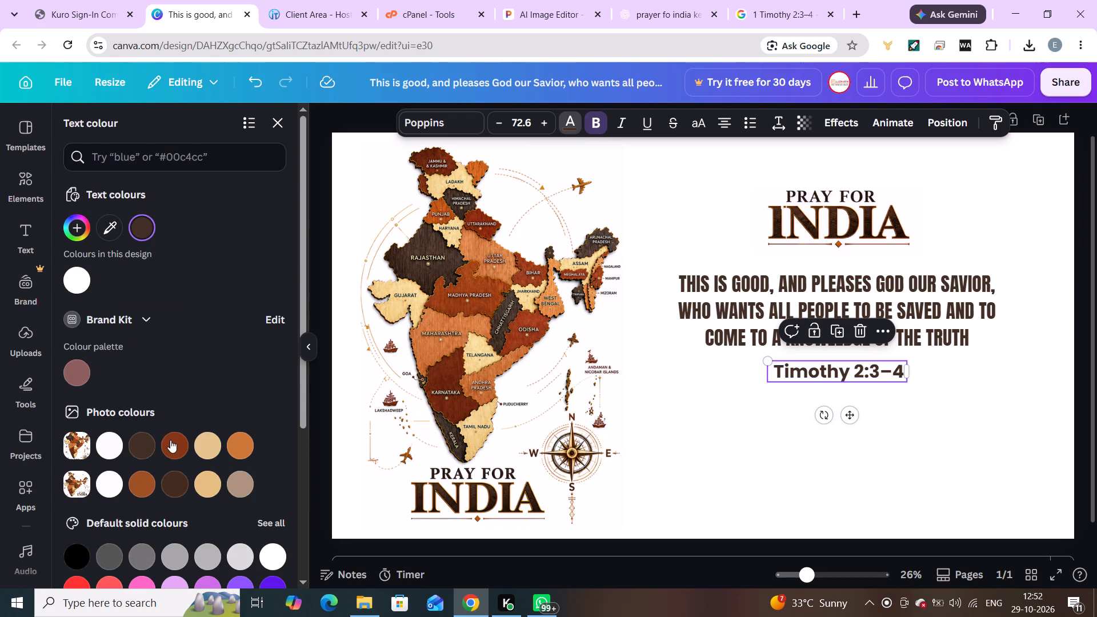
pyautogui.click(173, 444)
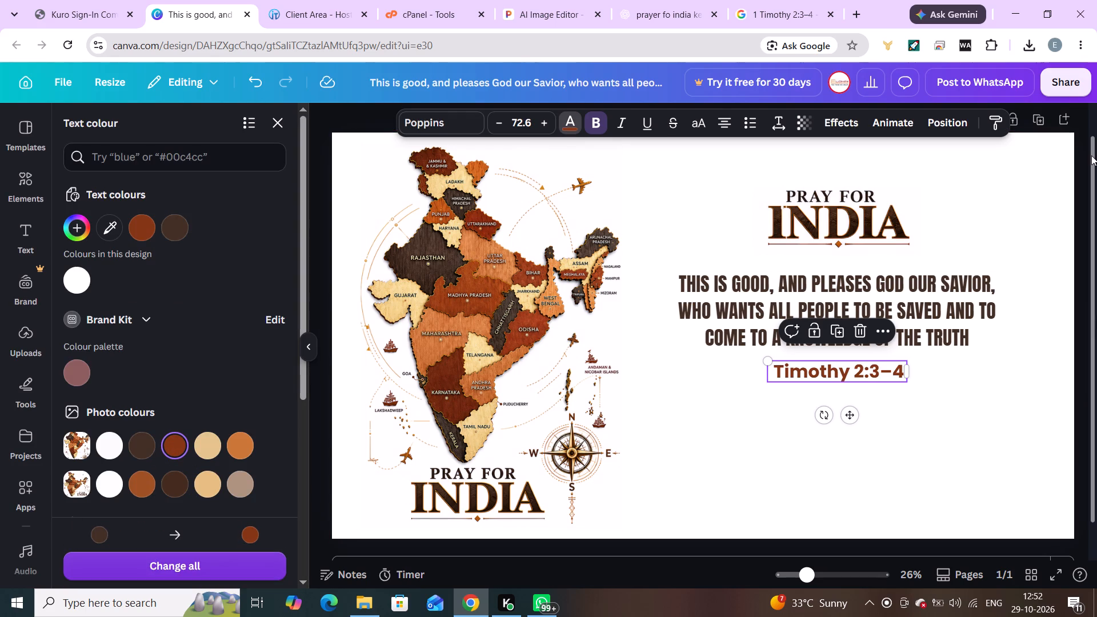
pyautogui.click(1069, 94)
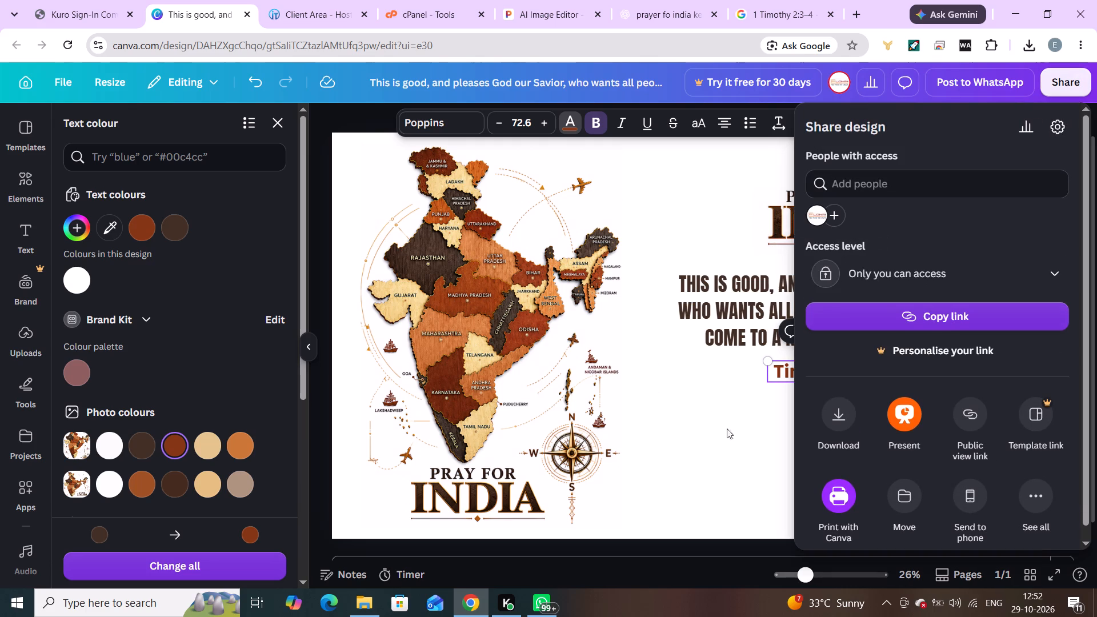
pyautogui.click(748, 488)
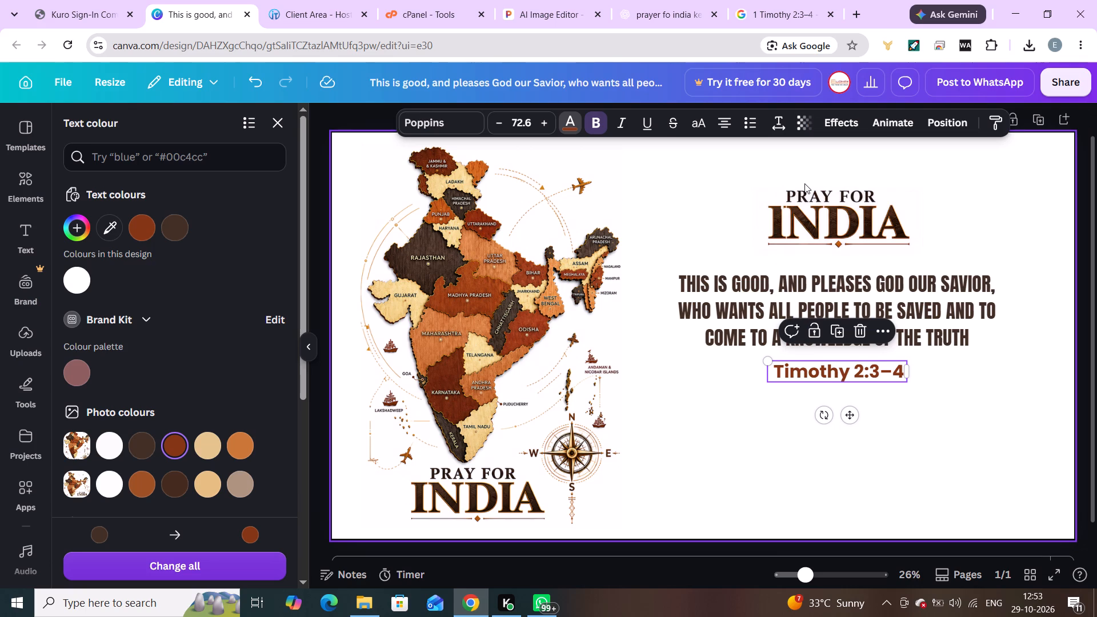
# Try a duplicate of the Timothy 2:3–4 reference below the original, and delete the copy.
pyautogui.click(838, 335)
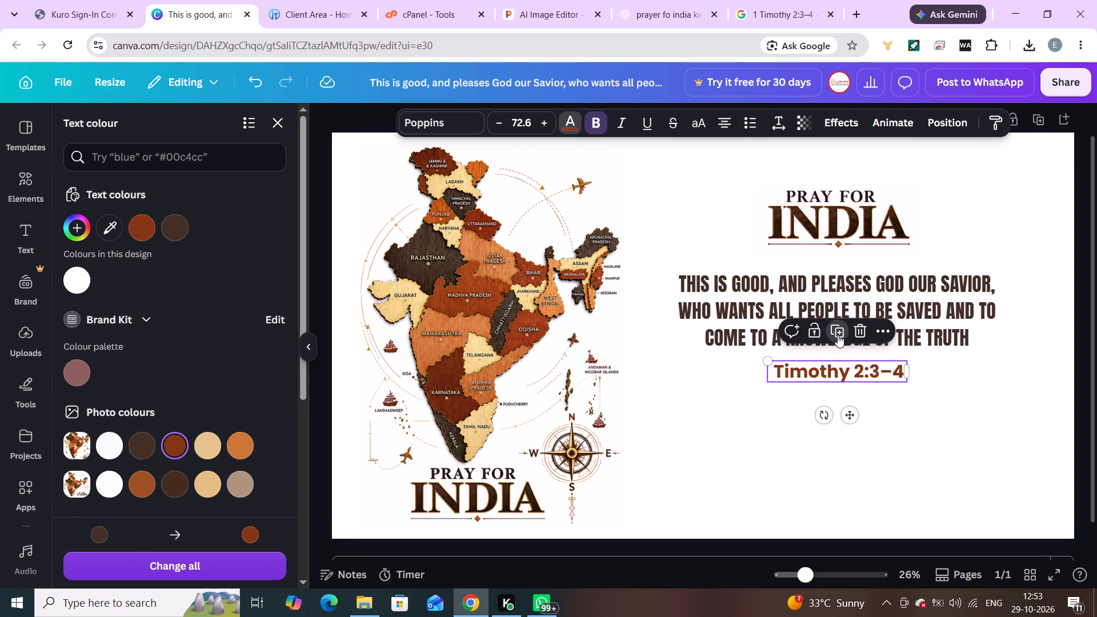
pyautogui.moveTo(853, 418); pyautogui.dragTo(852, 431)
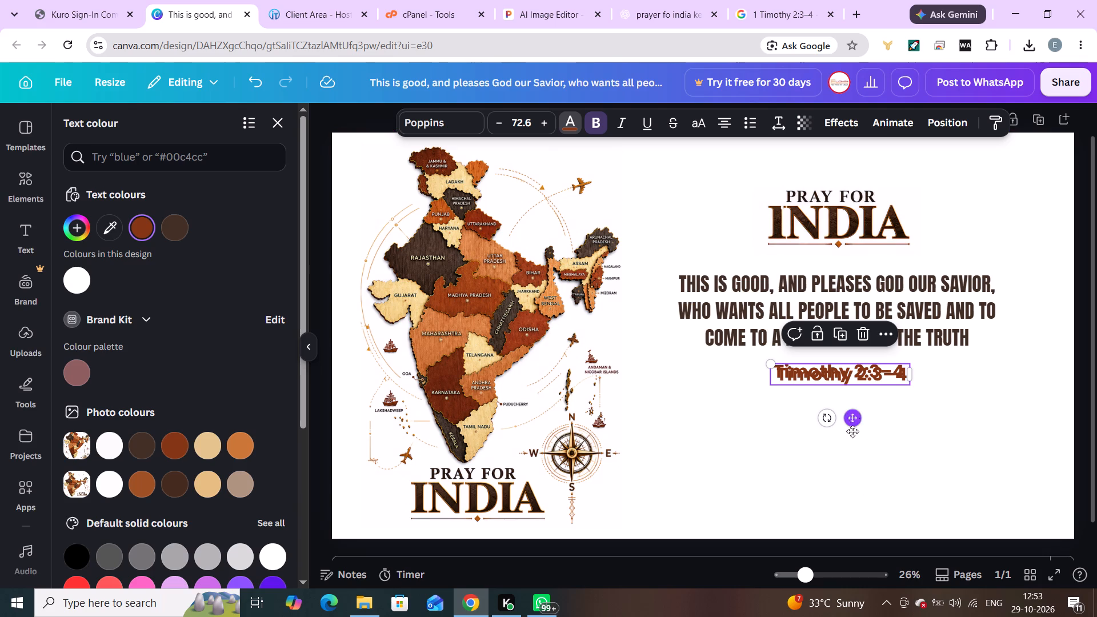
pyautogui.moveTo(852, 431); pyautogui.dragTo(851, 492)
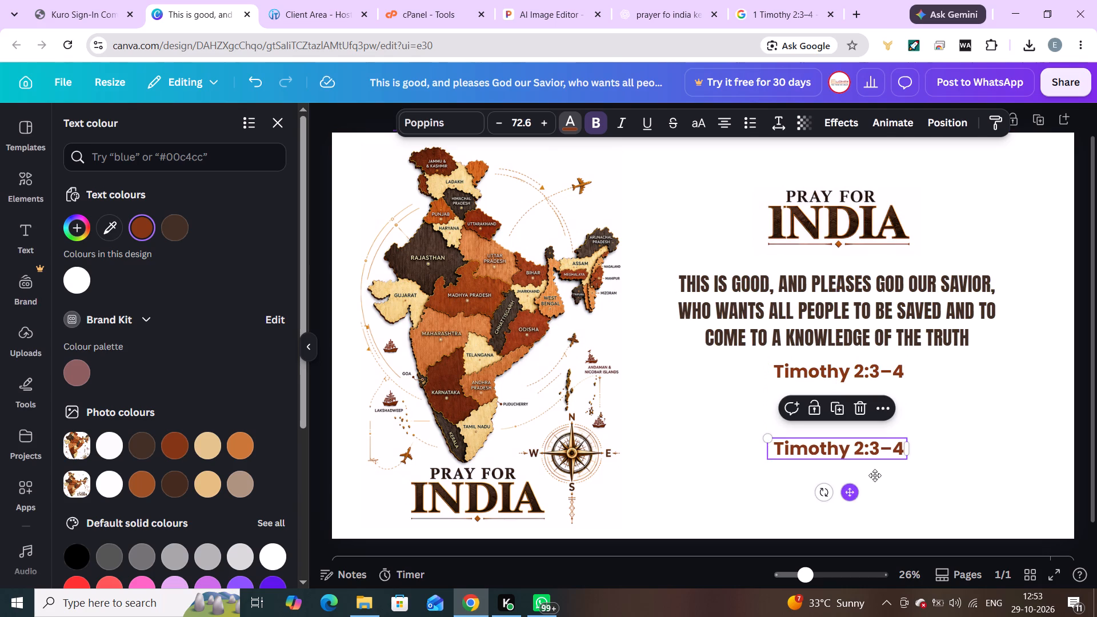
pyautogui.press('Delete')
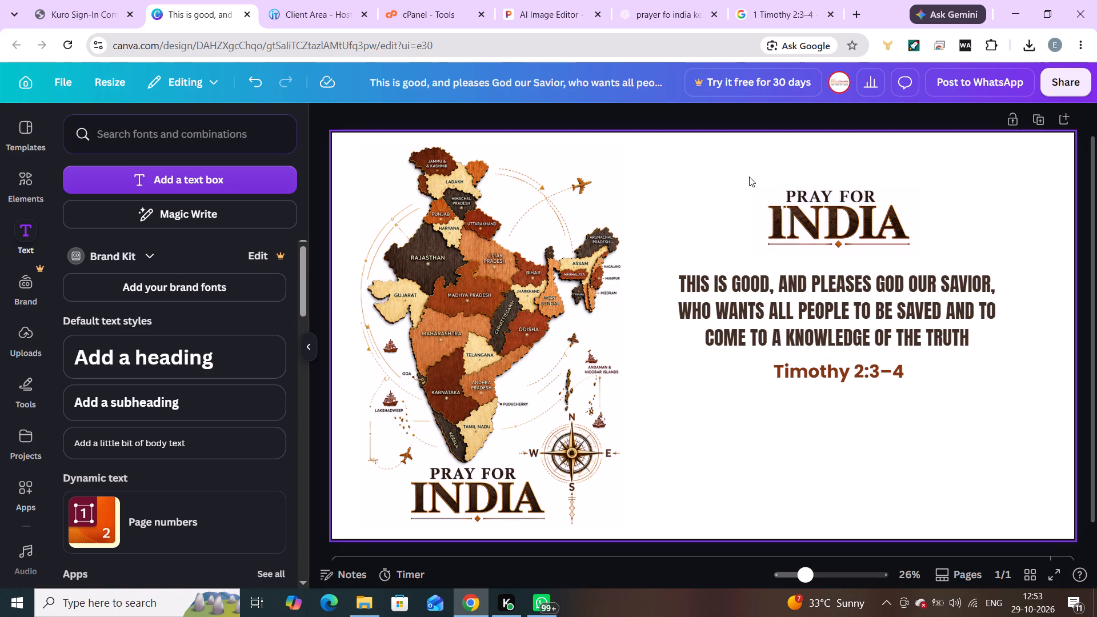
# Move the title, verse and reference down together to about the page's vertical middle, keeping their spacing.
pyautogui.moveTo(736, 169); pyautogui.dragTo(872, 412)
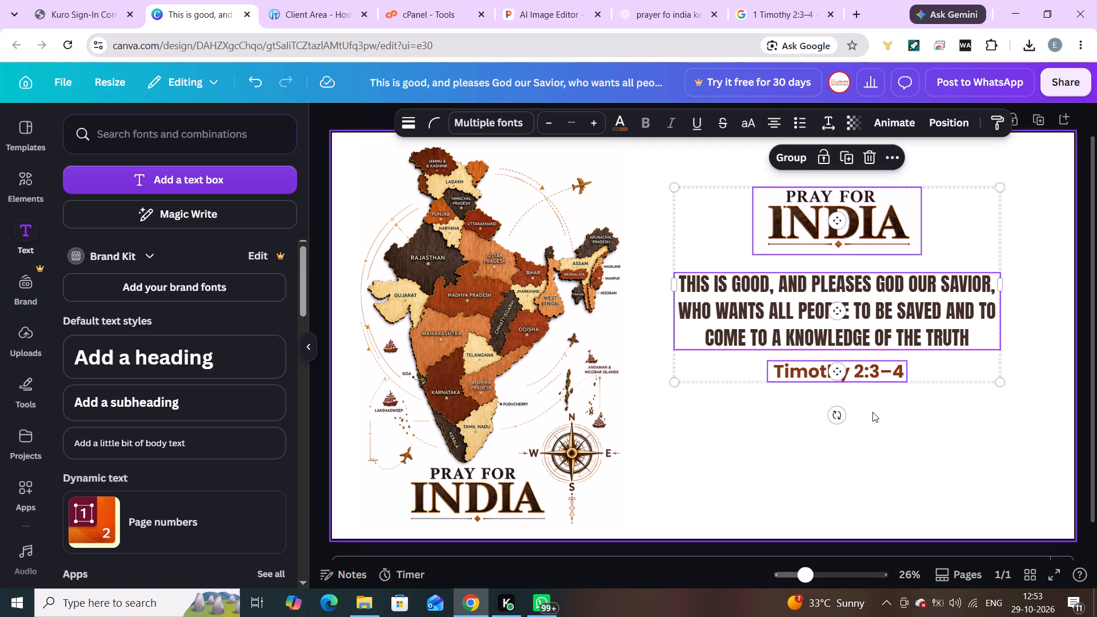
pyautogui.press('Down')
pyautogui.press('Down')
pyautogui.press('Down')
pyautogui.press('Down')
pyautogui.press('Down')
pyautogui.press('Down')
pyautogui.press('Down')
pyautogui.press('Down')
pyautogui.press('Down')
pyautogui.press('Down')
pyautogui.press('Down')
pyautogui.press('Down')
pyautogui.press('Down')
pyautogui.press('Down')
pyautogui.press('Down')
pyautogui.press('Down')
pyautogui.press('Down')
pyautogui.press('Down')
pyautogui.press('Down')
pyautogui.press('Down')
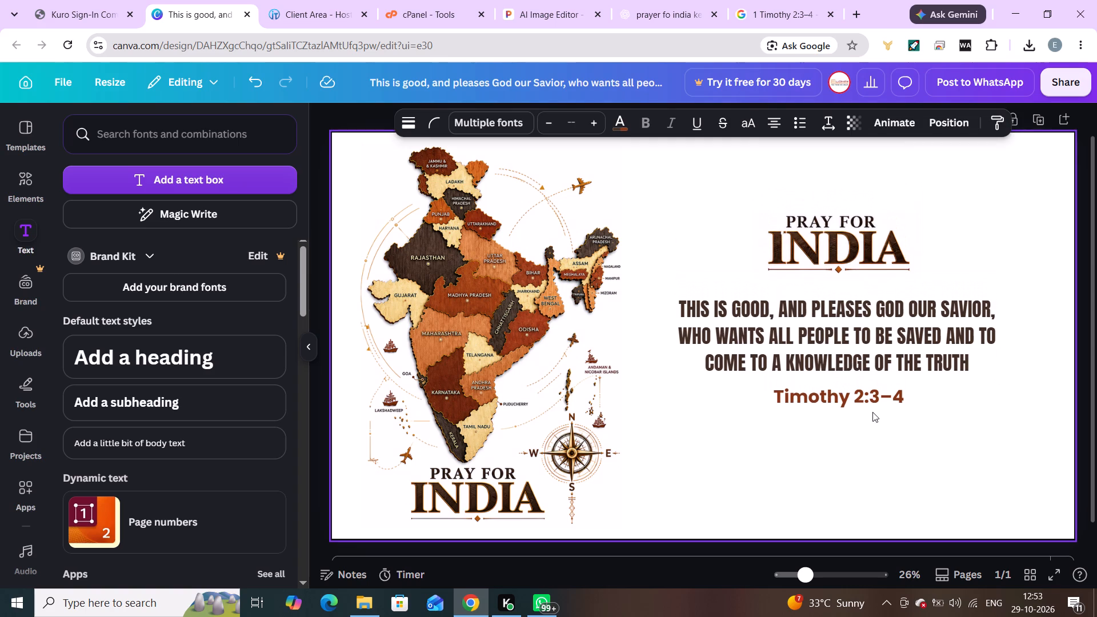
pyautogui.press('Down')
pyautogui.press('Down')
pyautogui.press('Down')
pyautogui.press('Down')
pyautogui.press('Down')
pyautogui.press('Down')
pyautogui.press('Down')
pyautogui.press('Down')
pyautogui.press('Down')
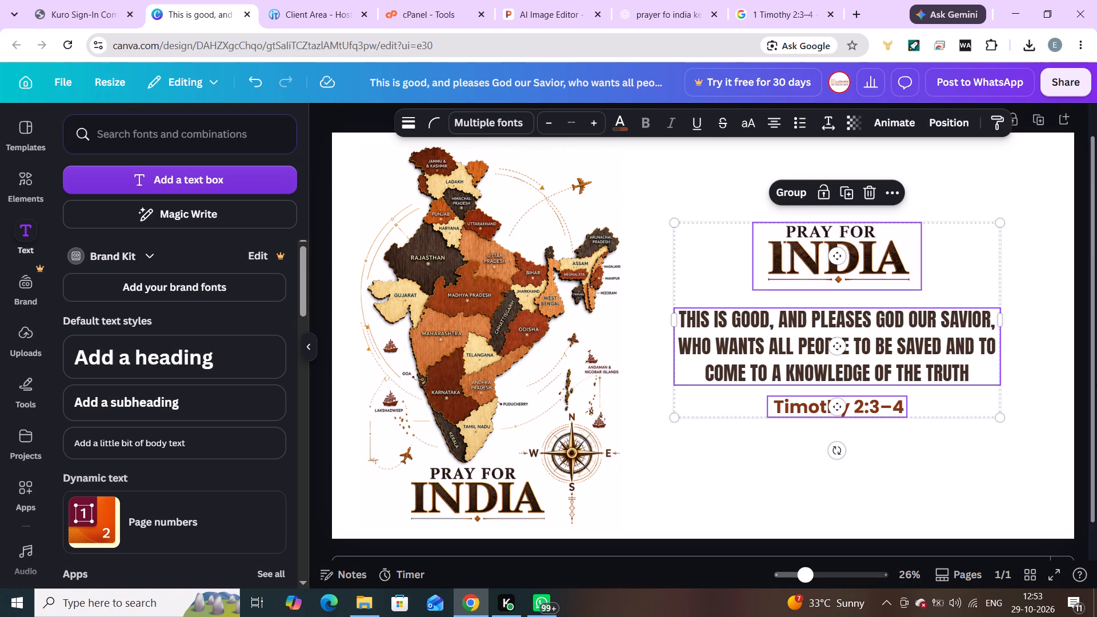
pyautogui.click(979, 186)
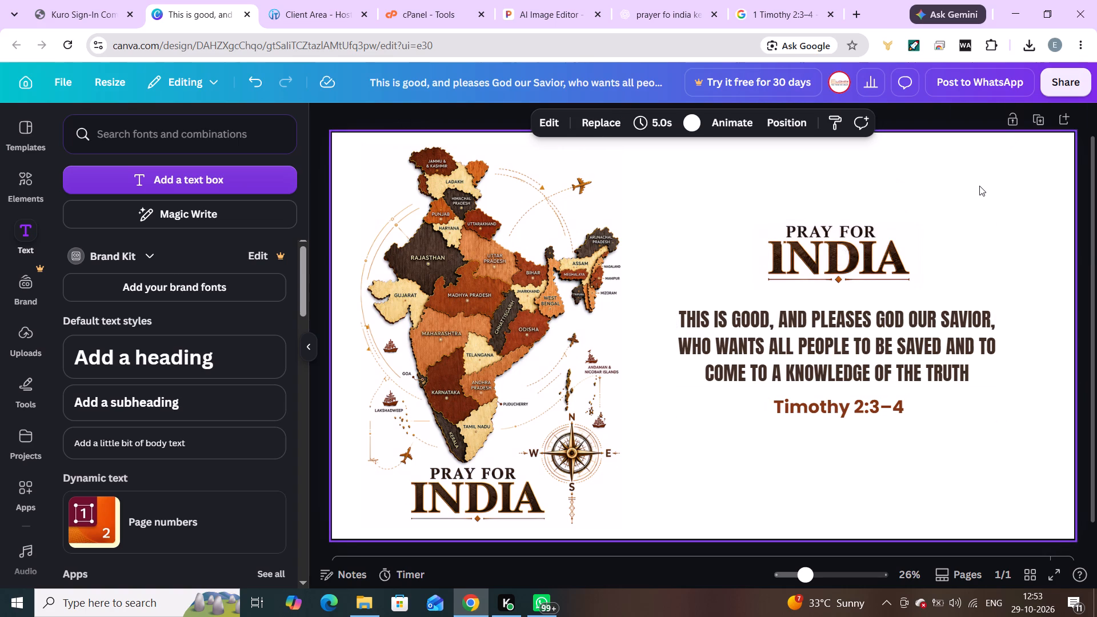
# Convert the Timothy 2:3–4 reference to uppercase and widen its text box so it fits on one line.
pyautogui.click(895, 396)
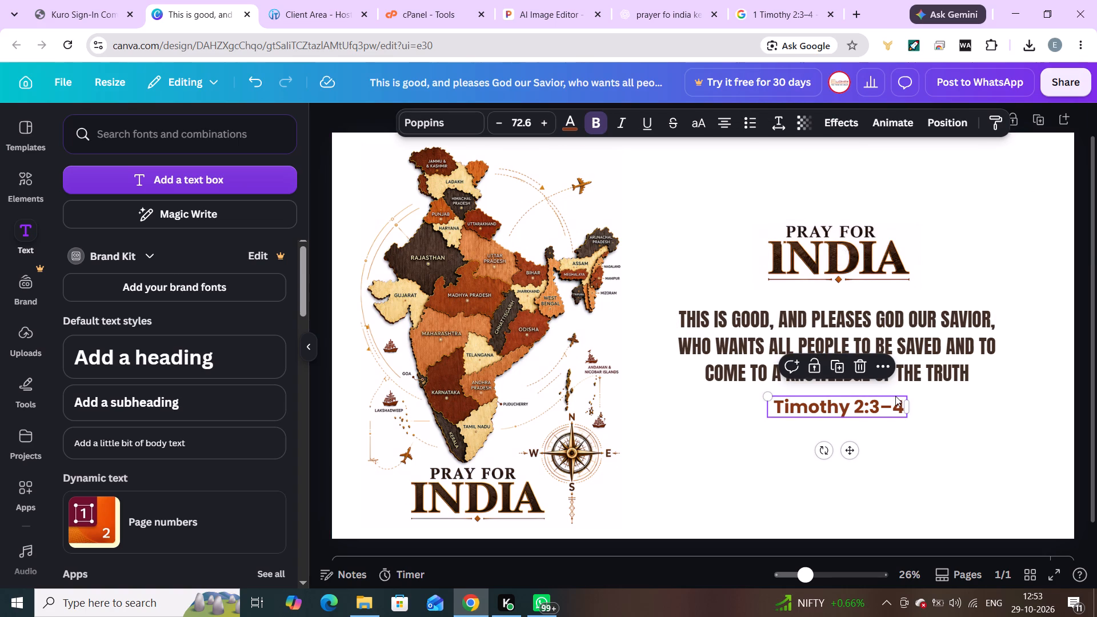
pyautogui.click(691, 127)
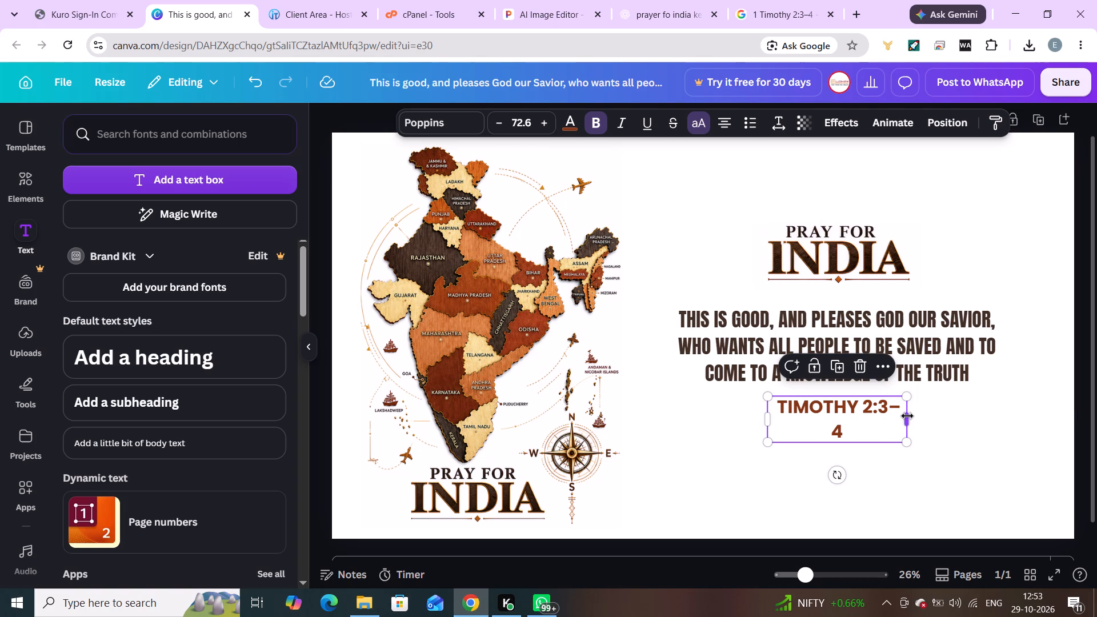
pyautogui.moveTo(907, 416); pyautogui.dragTo(915, 417)
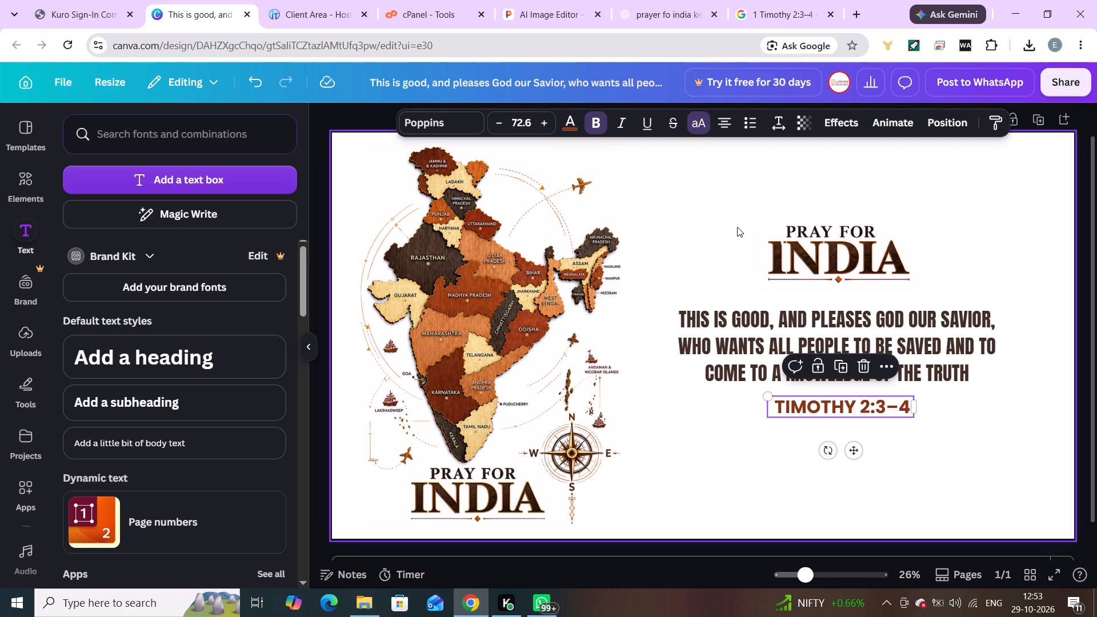
# Download the finished design as a PDF with the Digital preset.
pyautogui.click(1056, 79)
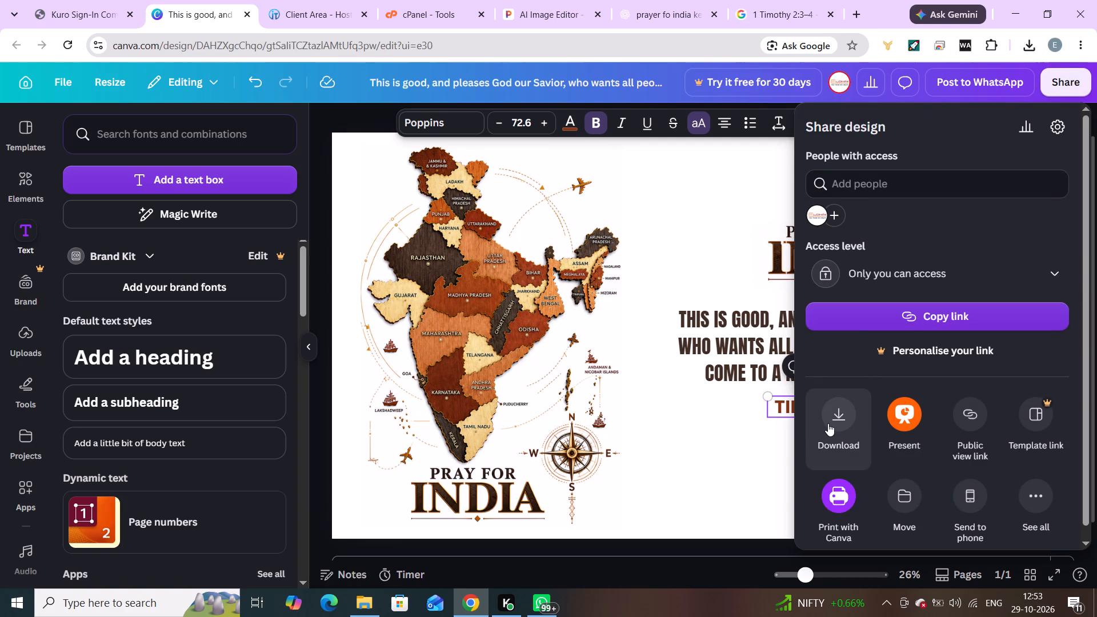
pyautogui.click(828, 423)
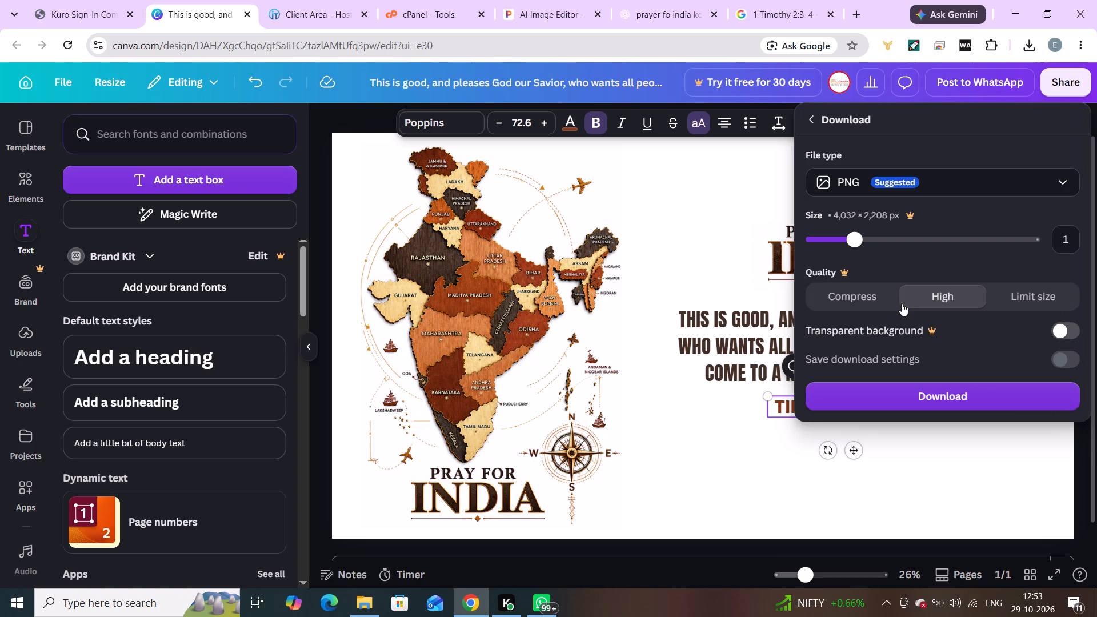
pyautogui.click(869, 182)
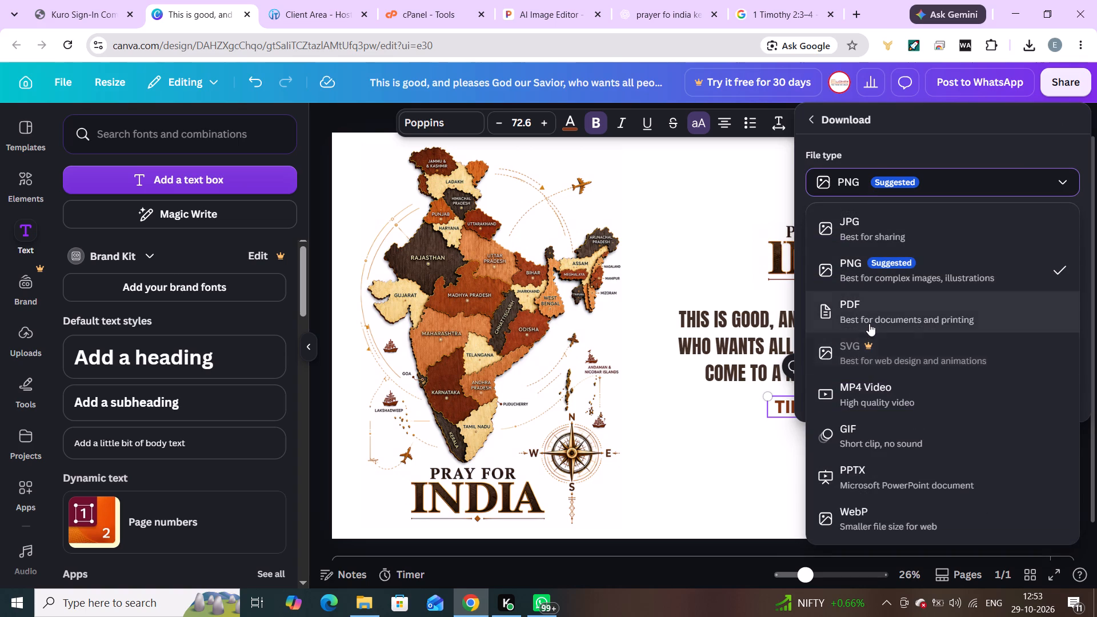
pyautogui.click(869, 323)
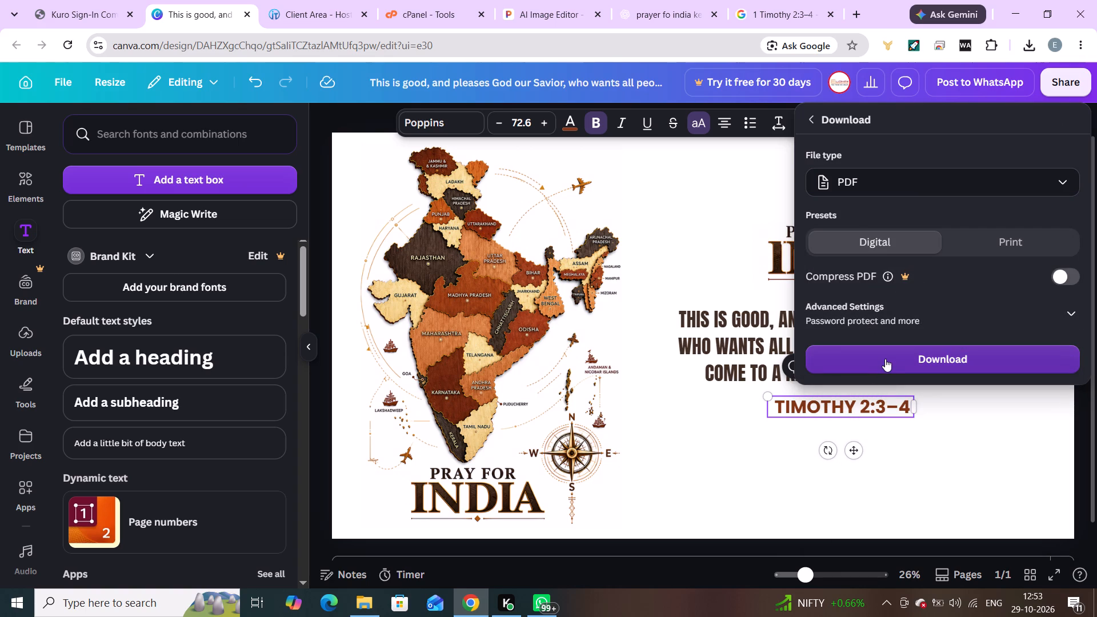
pyautogui.click(885, 359)
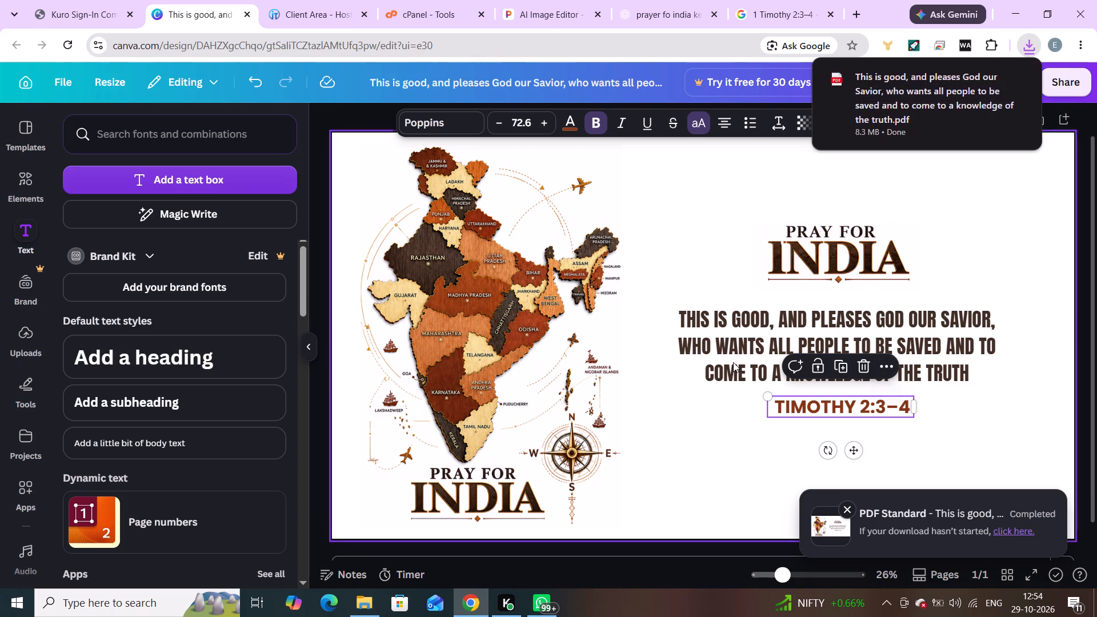
# Switch to File Explorer and rename the newly downloaded PDF in the Downloads folder as pray for india.
pyautogui.click(353, 611)
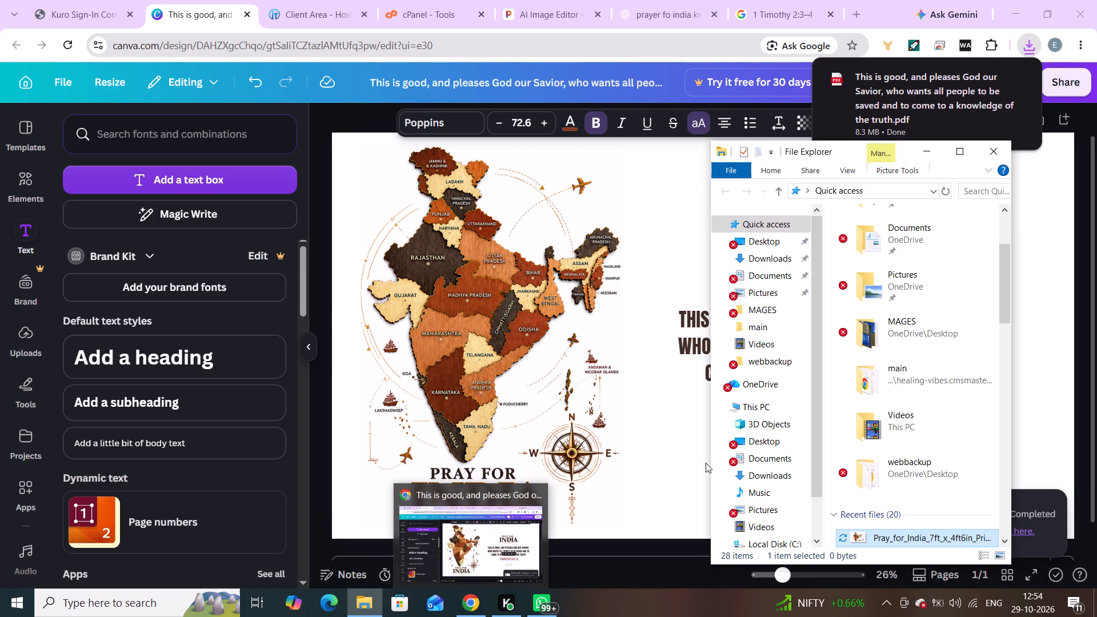
pyautogui.click(758, 259)
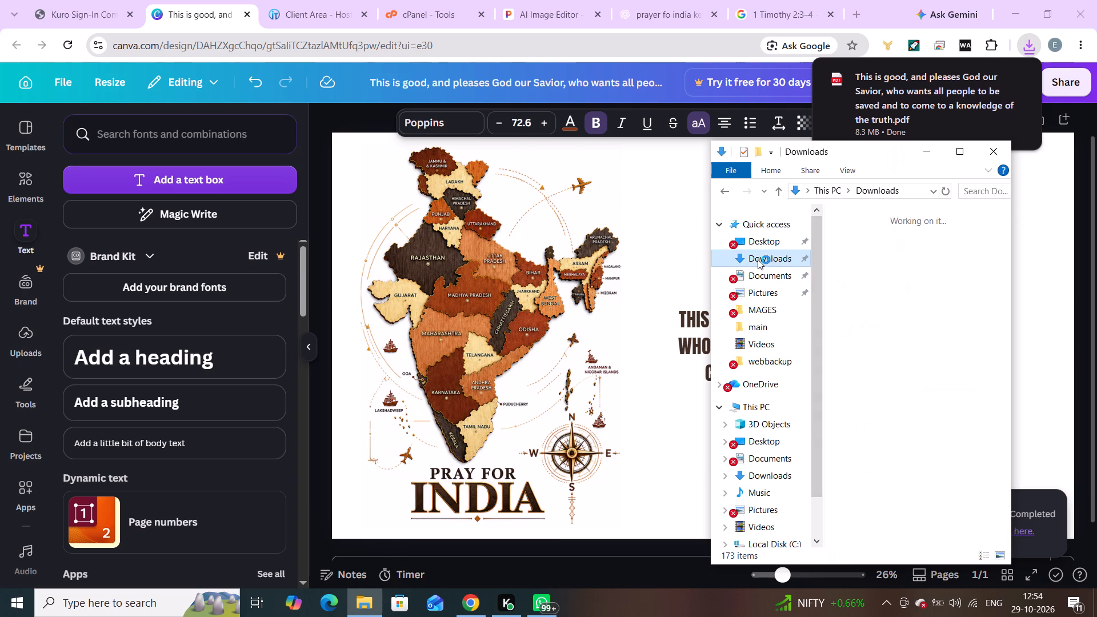
pyautogui.click(864, 231)
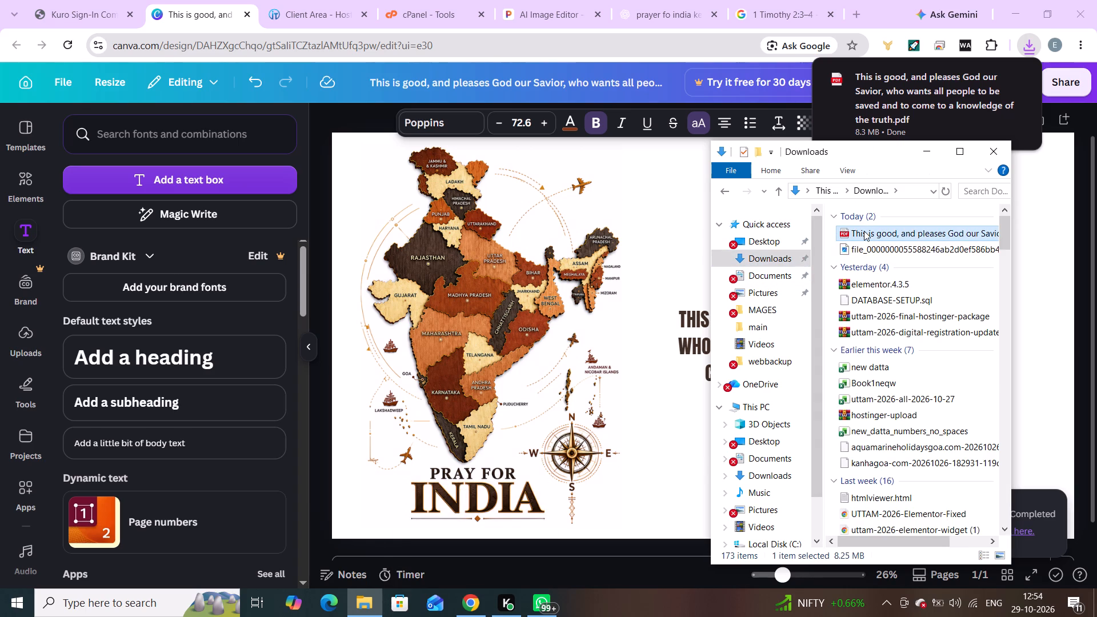
pyautogui.press('Menu')
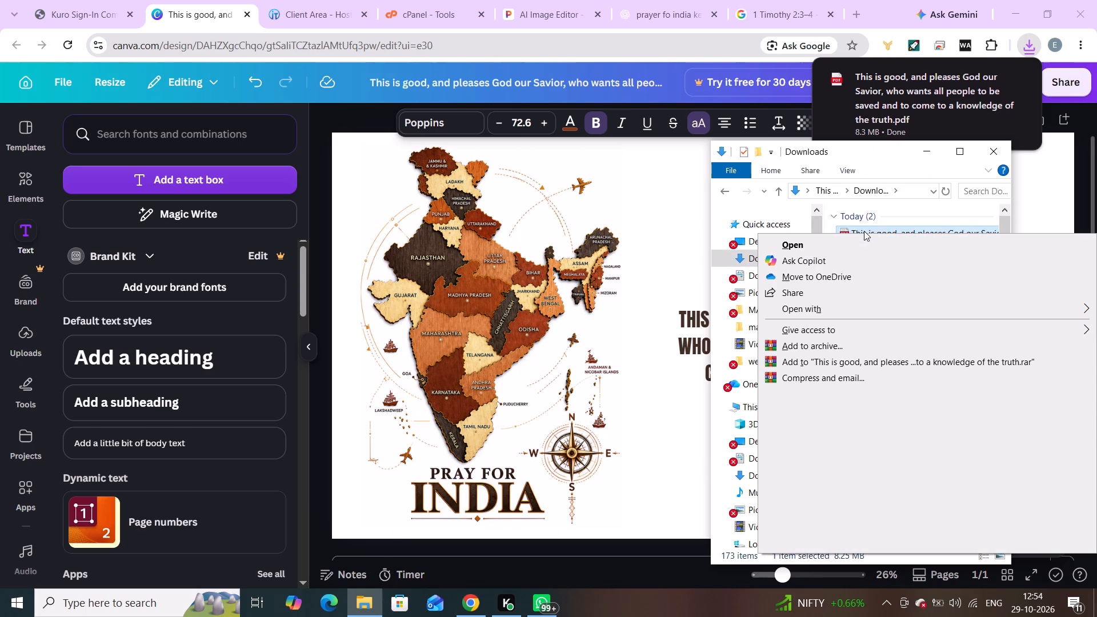
pyautogui.click(788, 518)
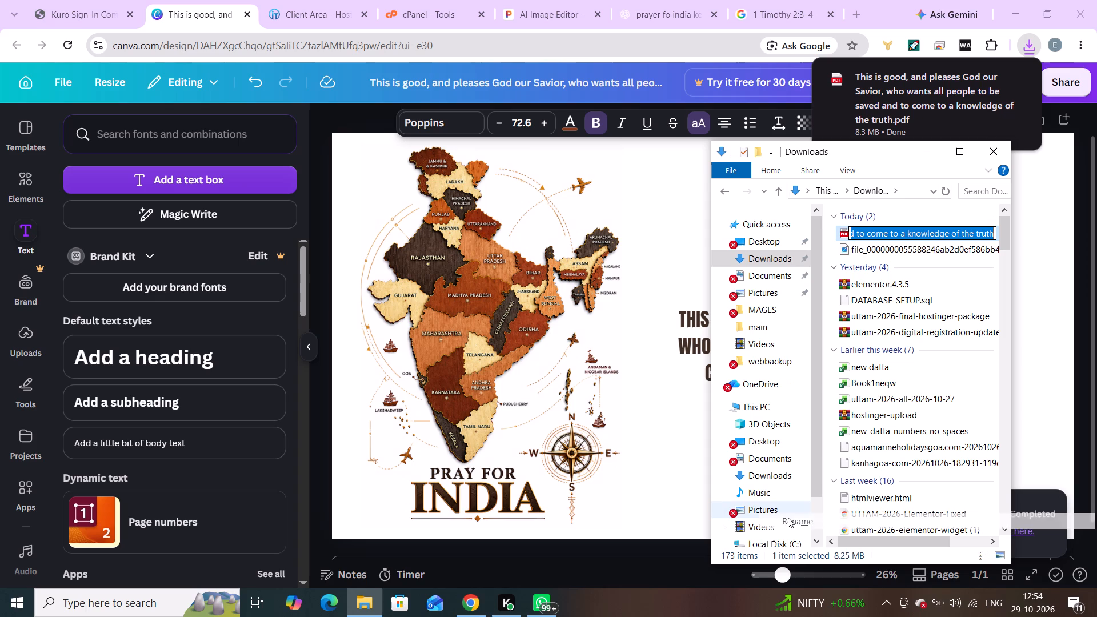
pyautogui.write('prsy')
pyautogui.press('BackSpace')
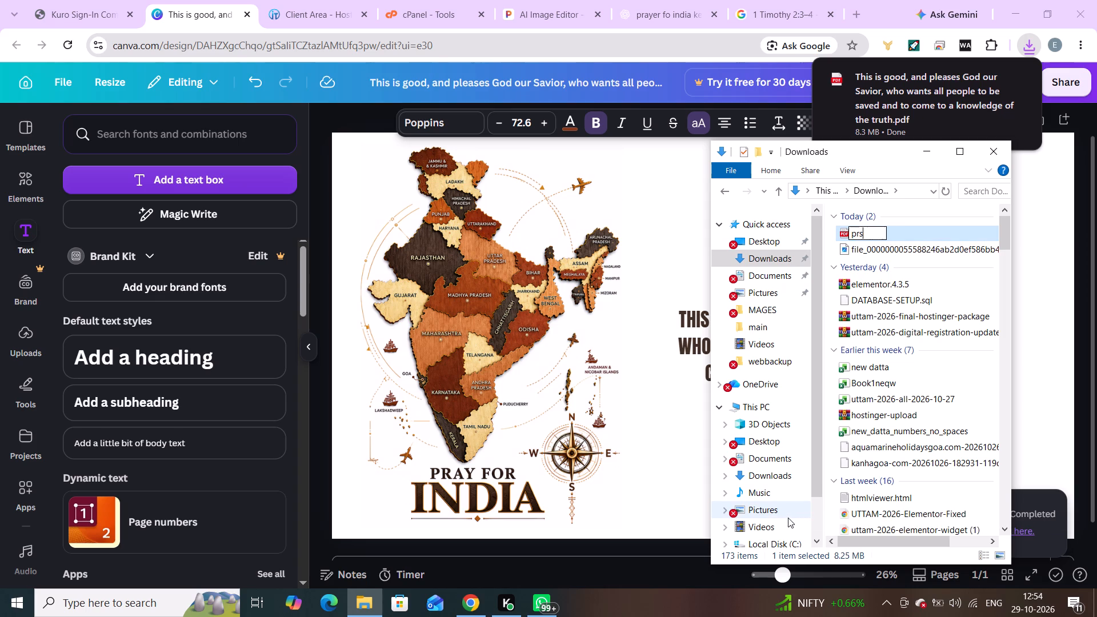
pyautogui.press('BackSpace')
pyautogui.write('ay')
pyautogui.press('space')
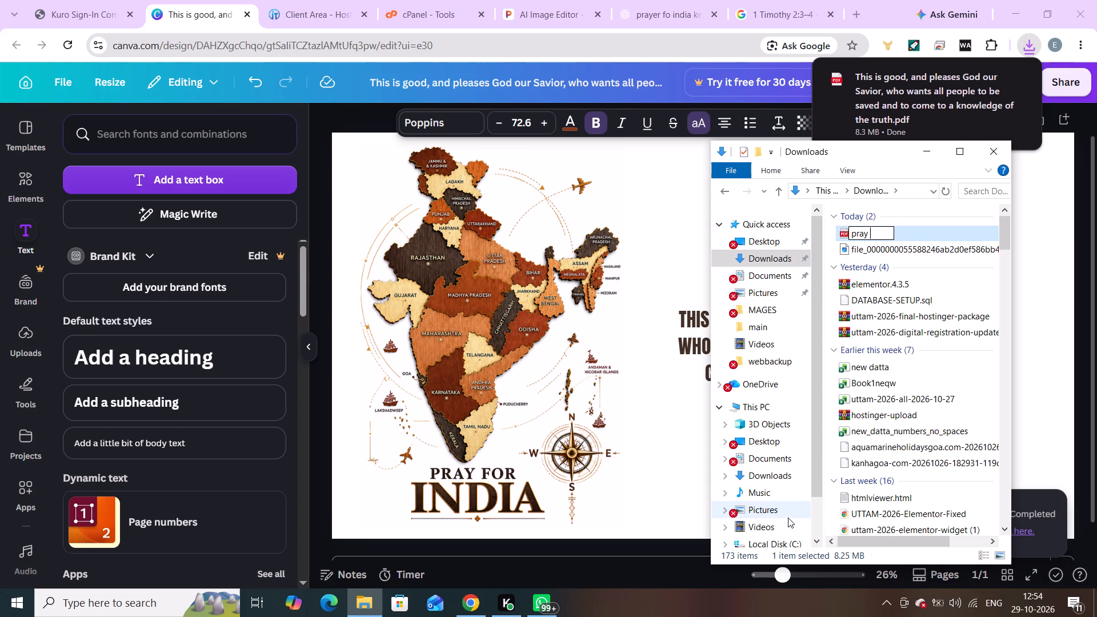
pyautogui.write('for isdi')
pyautogui.press('BackSpace')
pyautogui.press('BackSpace')
pyautogui.press('BackSpace')
pyautogui.write('dia')
pyautogui.press('BackSpace')
pyautogui.press('BackSpace')
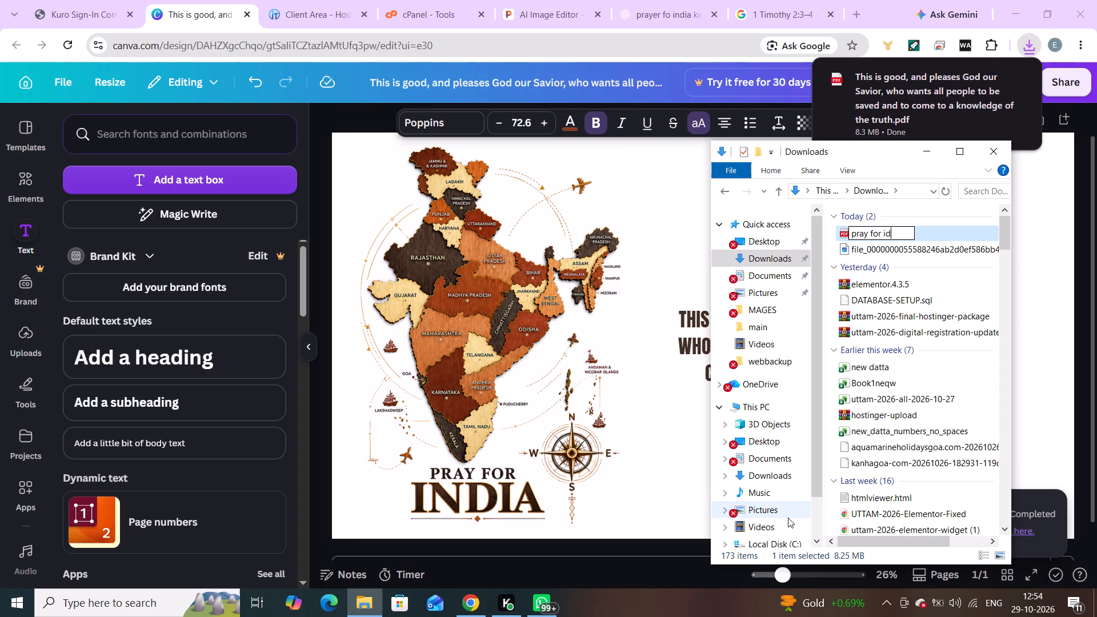
pyautogui.press('BackSpace')
pyautogui.write('dia')
pyautogui.press('BackSpace')
pyautogui.press('BackSpace')
pyautogui.press('BackSpace')
pyautogui.write('ndia')
pyautogui.press('Return')
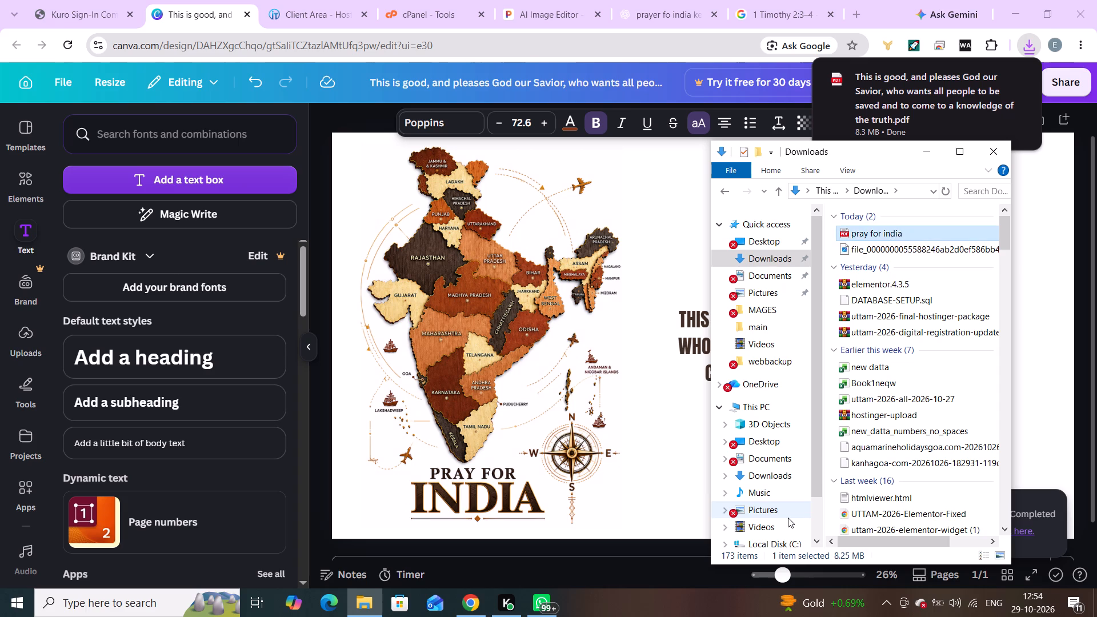
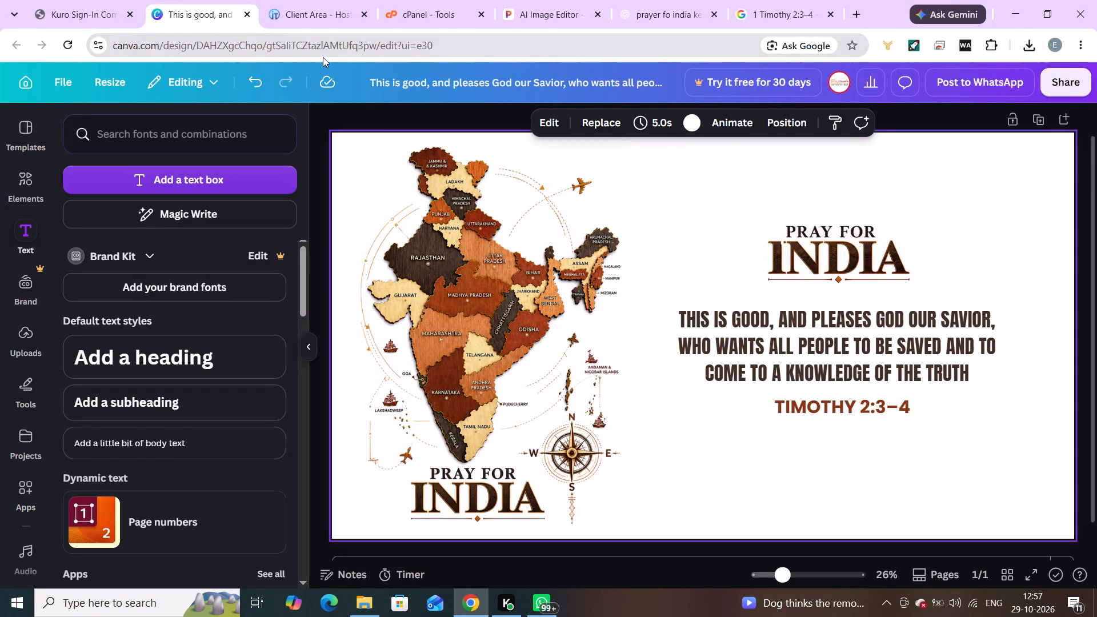
# Leave the finished Pray for India design and open the Canva home page at canva.com in the same browser tab.
pyautogui.click(315, 38)
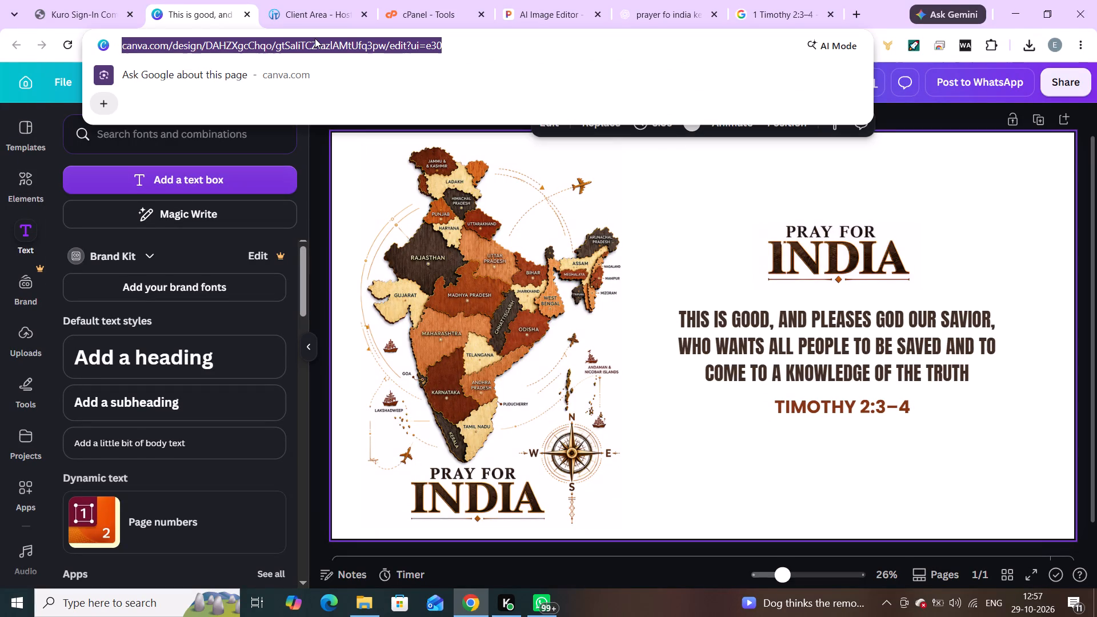
pyautogui.press('c')
pyautogui.press('Down')
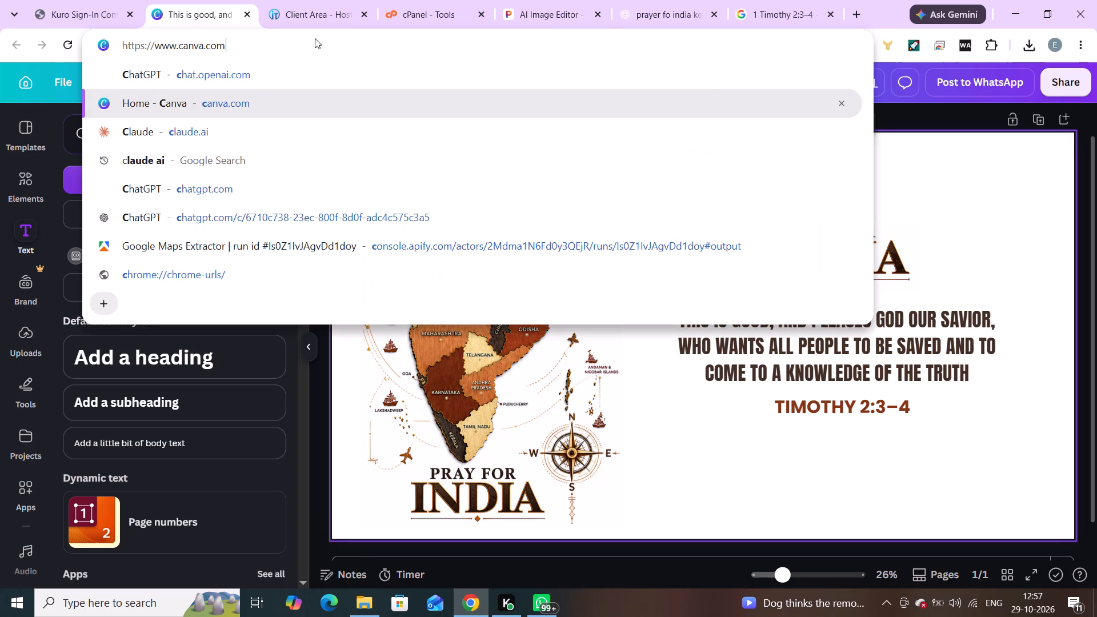
pyautogui.press('Down')
pyautogui.press('Up')
pyautogui.press('Return')
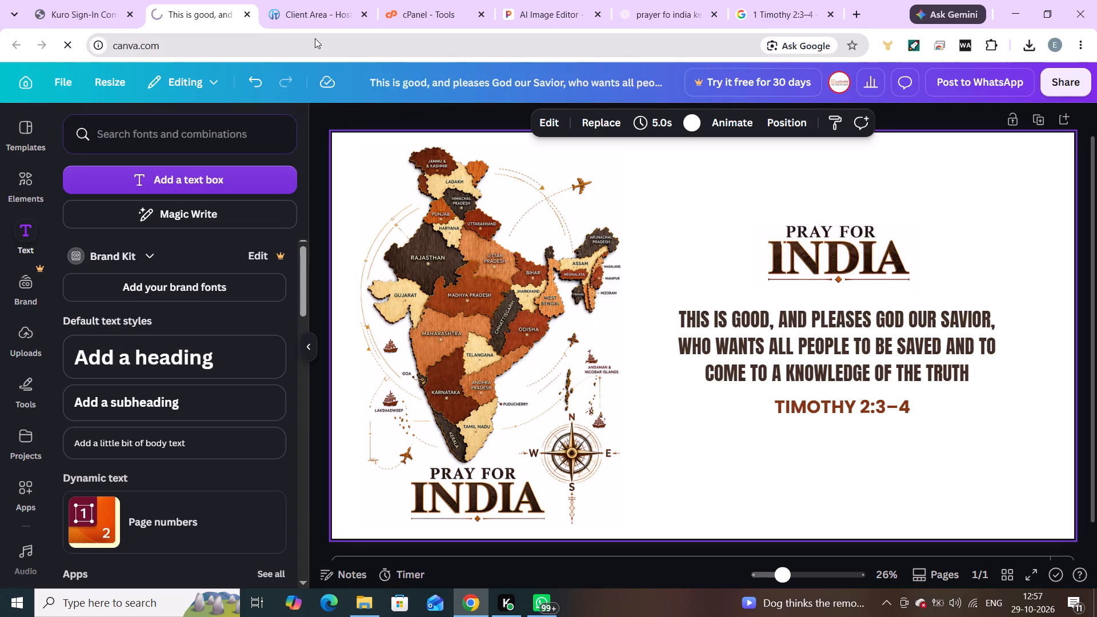
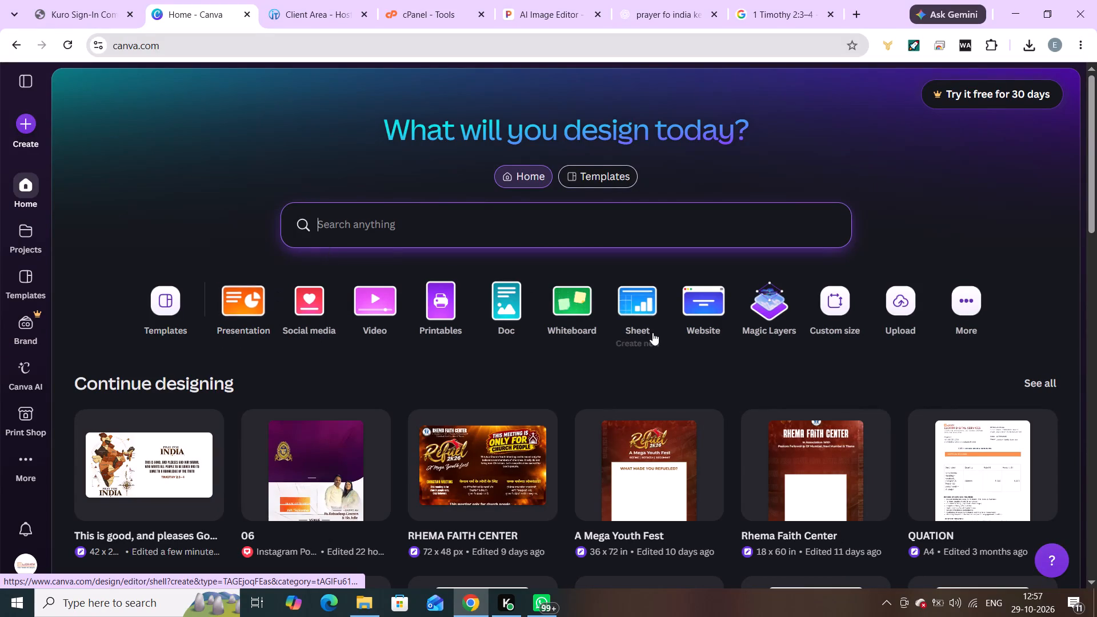
# Start a custom-size design and set its dimensions to 82 in wide by 72 in high.
pyautogui.click(828, 324)
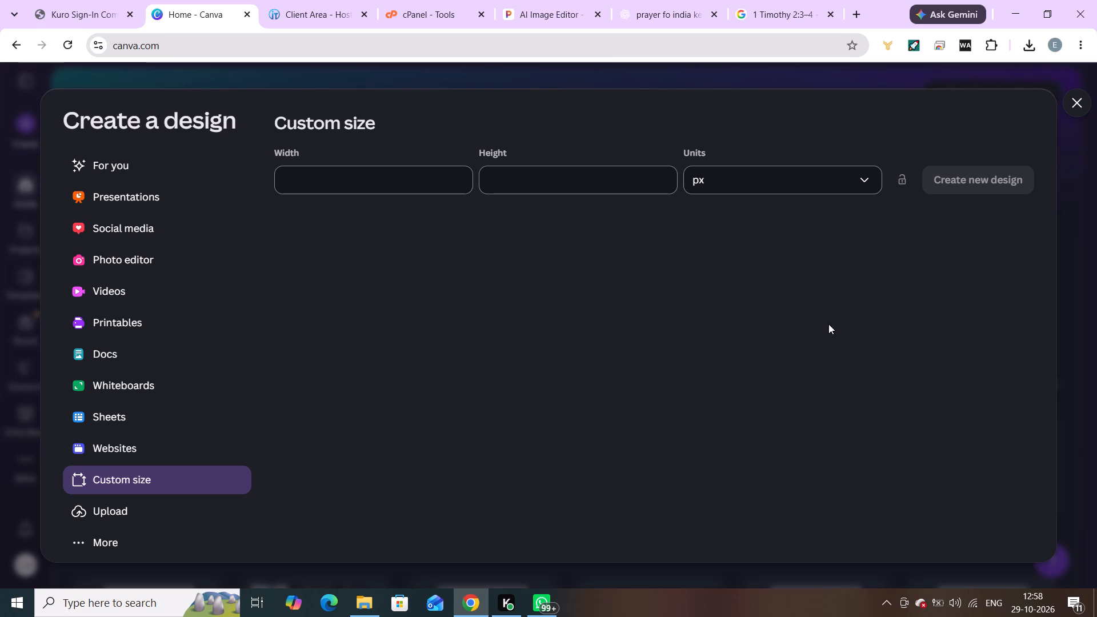
pyautogui.click(351, 175)
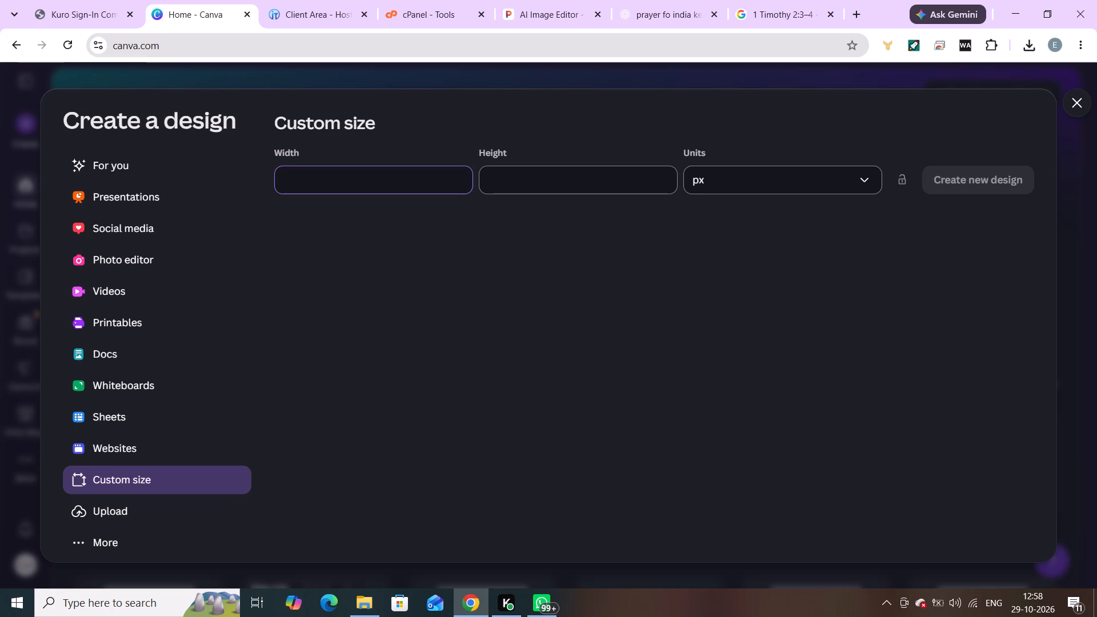
pyautogui.press('8')
pyautogui.press('2')
pyautogui.click(768, 183)
pyautogui.click(762, 248)
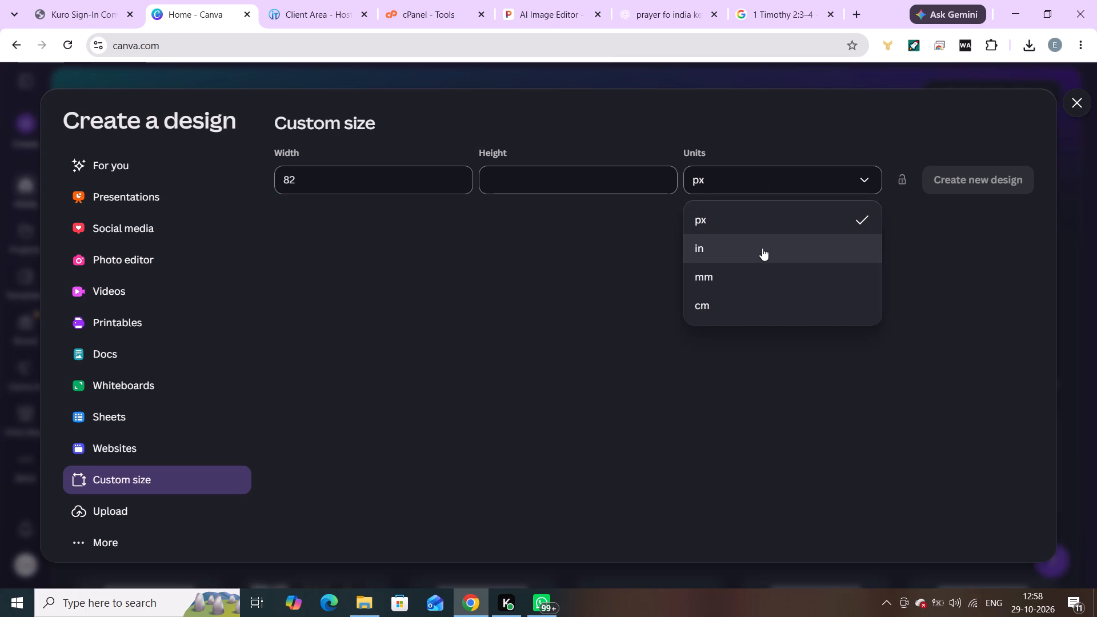
pyautogui.click(616, 187)
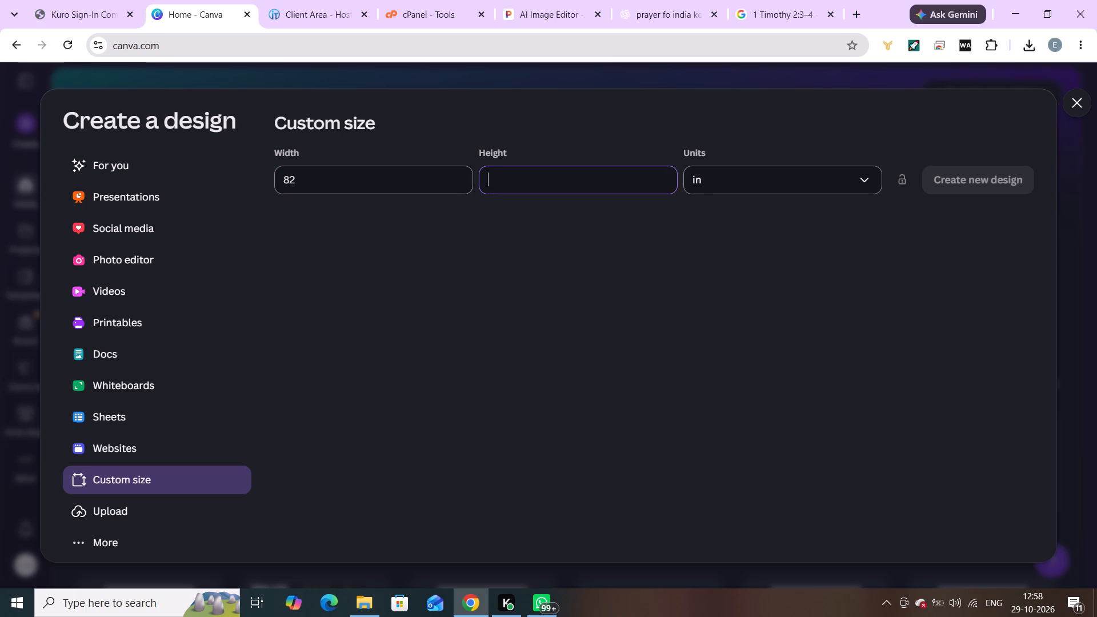
pyautogui.write('72')
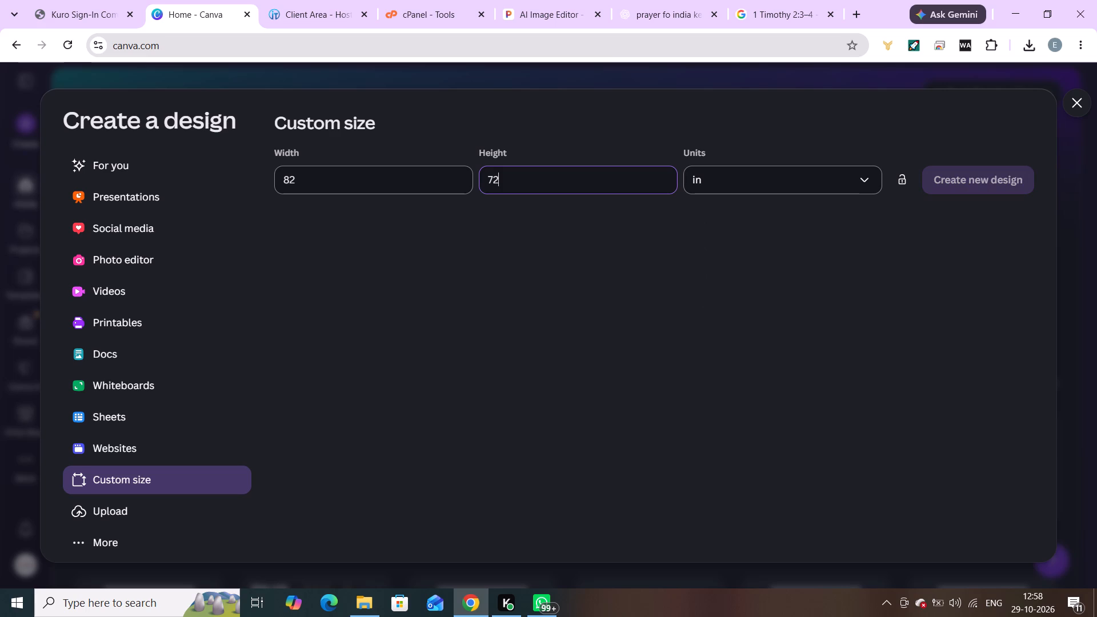
pyautogui.click(883, 320)
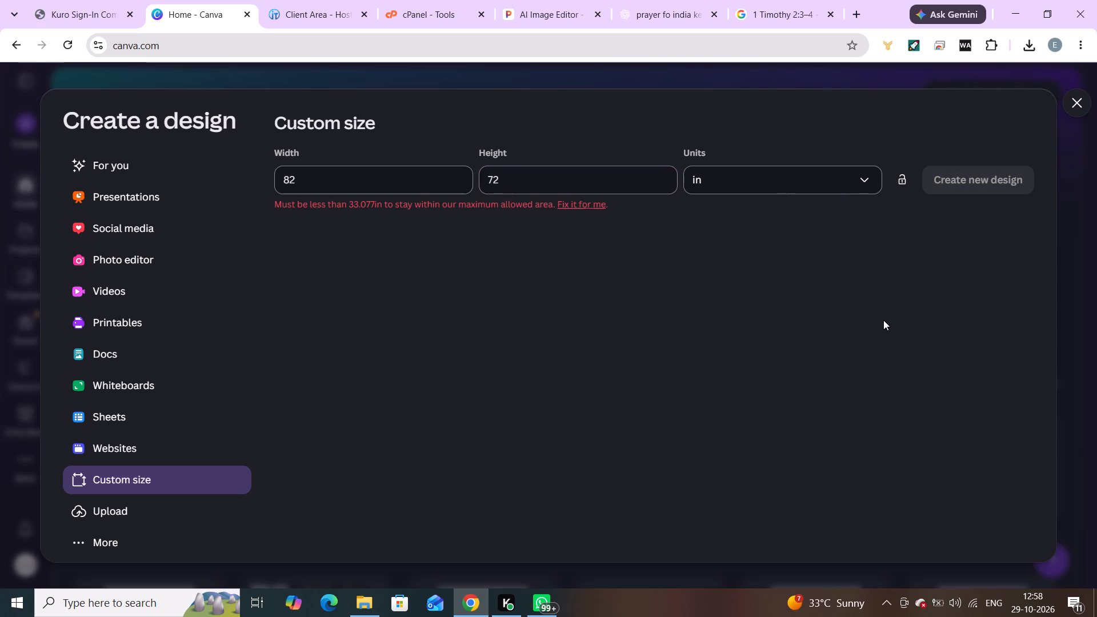
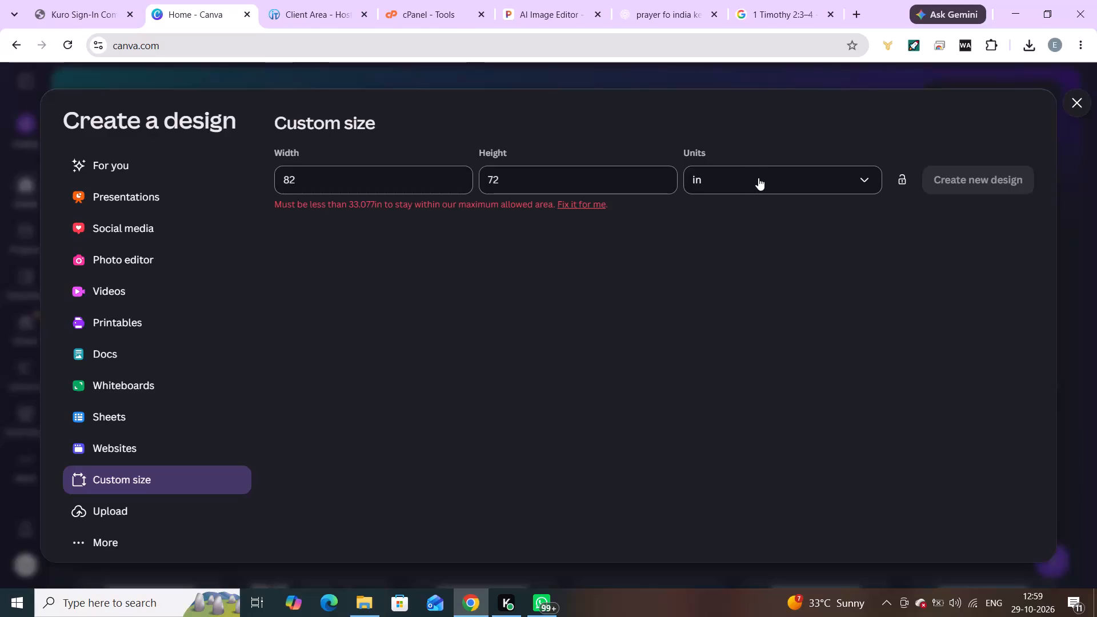
# Switch the custom size units to pixels and set the design to 7872 px wide by 6912 px high.
pyautogui.click(758, 178)
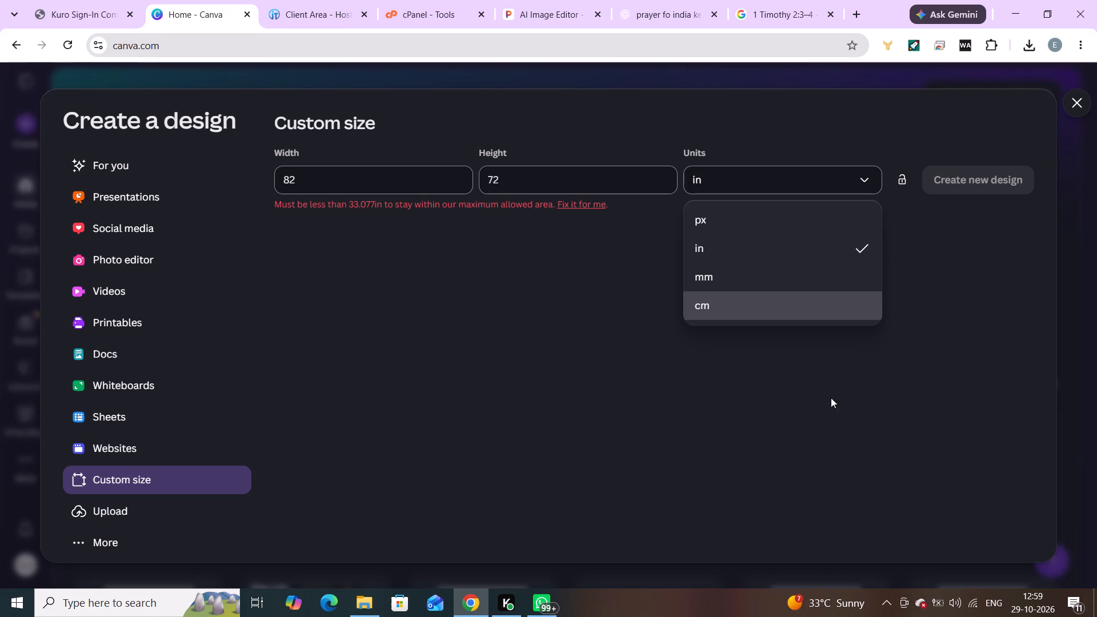
pyautogui.click(701, 226)
pyautogui.doubleClick(385, 185)
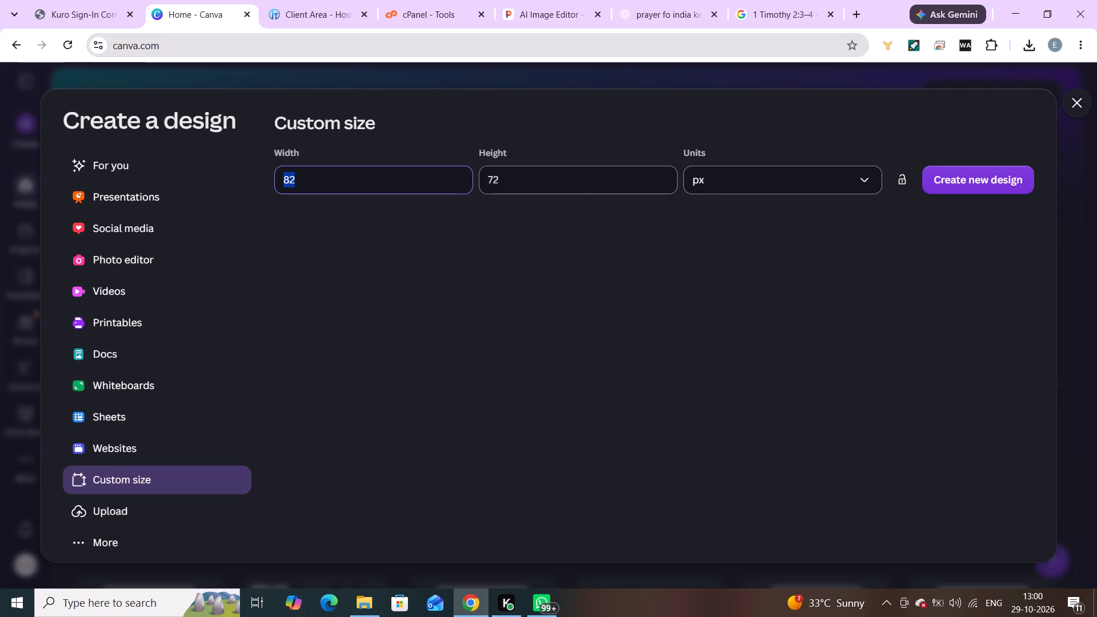
pyautogui.press('7')
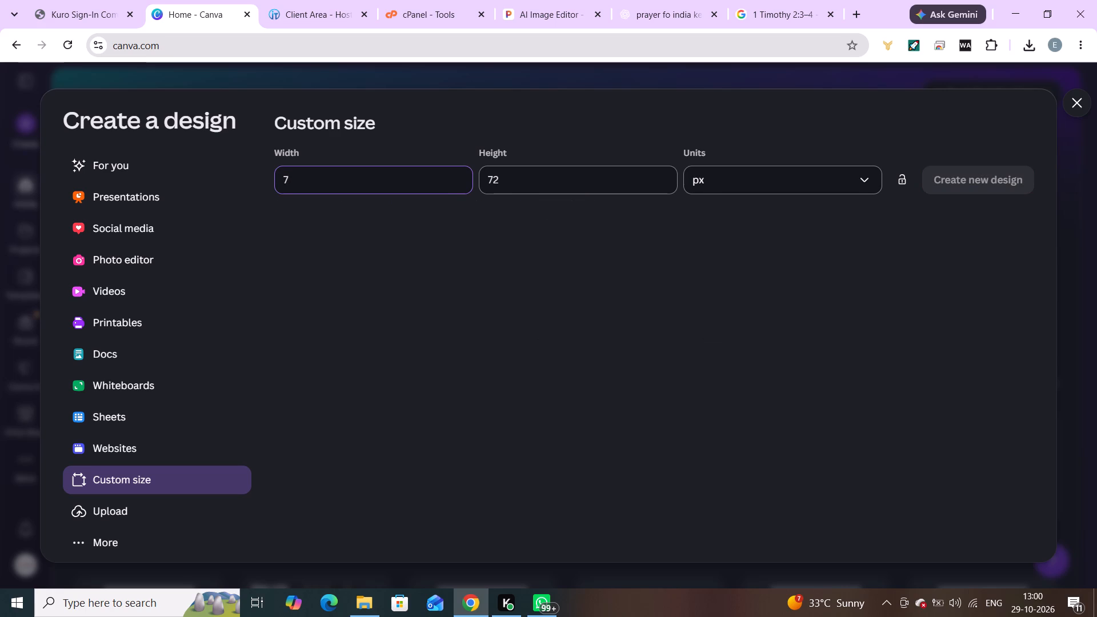
pyautogui.press('8')
pyautogui.press('7')
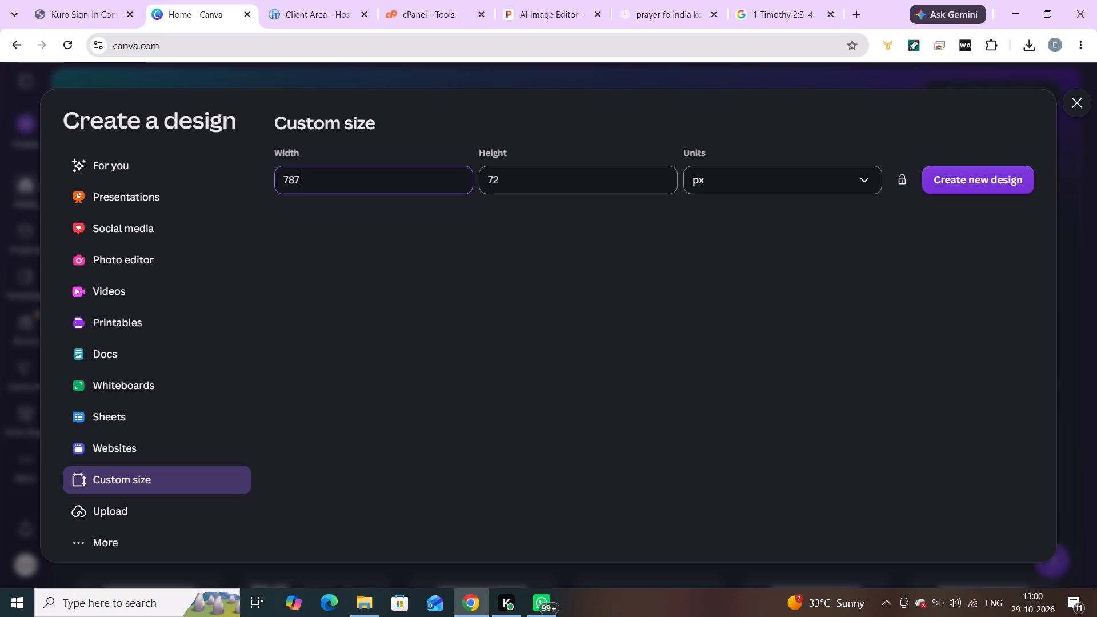
pyautogui.press('2')
pyautogui.press('Tab')
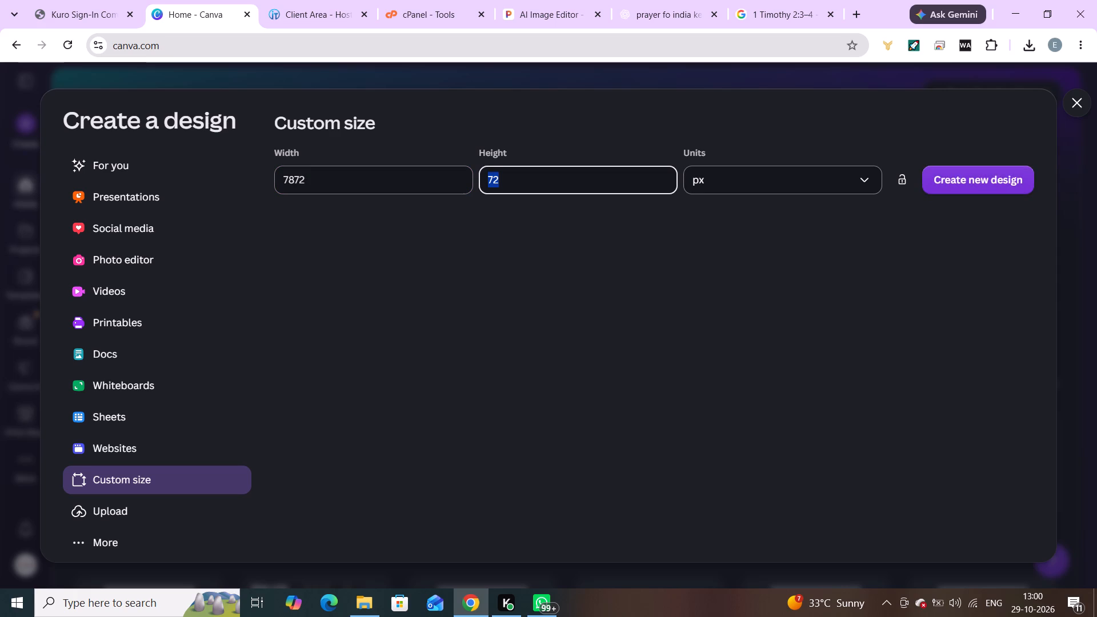
pyautogui.write('69')
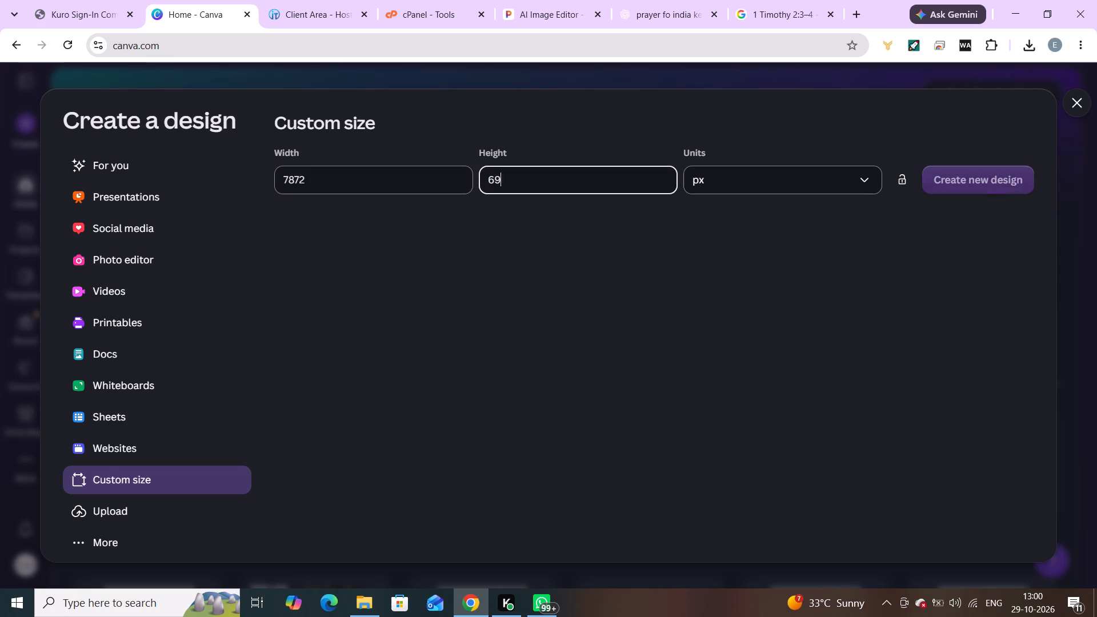
pyautogui.press('1')
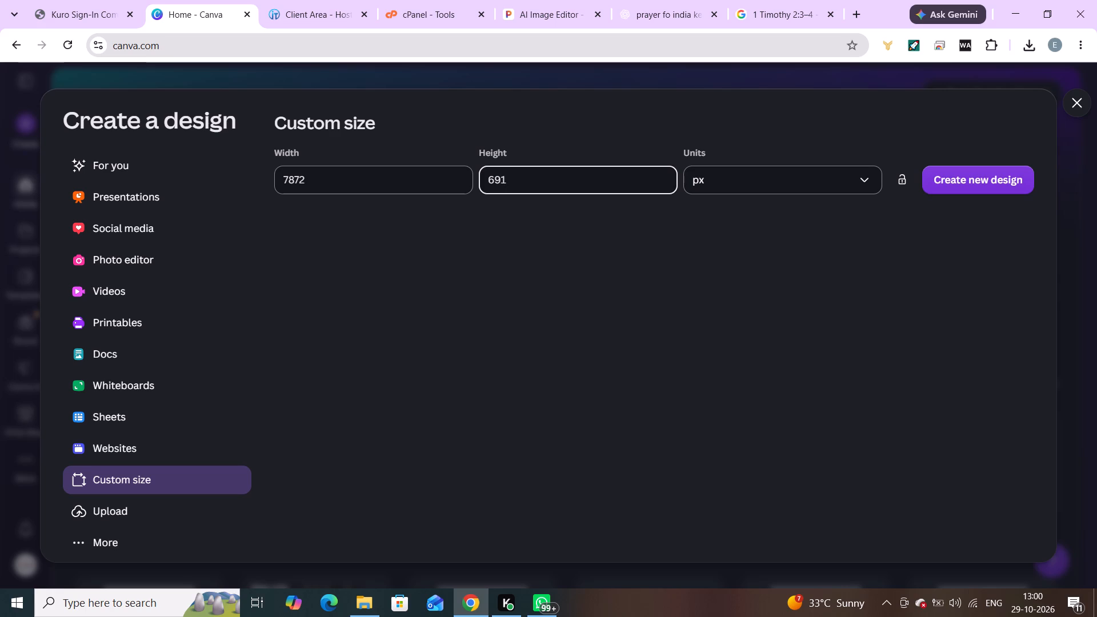
pyautogui.press('2')
pyautogui.press('Return')
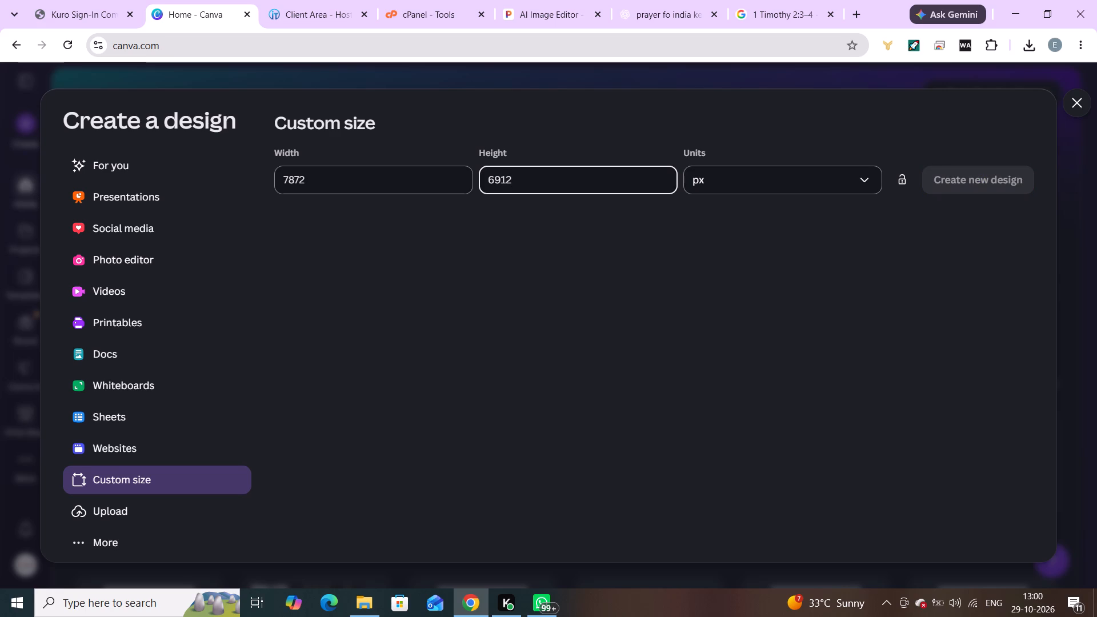
pyautogui.click(517, 307)
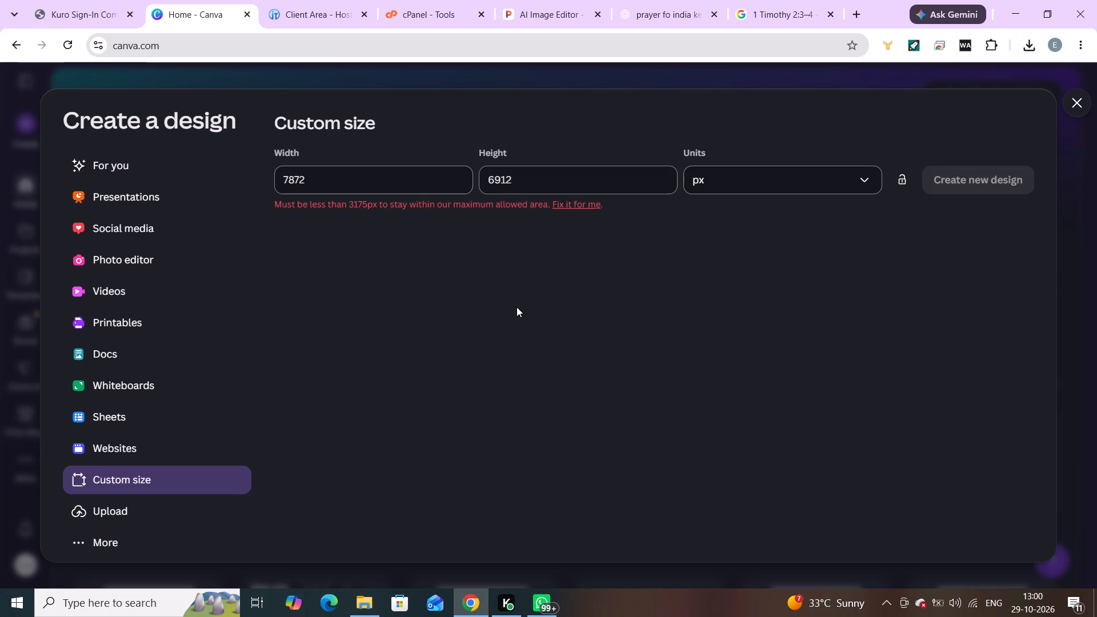
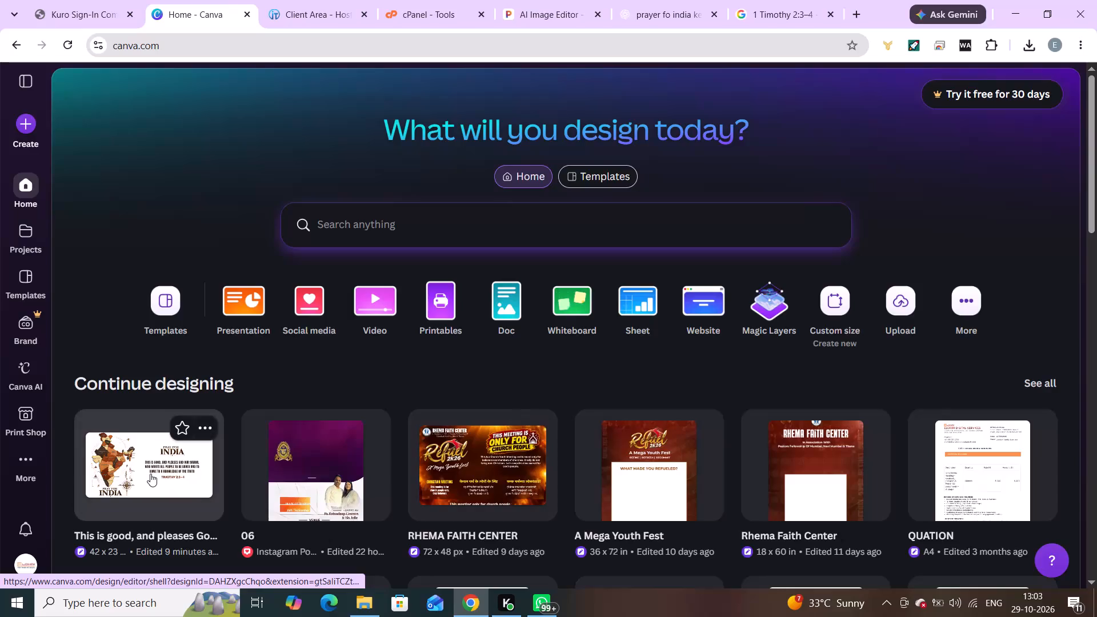
# Open the 42 × 23 in Pray for India design from the recent designs, then return to the Canva home page.
pyautogui.click(150, 474)
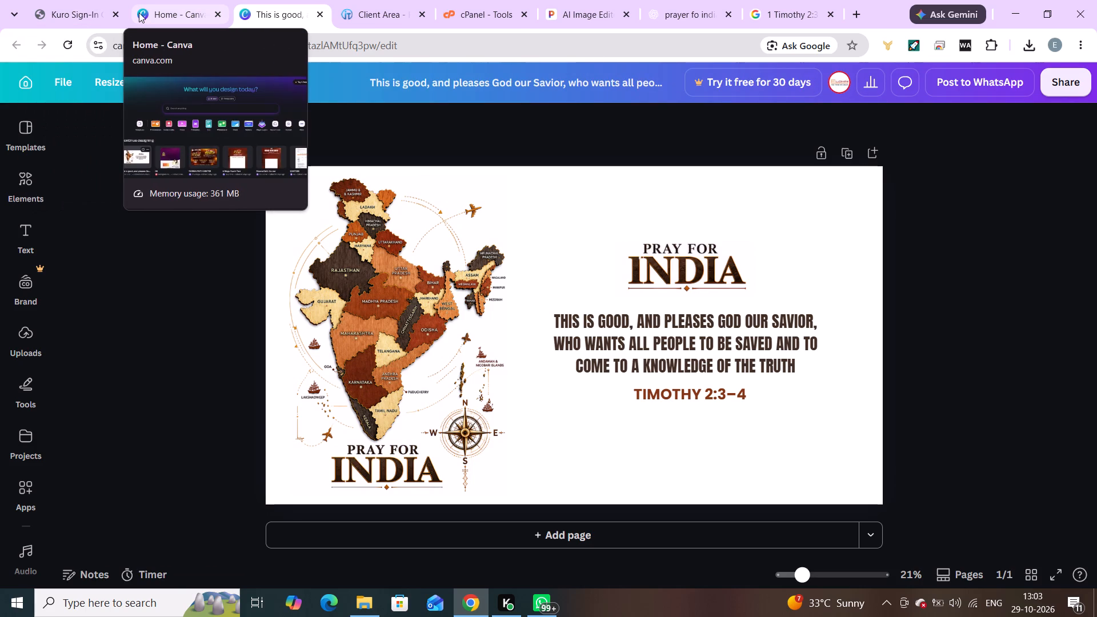
pyautogui.click(162, 8)
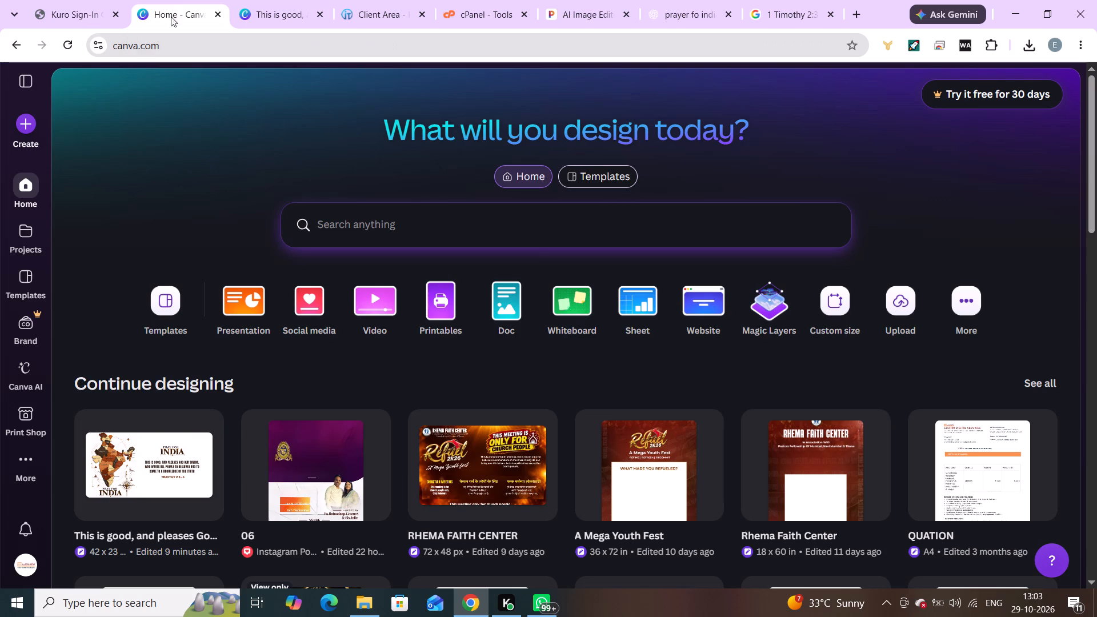
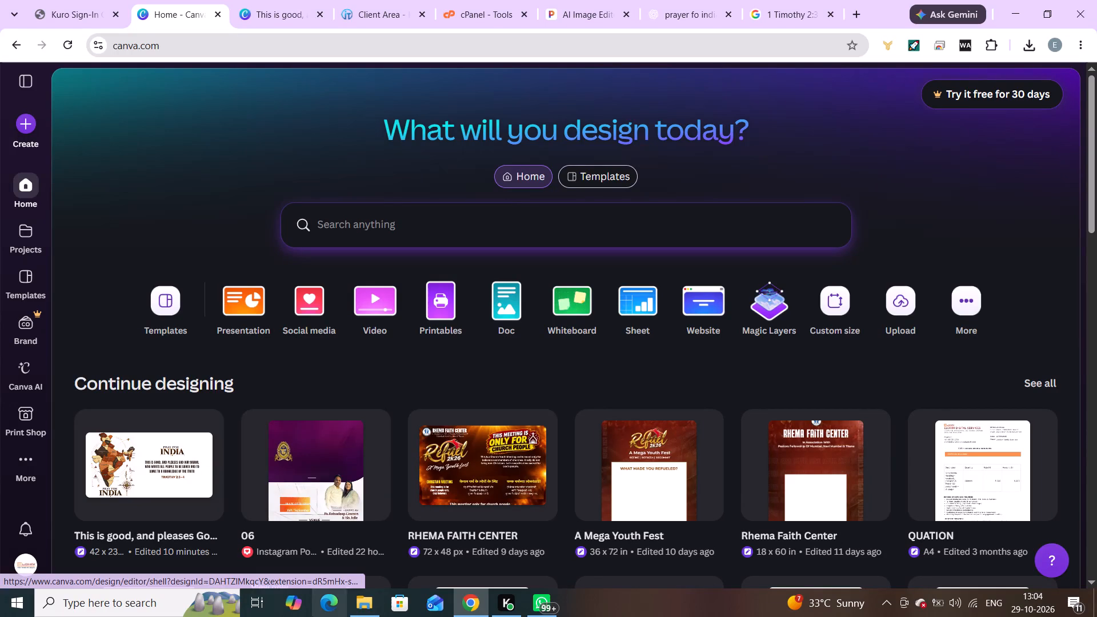
# Create a new custom-size design 4032 px wide by 2208 px high.
pyautogui.hscroll(1, 307, 441)
pyautogui.click(839, 329)
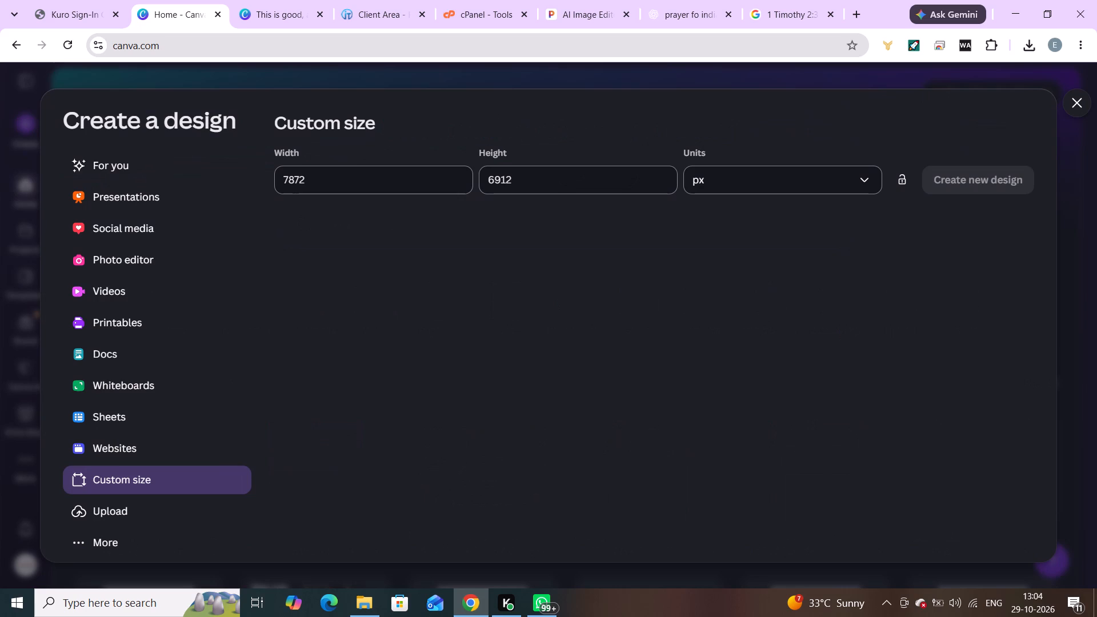
pyautogui.tripleClick(369, 186)
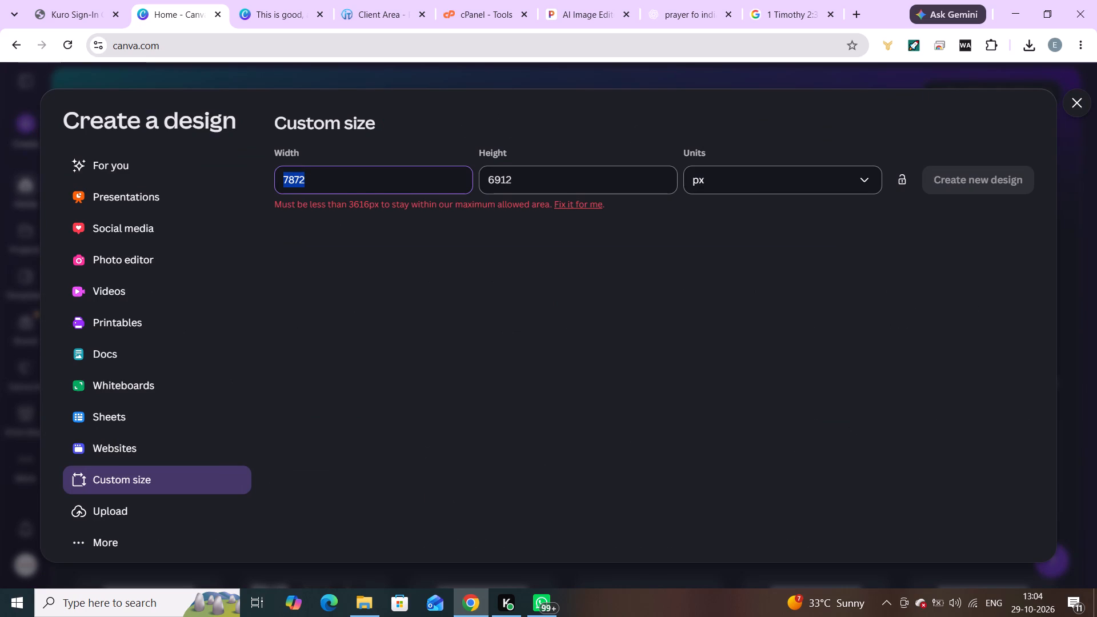
pyautogui.write('40')
pyautogui.write('32')
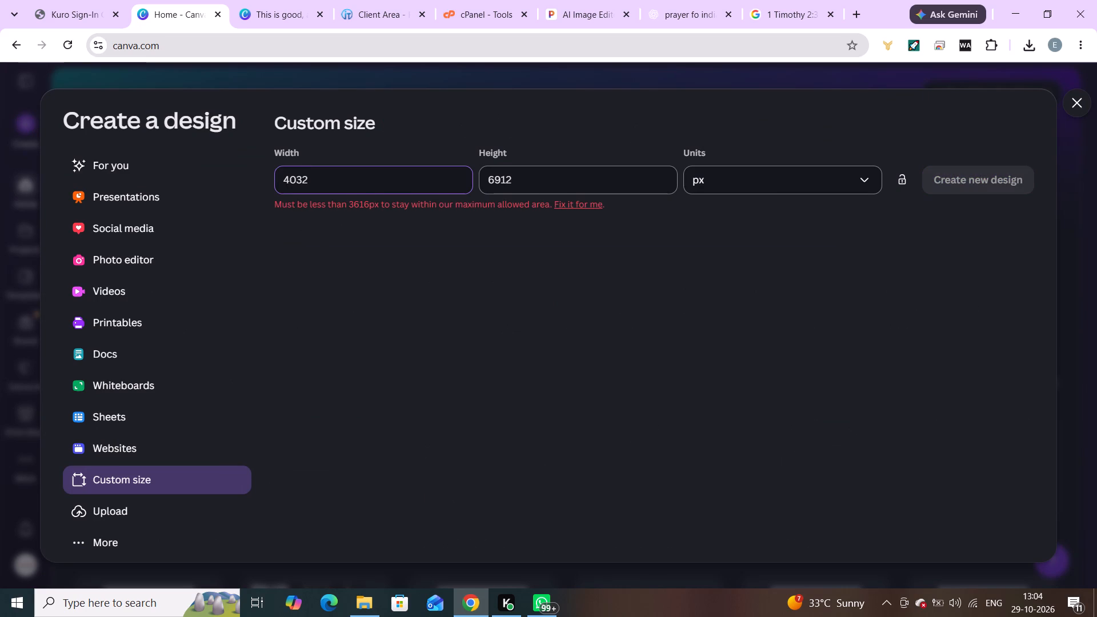
pyautogui.press('Tab')
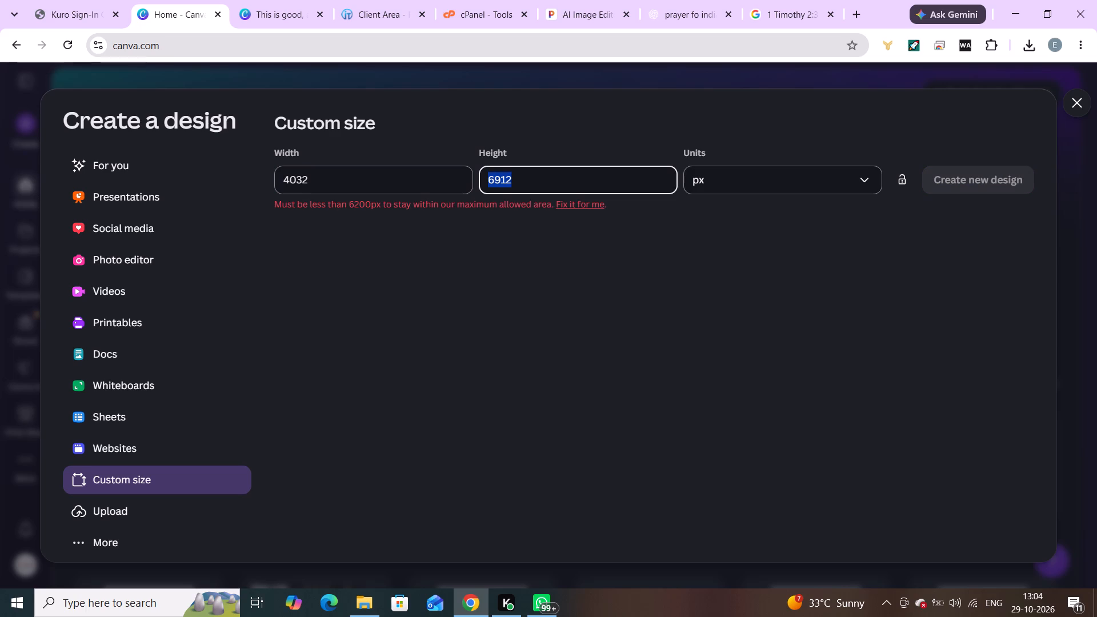
pyautogui.press('BackSpace')
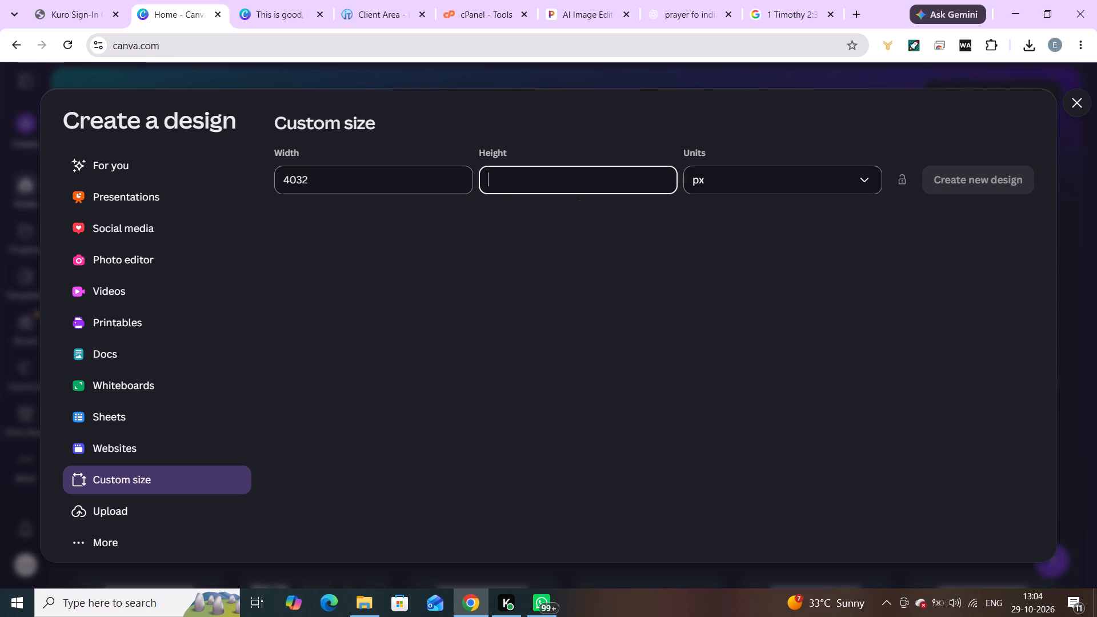
pyautogui.write('2208')
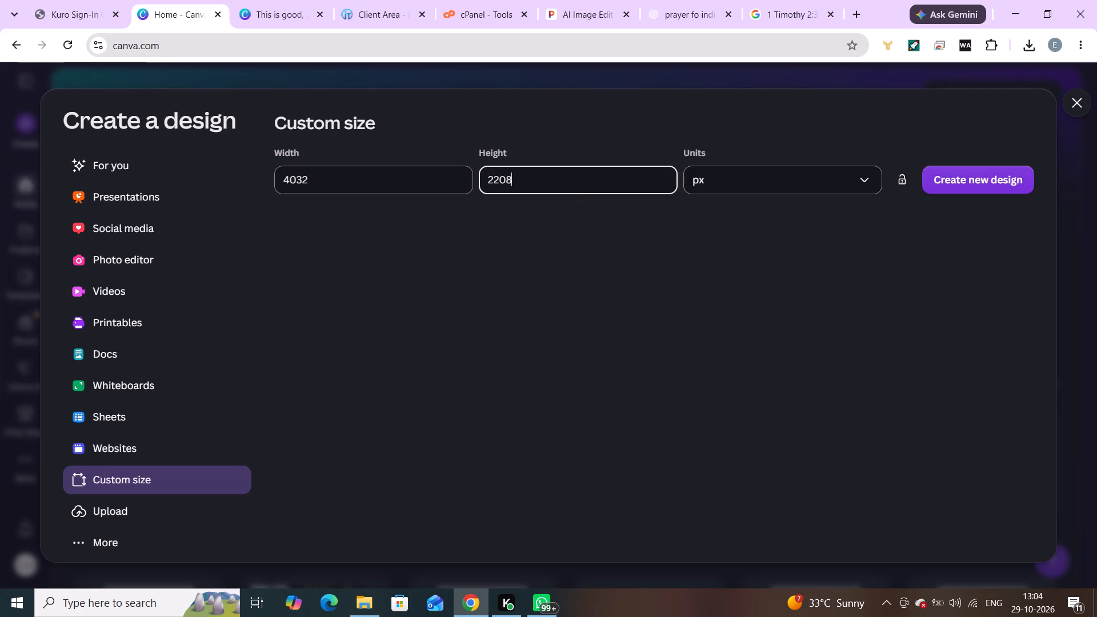
pyautogui.press('Return')
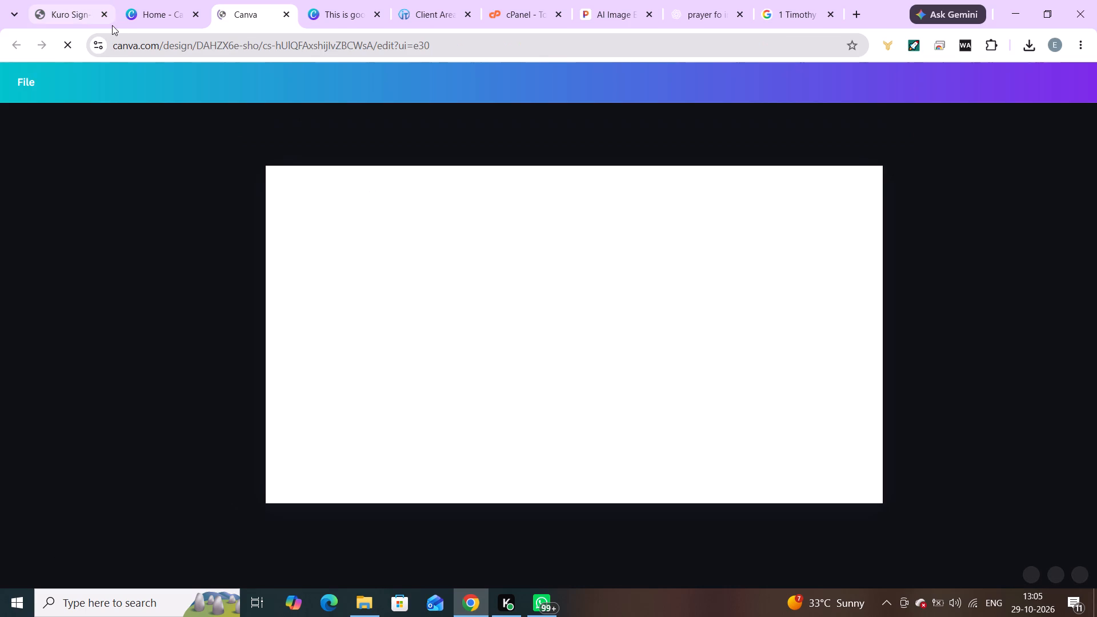
# Copy all elements of the existing Pray for India design and paste them into the blank 4032 × 2208 px design.
pyautogui.click(175, 0)
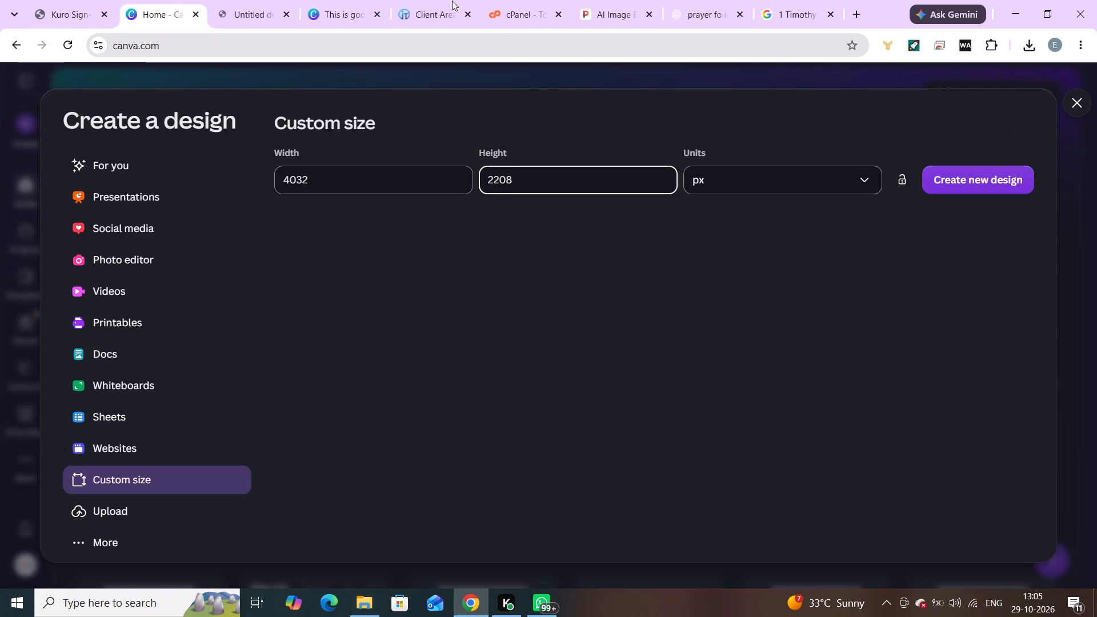
pyautogui.click(338, 3)
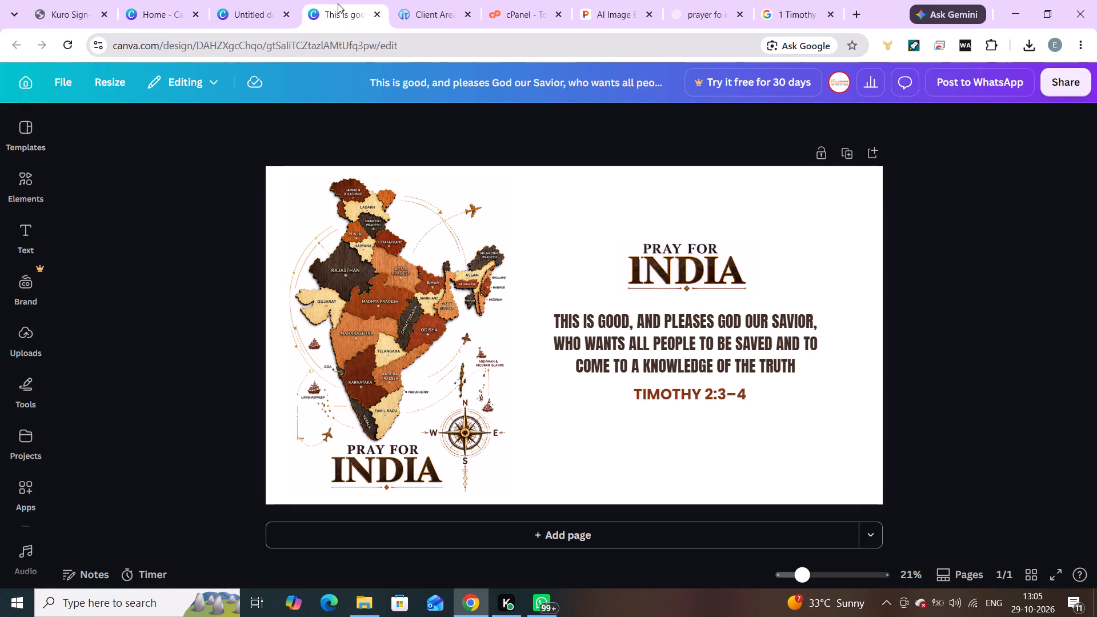
pyautogui.click(187, 143)
pyautogui.hotkey('ctrl', 'a')
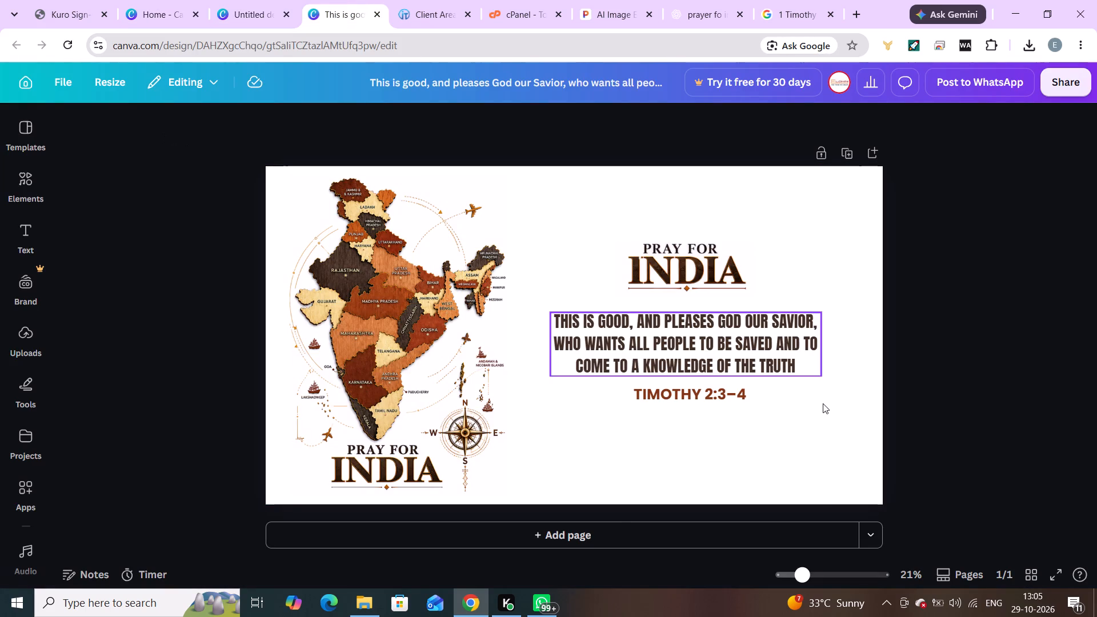
pyautogui.hotkey('ctrl', 'c')
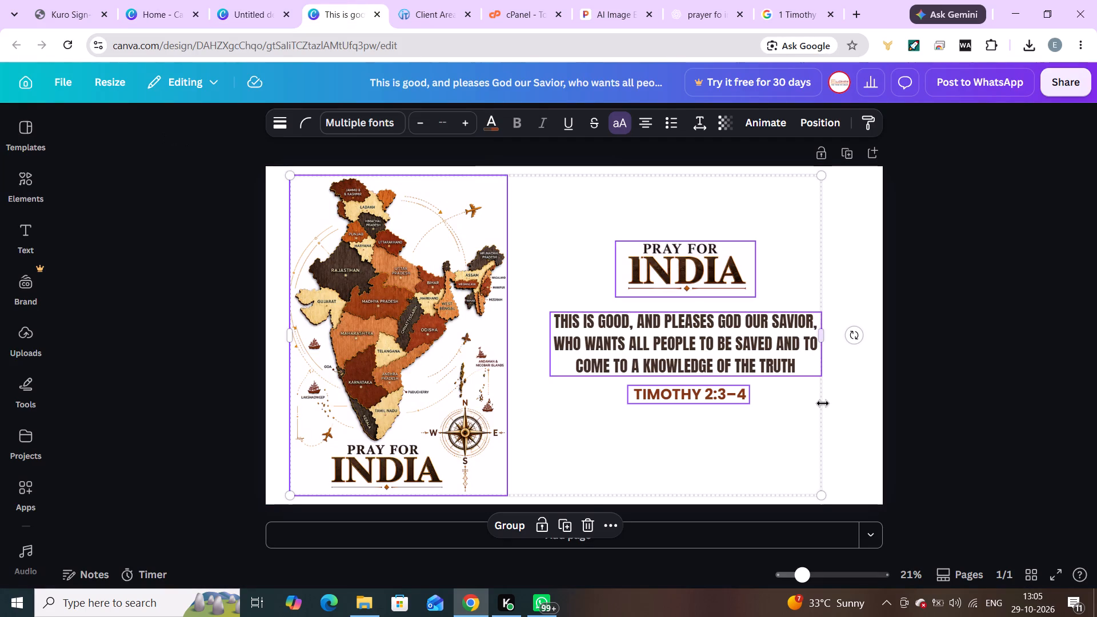
pyautogui.click(533, 82)
pyautogui.click(229, 0)
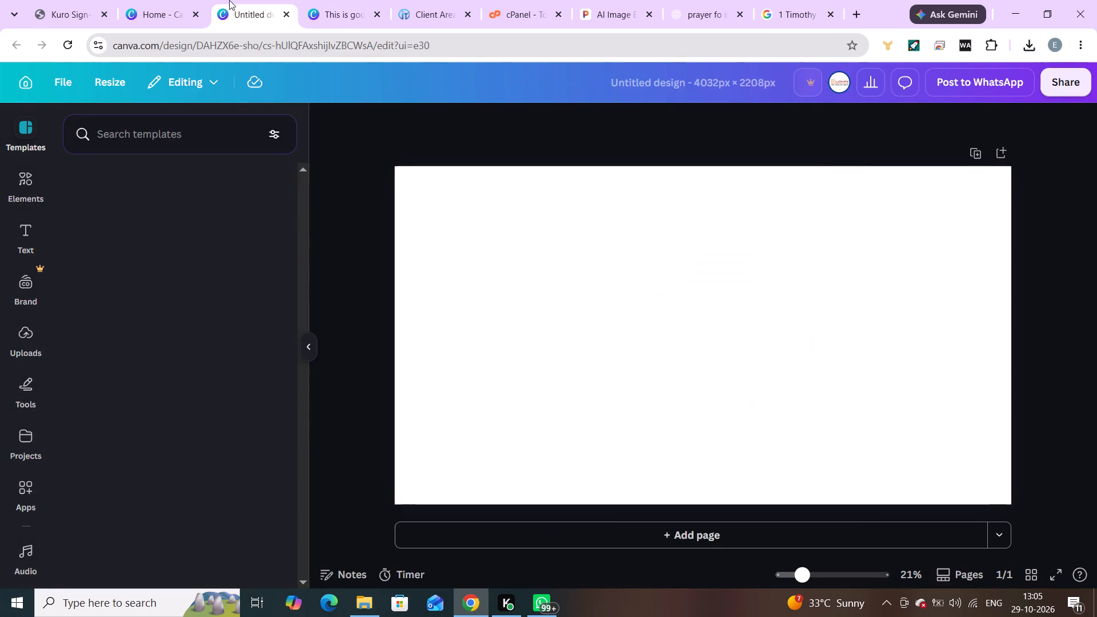
pyautogui.click(598, 262)
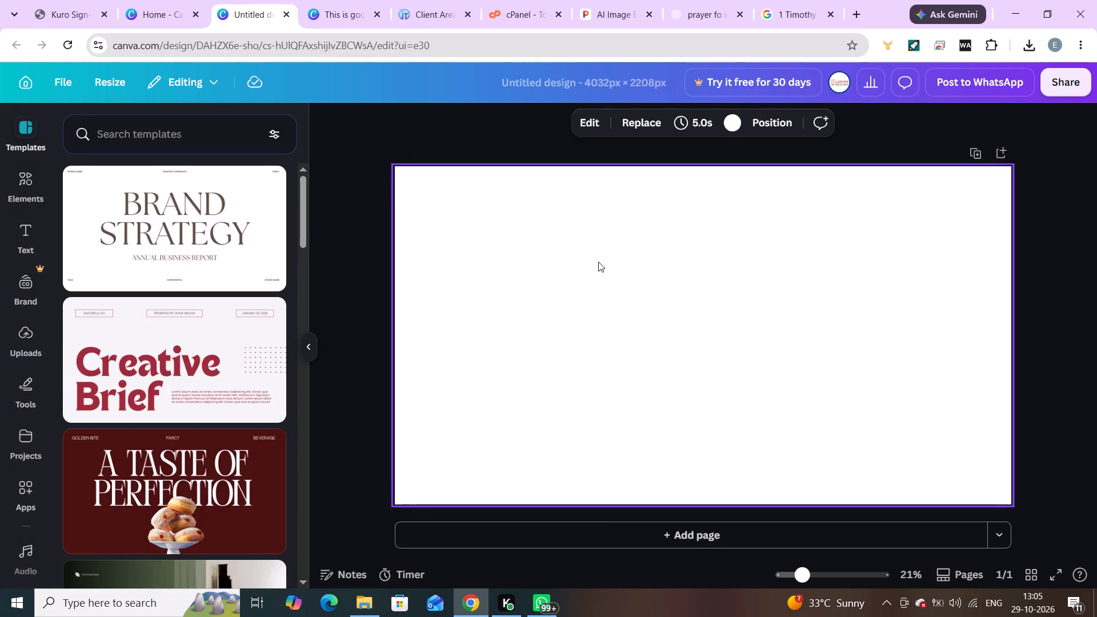
pyautogui.hotkey('ctrl', 'space')
pyautogui.hotkey('ctrl', 'v')
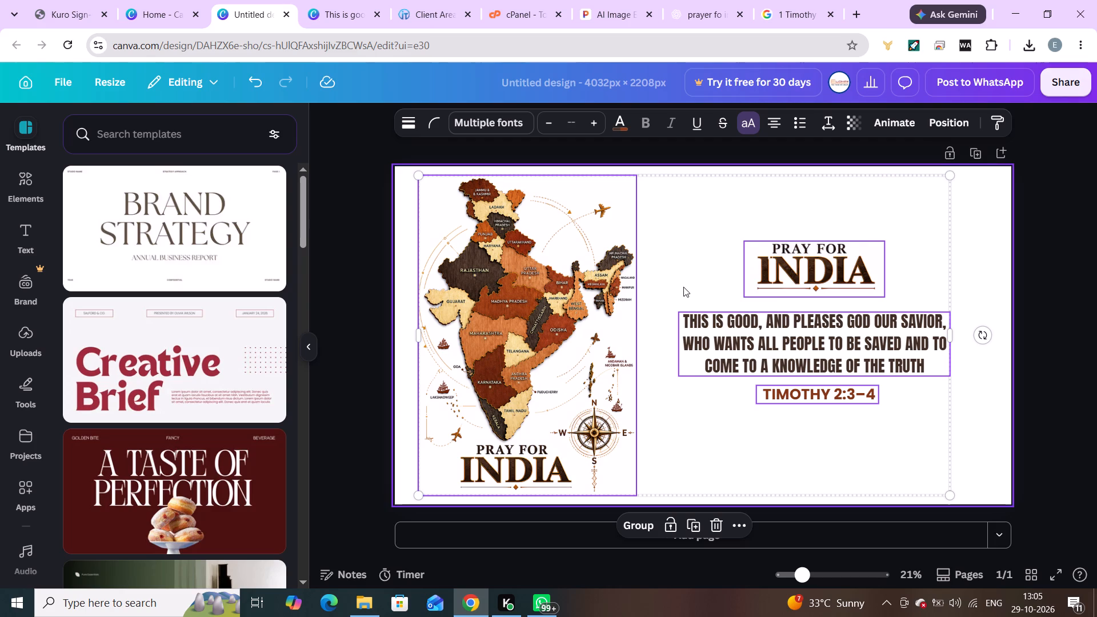
# Shift the pasted map and text together slightly left on the page, keeping them vertically centred.
pyautogui.moveTo(683, 287); pyautogui.dragTo(696, 287)
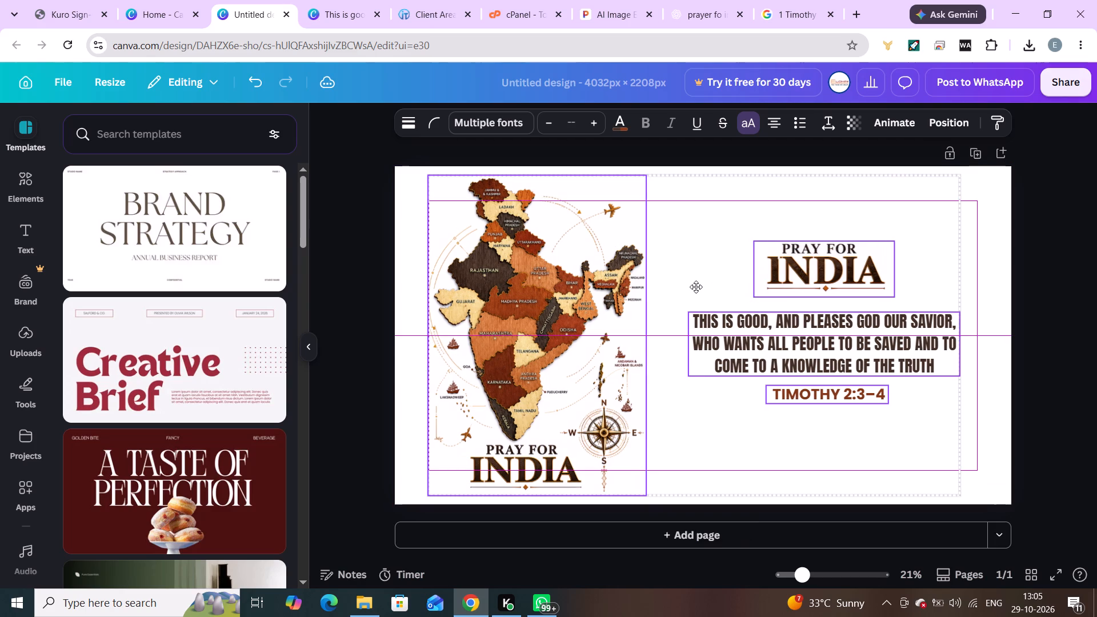
pyautogui.moveTo(696, 287); pyautogui.dragTo(680, 285)
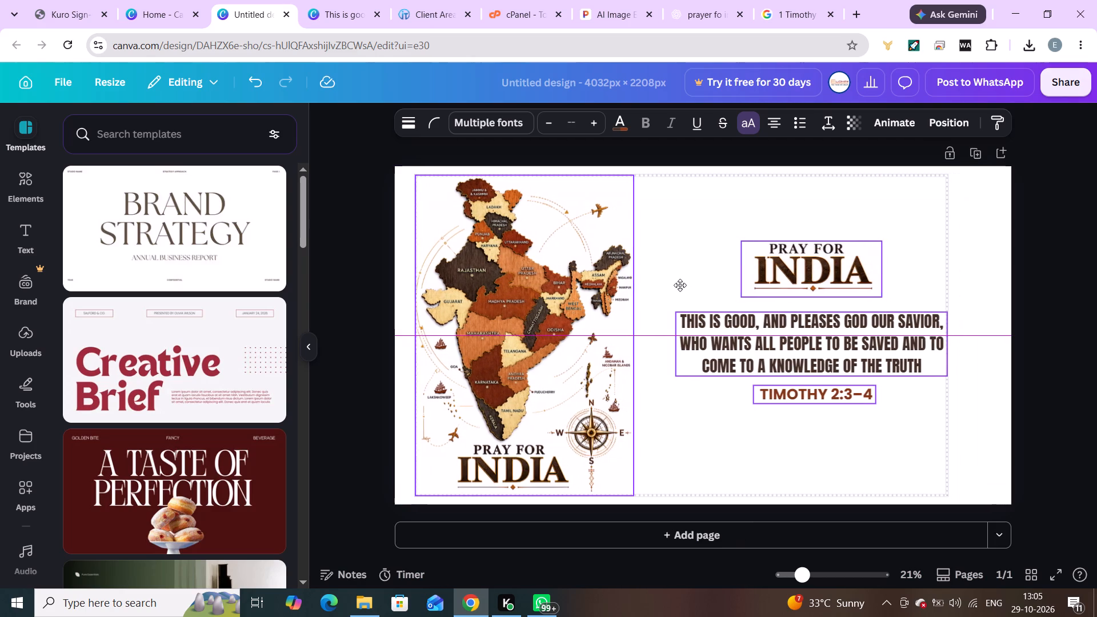
pyautogui.moveTo(680, 285); pyautogui.dragTo(672, 285)
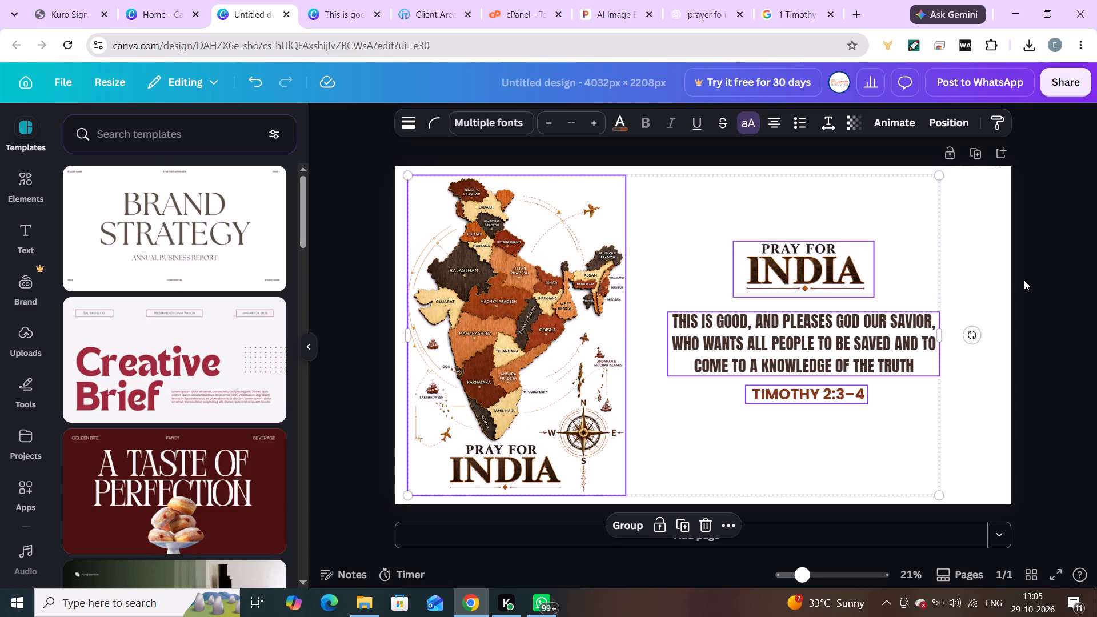
pyautogui.click(1024, 280)
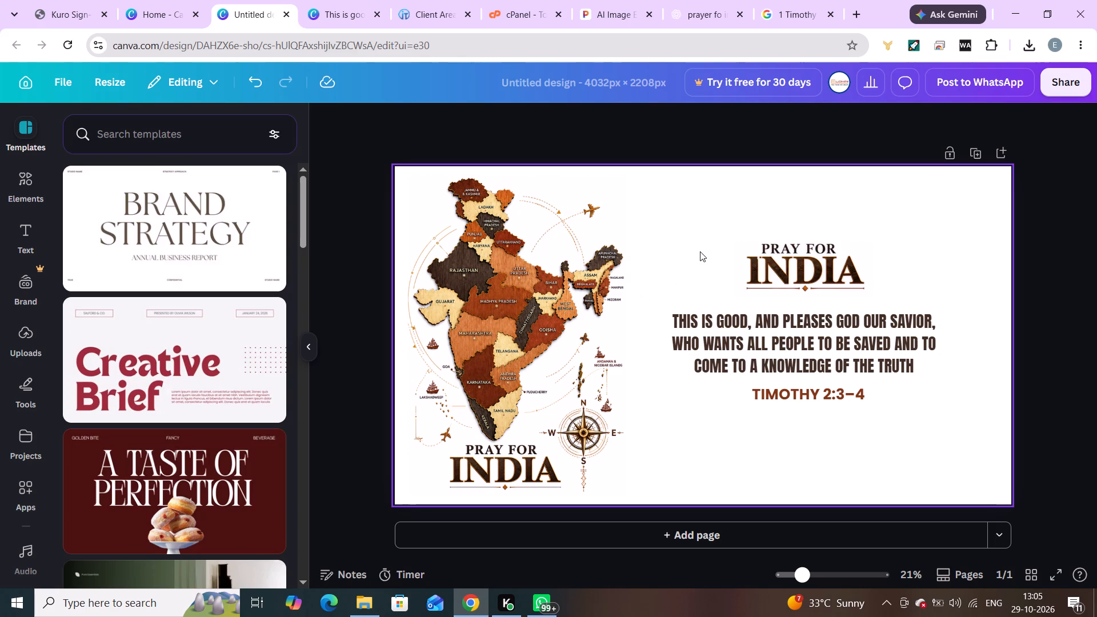
# Select the Pray for India heading, verse text and Timothy 2:3–4 reference together and nudge them right, away from the map.
pyautogui.moveTo(702, 246); pyautogui.dragTo(914, 432)
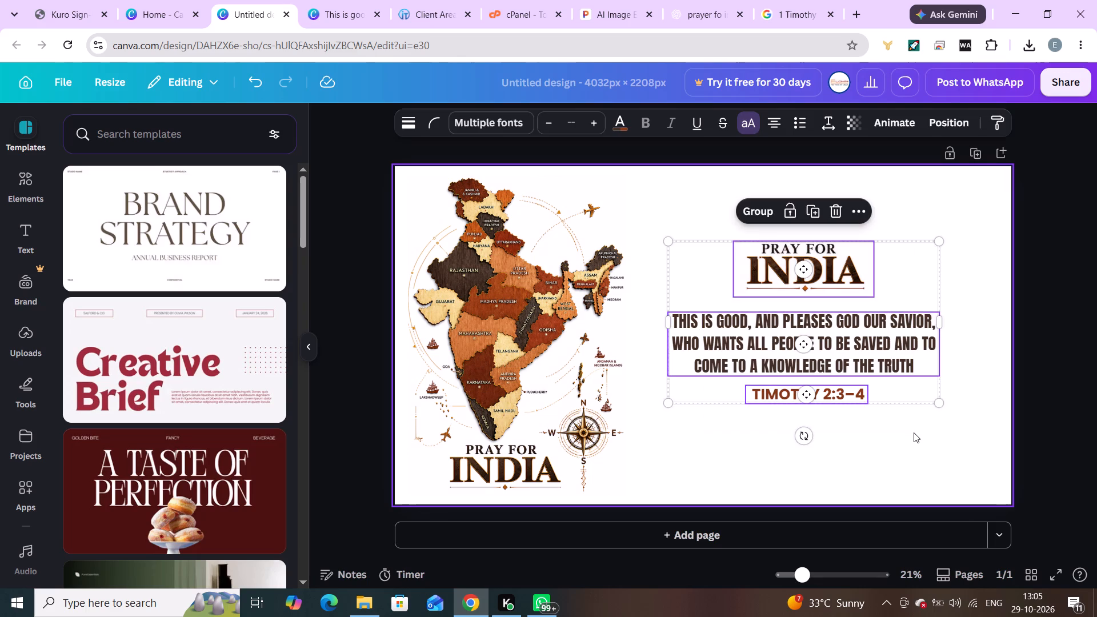
pyautogui.press('Right')
pyautogui.press('Right')
pyautogui.press('Right')
pyautogui.press('Right')
pyautogui.press('Right')
pyautogui.press('Right')
pyautogui.press('Right')
pyautogui.press('Right')
pyautogui.press('Right')
pyautogui.press('Right')
pyautogui.press('Right')
pyautogui.press('Right')
pyautogui.press('Right')
pyautogui.press('Right')
pyautogui.press('Right')
pyautogui.press('Right')
pyautogui.press('Right')
pyautogui.press('Right')
pyautogui.press('Right')
pyautogui.press('Right')
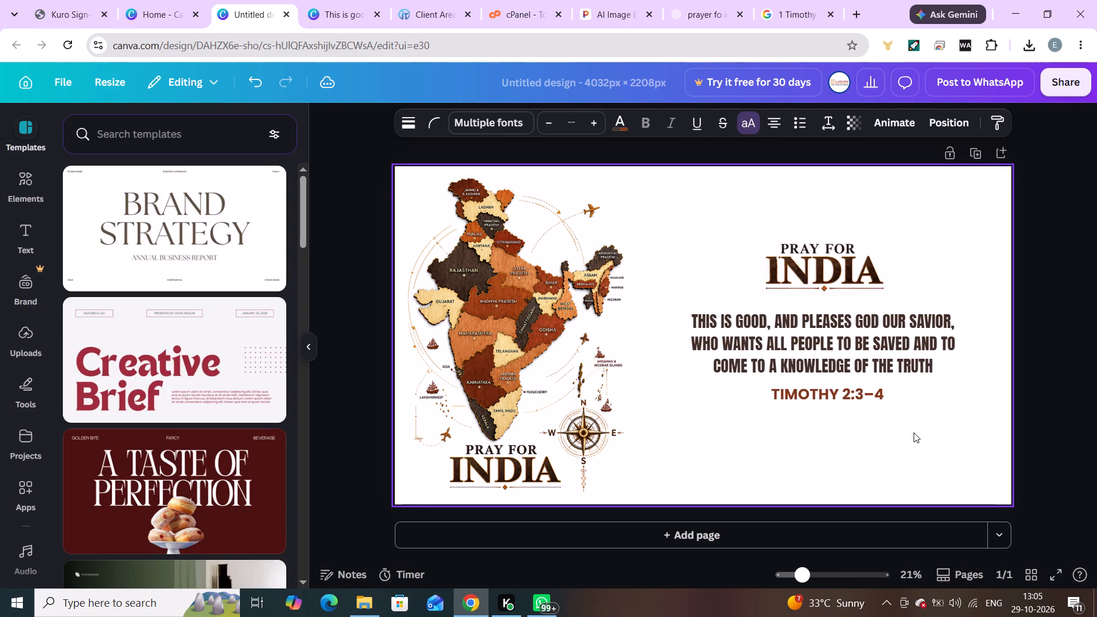
pyautogui.press('Right')
pyautogui.press('Right')
pyautogui.press('Right')
pyautogui.press('Right')
pyautogui.press('Right')
pyautogui.press('Right')
pyautogui.press('Right')
pyautogui.press('Right')
pyautogui.press('Right')
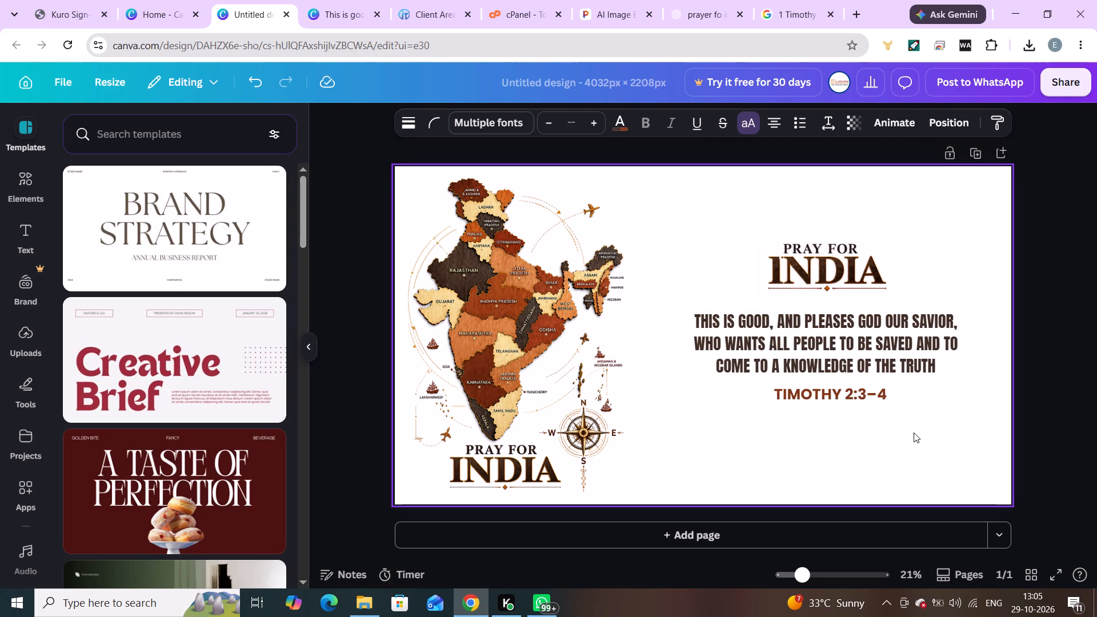
pyautogui.press('Right')
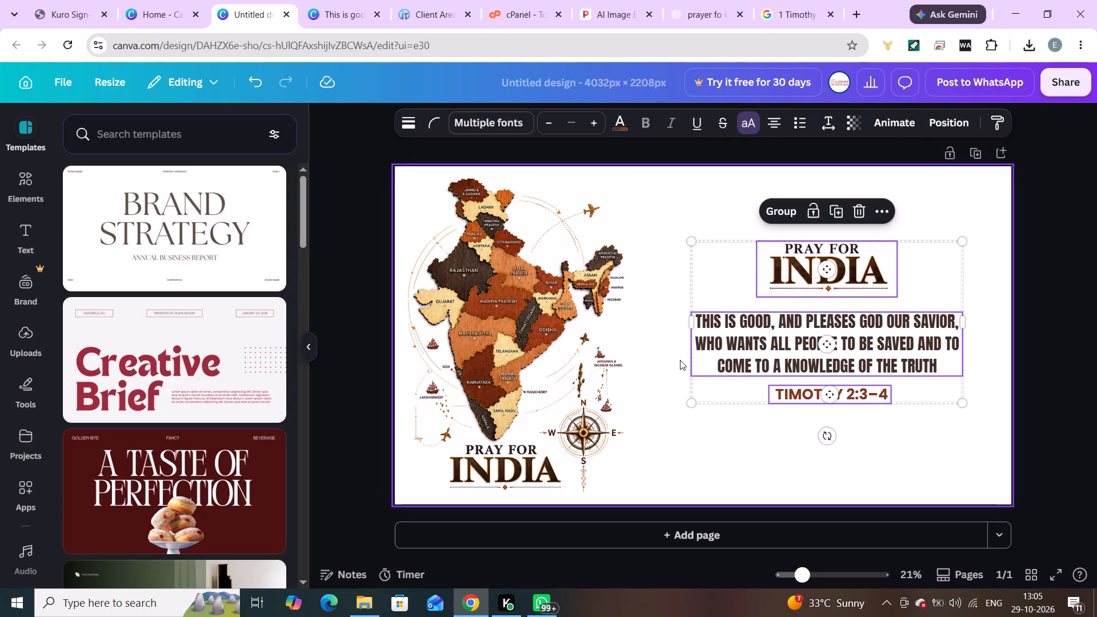
# Nudge the India map image right to leave more margin at the page's left edge.
pyautogui.click(551, 304)
pyautogui.press('Right')
pyautogui.press('Right')
pyautogui.press('Right')
pyautogui.press('Right')
pyautogui.press('Right')
pyautogui.press('Right')
pyautogui.press('Right')
pyautogui.press('Right')
pyautogui.press('Right')
pyautogui.press('Right')
pyautogui.press('Right')
pyautogui.press('Right')
pyautogui.press('Right')
pyautogui.press('Right')
pyautogui.press('Right')
pyautogui.press('Right')
pyautogui.press('Right')
pyautogui.press('Right')
pyautogui.press('Right')
pyautogui.press('Right')
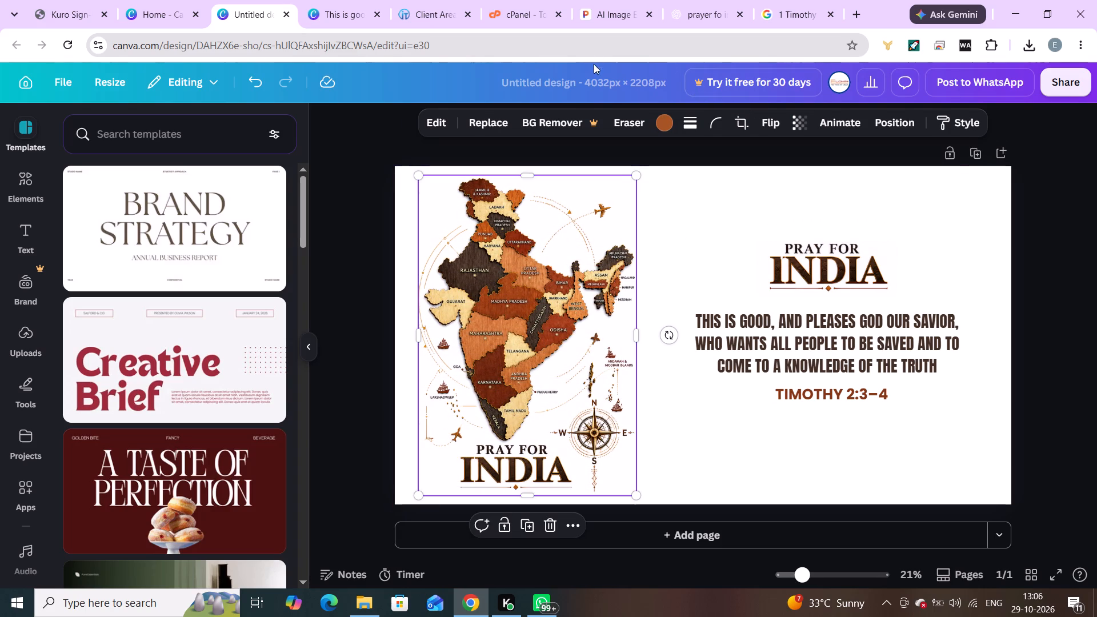
# Rename the untitled design as "prayer for india".
pyautogui.doubleClick(600, 84)
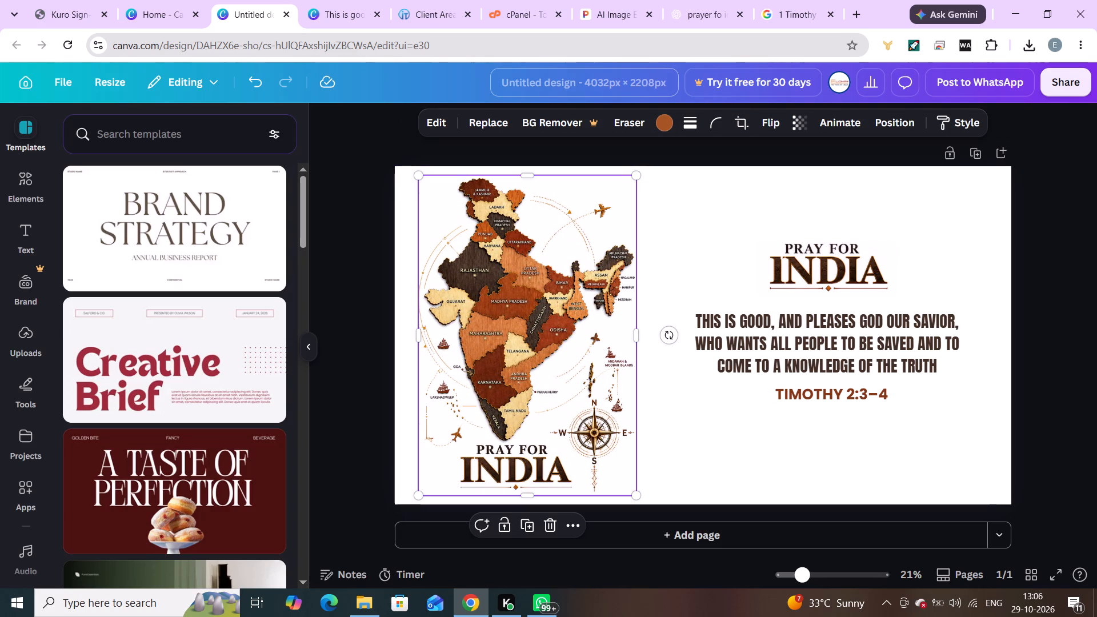
pyautogui.click(600, 84)
pyautogui.write('praye')
pyautogui.press('space')
pyautogui.press('BackSpace')
pyautogui.write('r')
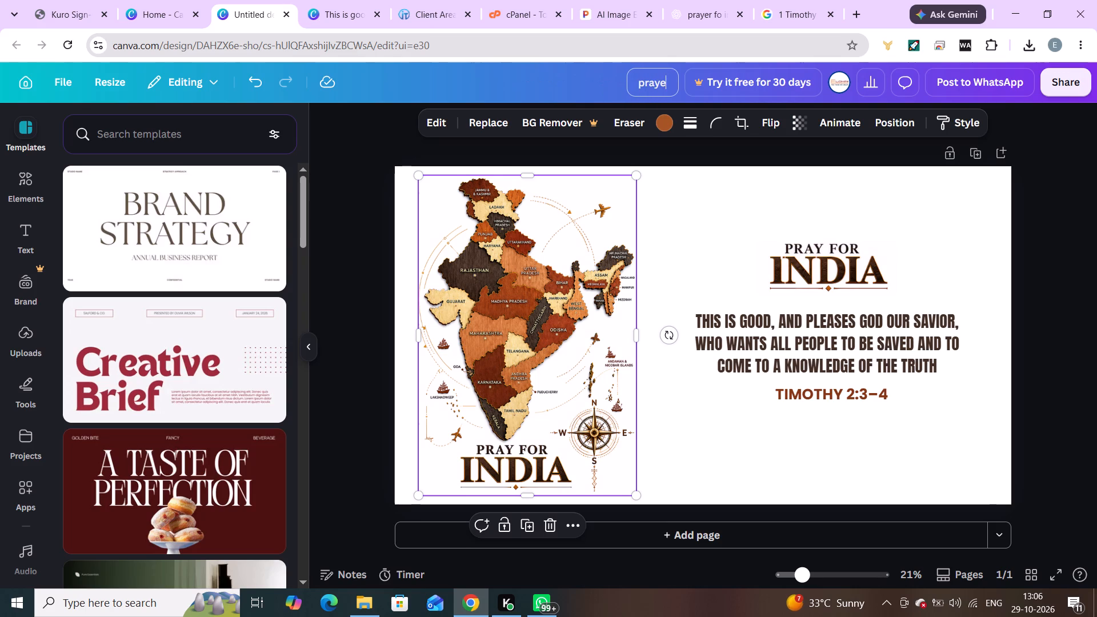
pyautogui.press('space')
pyautogui.write('for india')
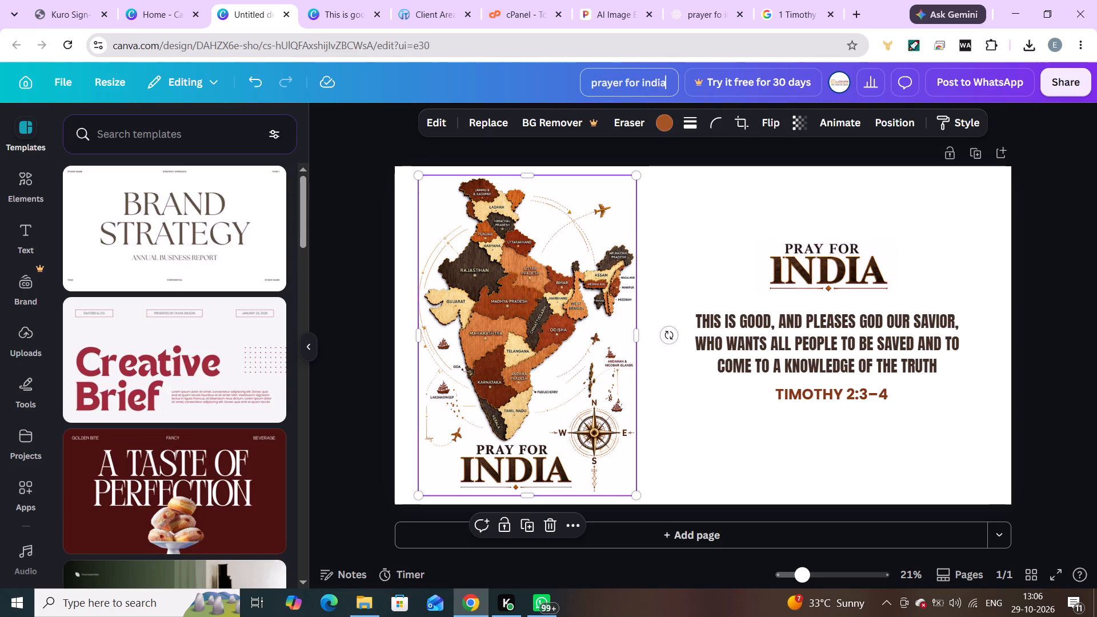
pyautogui.press('Return')
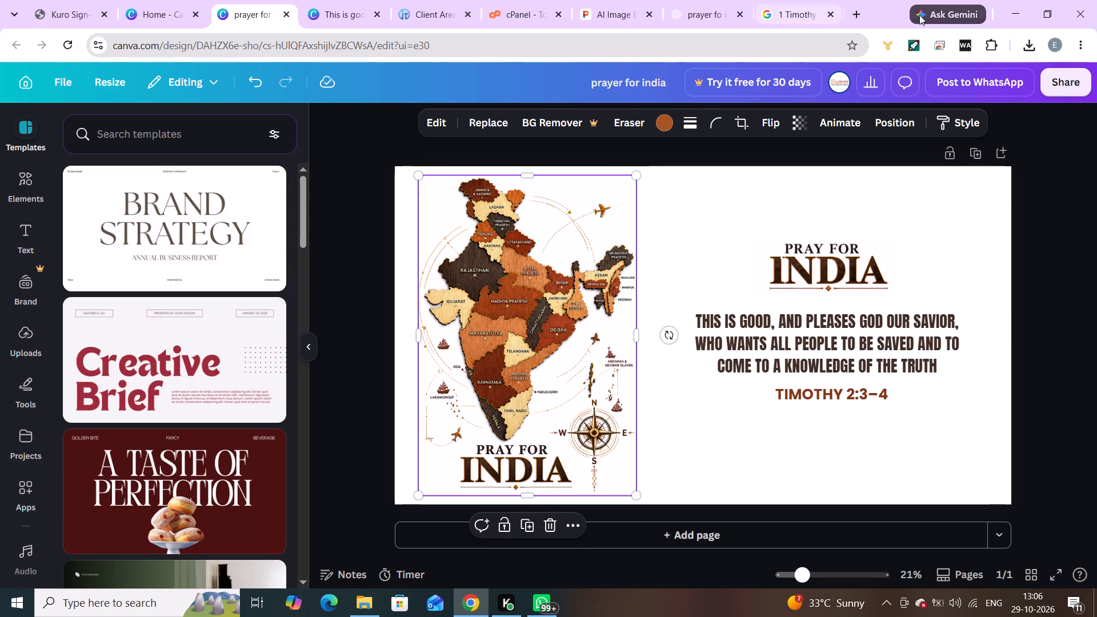
# Download the design as a high-quality PNG at 4,032 × 2,208 px.
pyautogui.click(1051, 91)
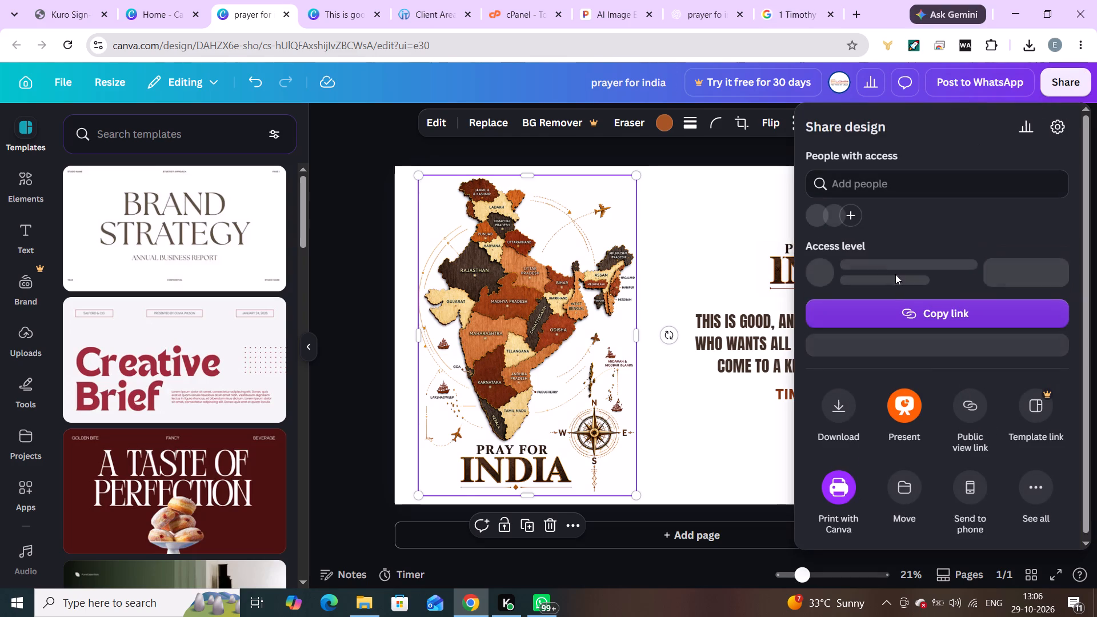
pyautogui.click(856, 413)
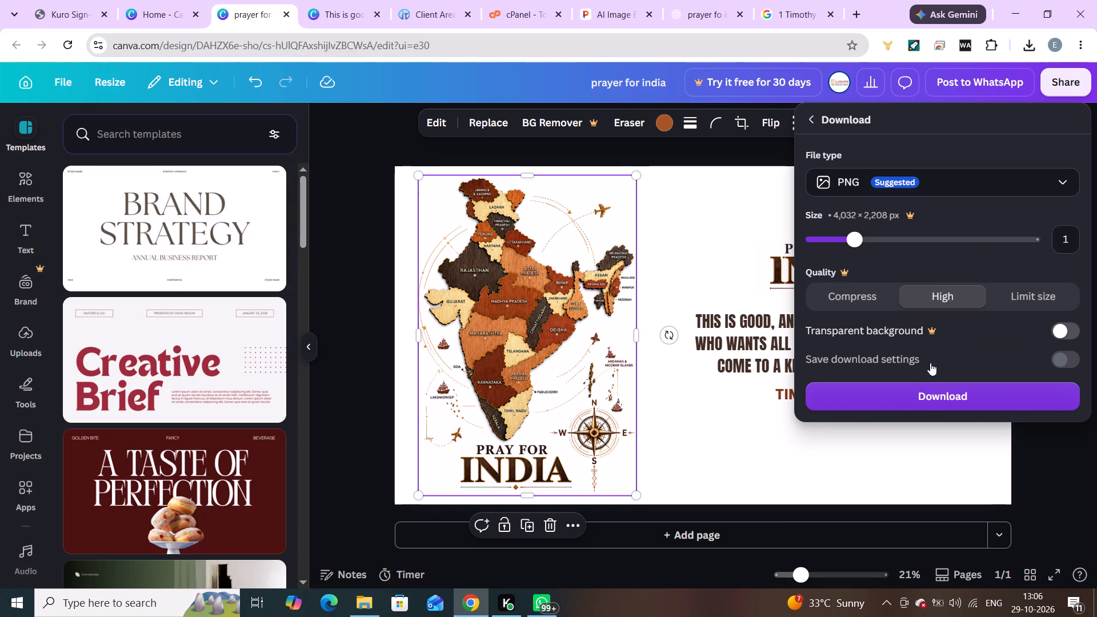
pyautogui.click(928, 399)
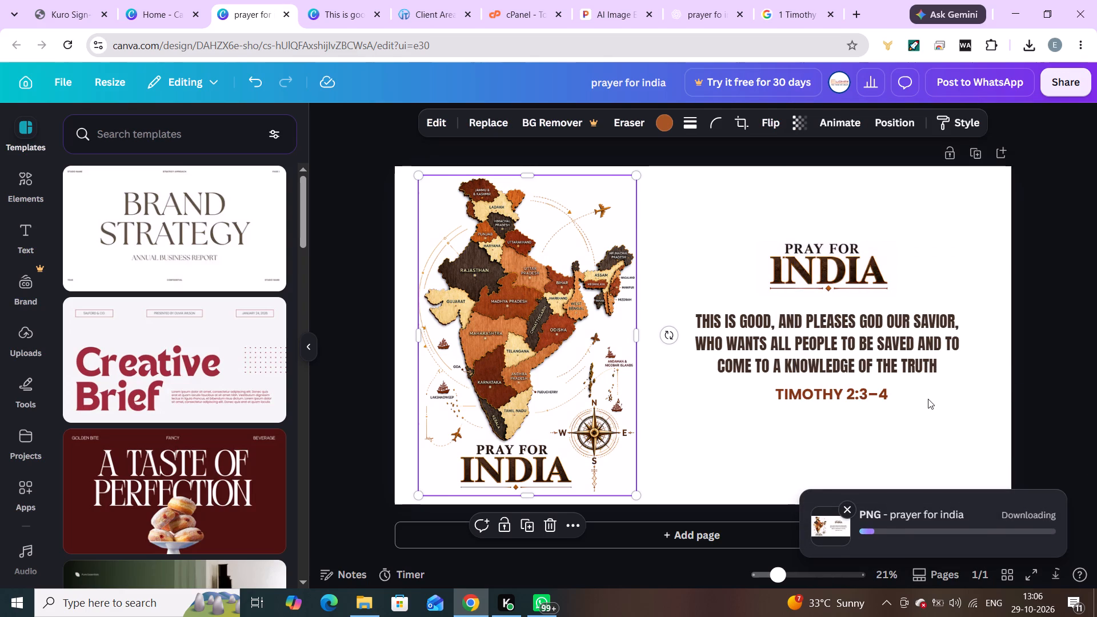
pyautogui.click(846, 512)
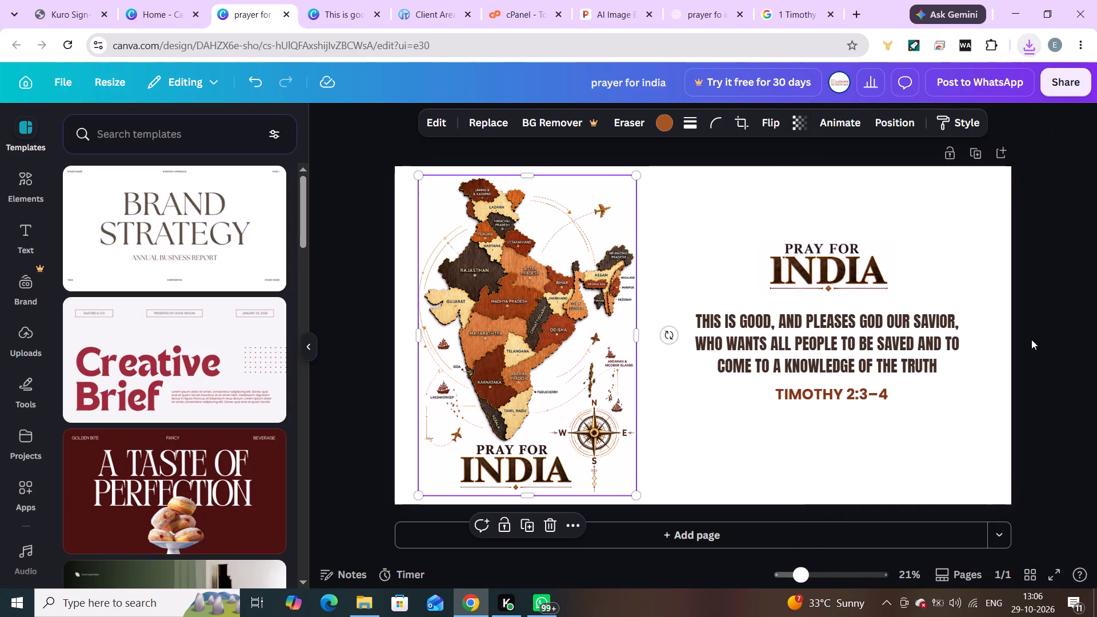
# Download the design as a PDF with the Digital preset.
pyautogui.click(1055, 94)
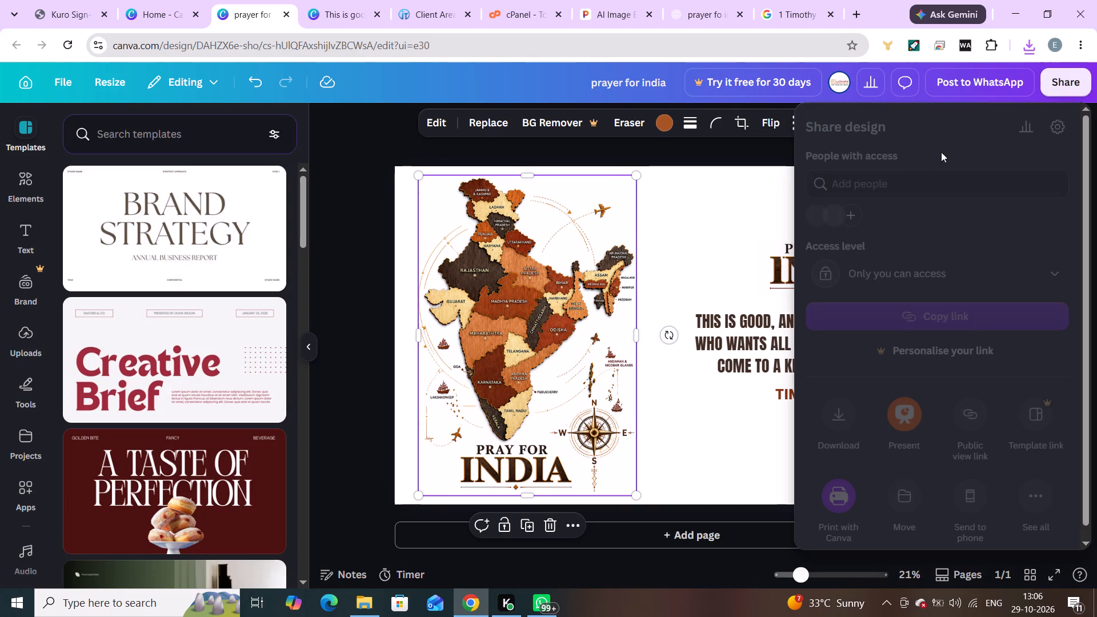
pyautogui.click(839, 438)
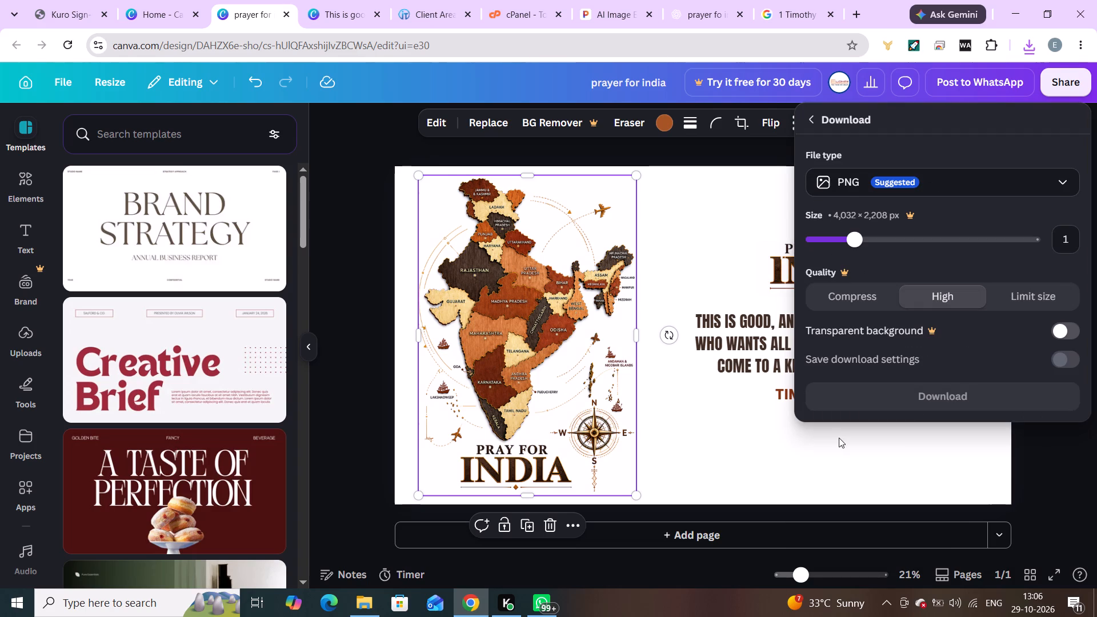
pyautogui.click(887, 195)
pyautogui.click(881, 331)
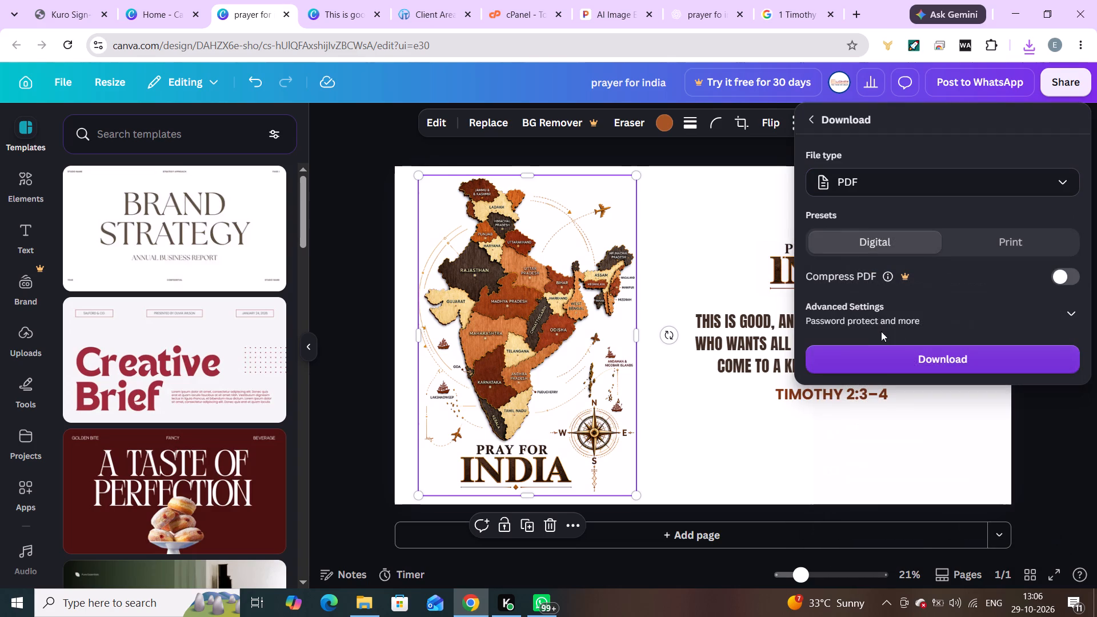
pyautogui.click(926, 352)
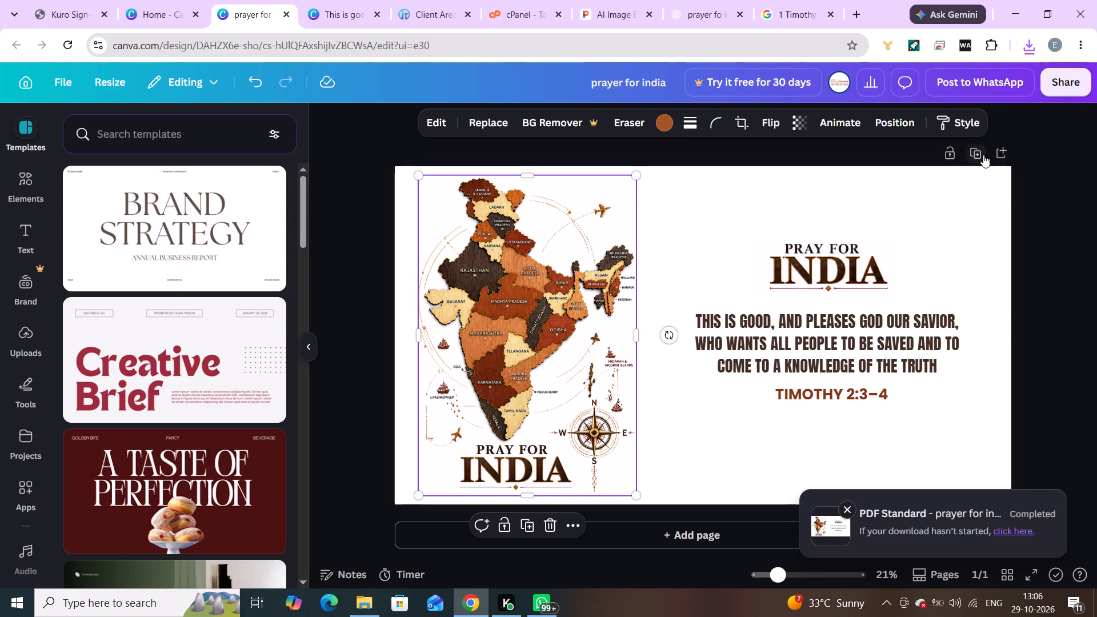
# Set up another PDF download of the design, choosing the Print preset.
pyautogui.click(1060, 94)
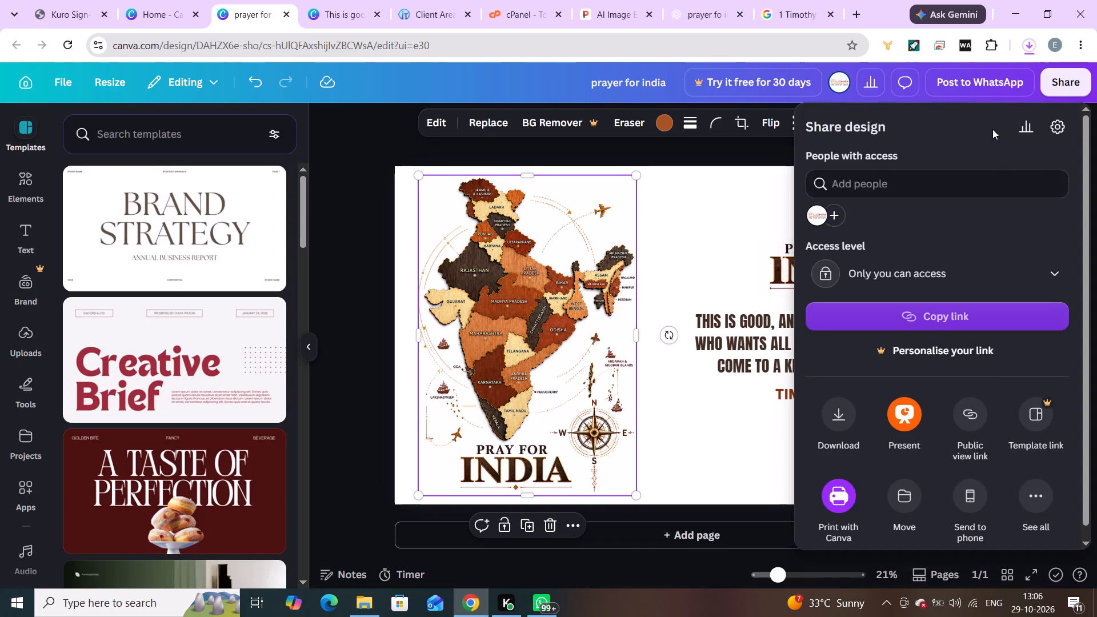
pyautogui.click(839, 426)
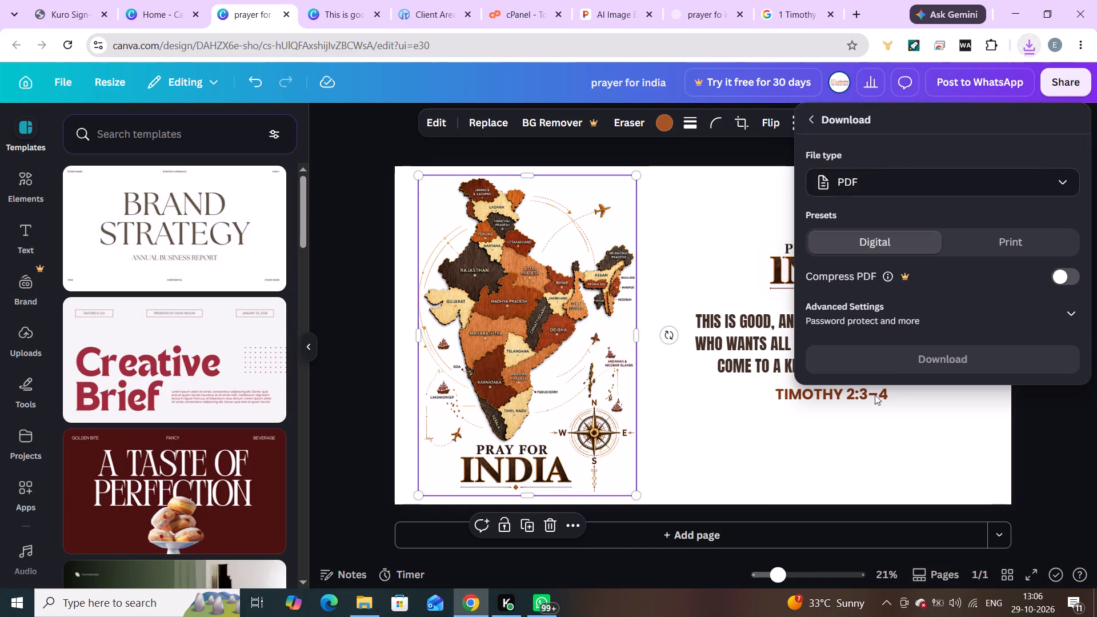
pyautogui.click(999, 236)
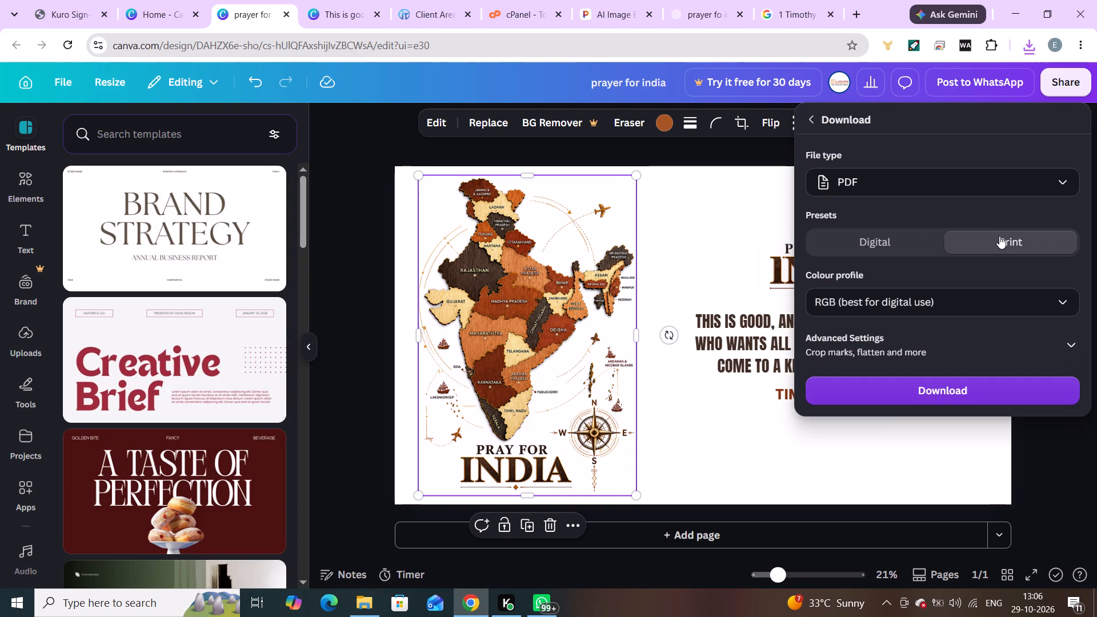
# In File Explorer's Downloads folder, delete all of today's files: the "pray for india" PDF, the "file_0000…" image, and the "prayer for india" image and PDF.
pyautogui.click(351, 616)
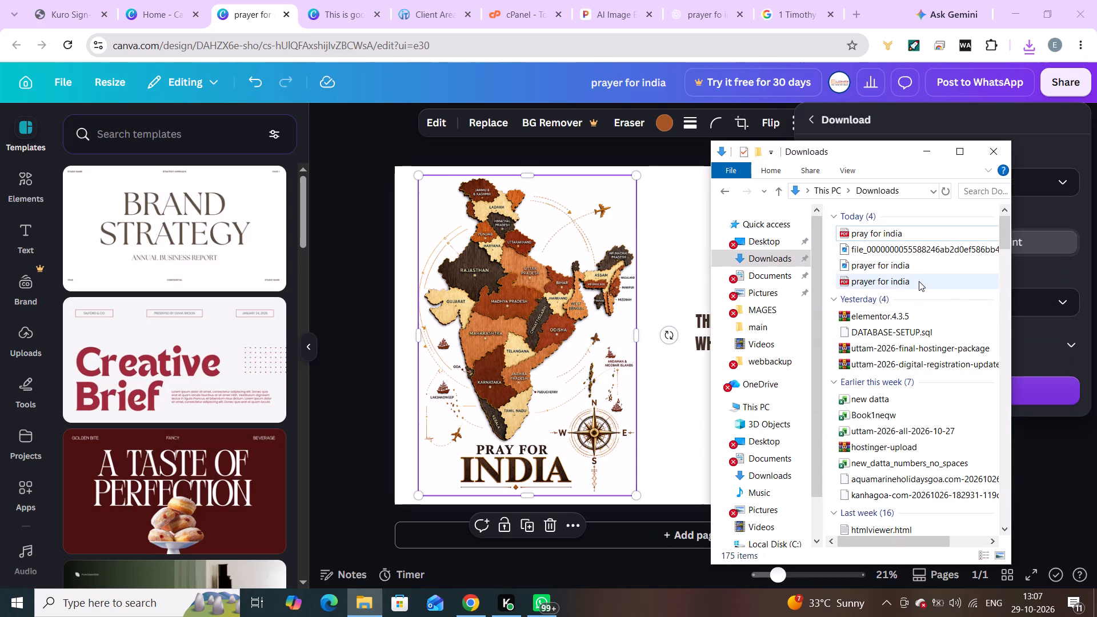
pyautogui.click(922, 249)
pyautogui.press('Delete')
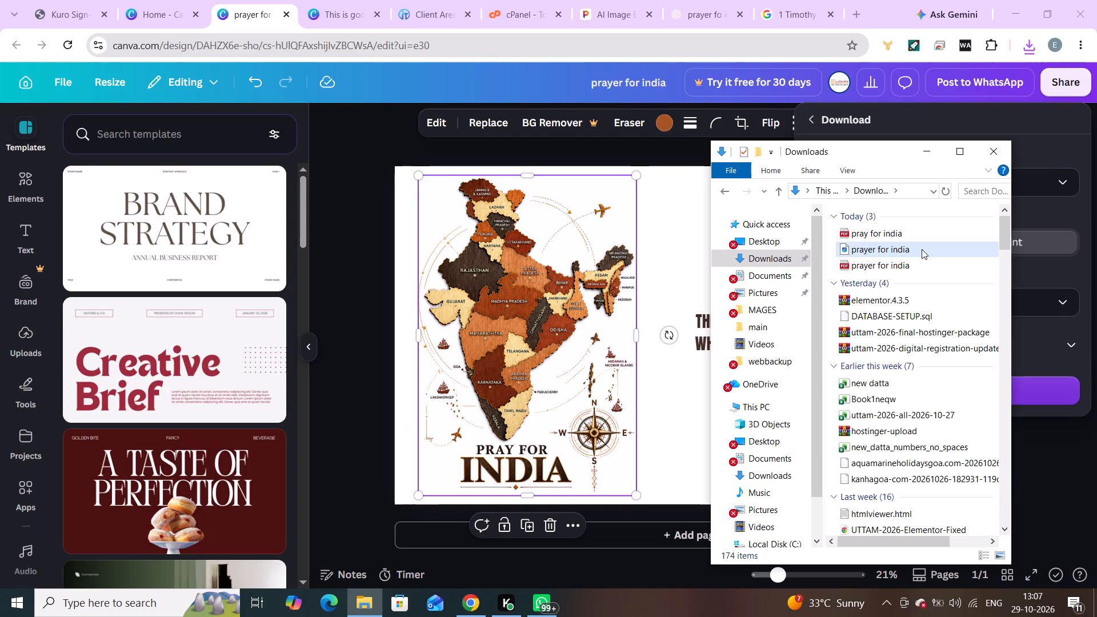
pyautogui.click(922, 249)
pyautogui.press('Delete')
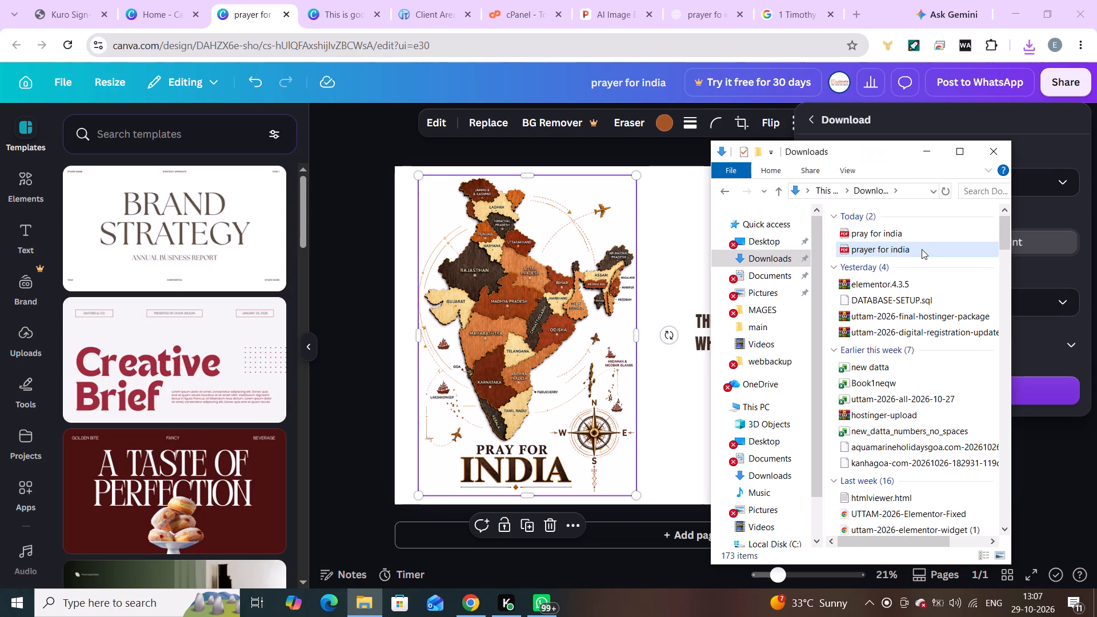
pyautogui.press('Delete')
pyautogui.click(888, 237)
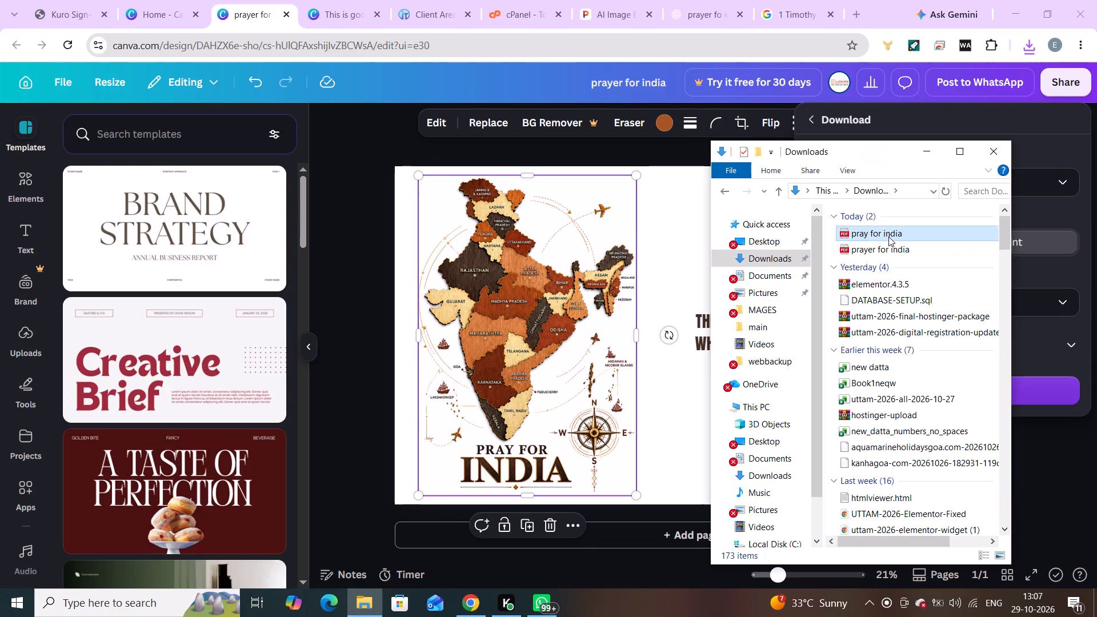
pyautogui.press('Delete')
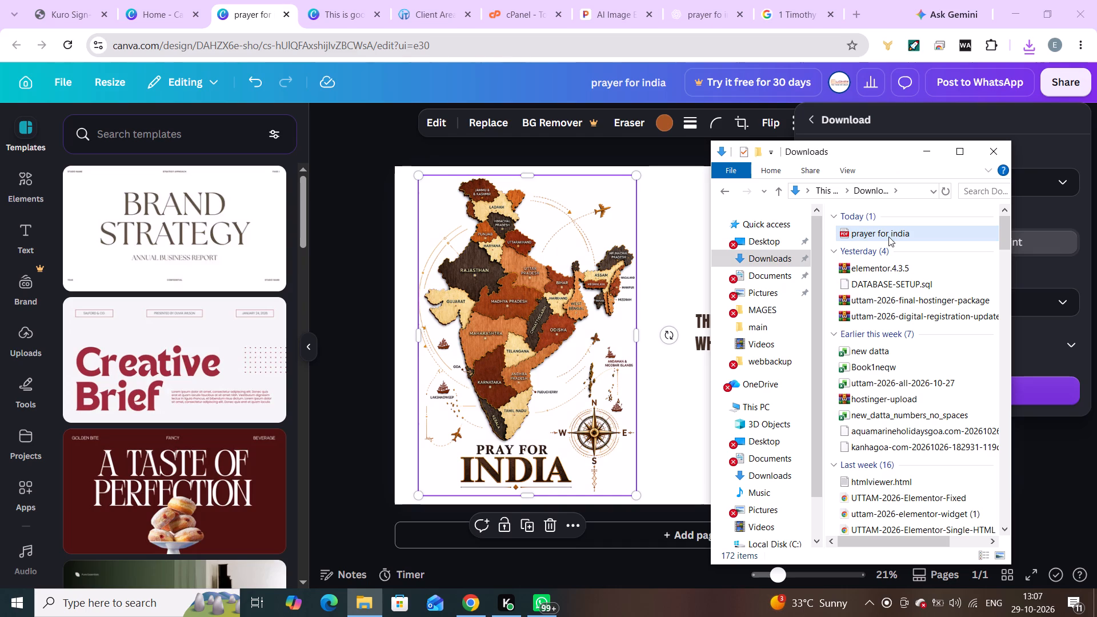
pyautogui.press('Delete')
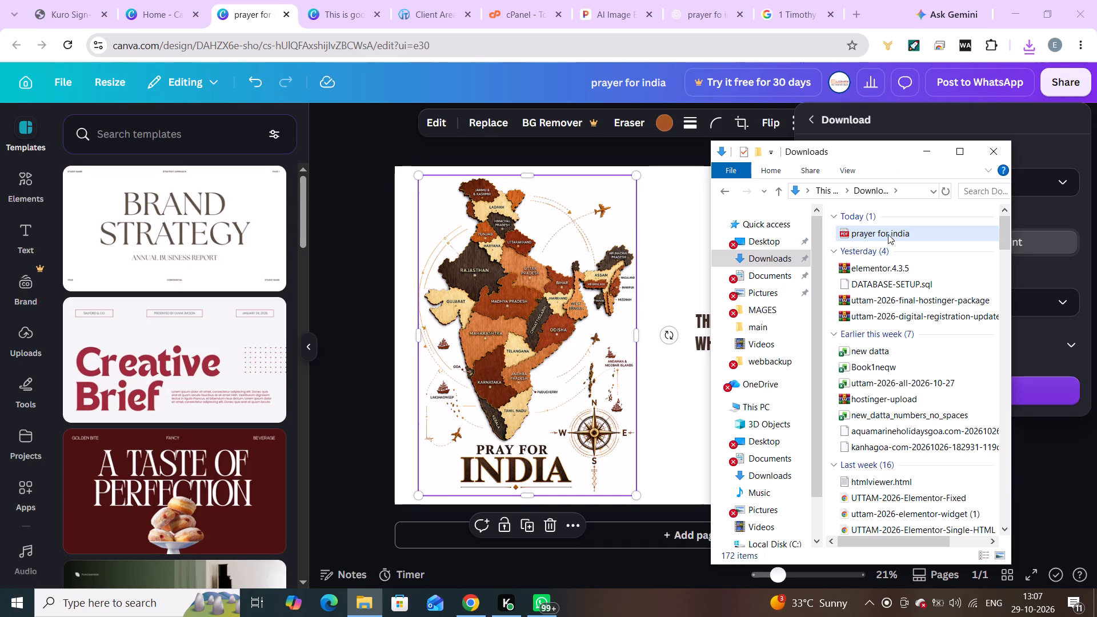
pyautogui.click(888, 234)
pyautogui.press('Delete')
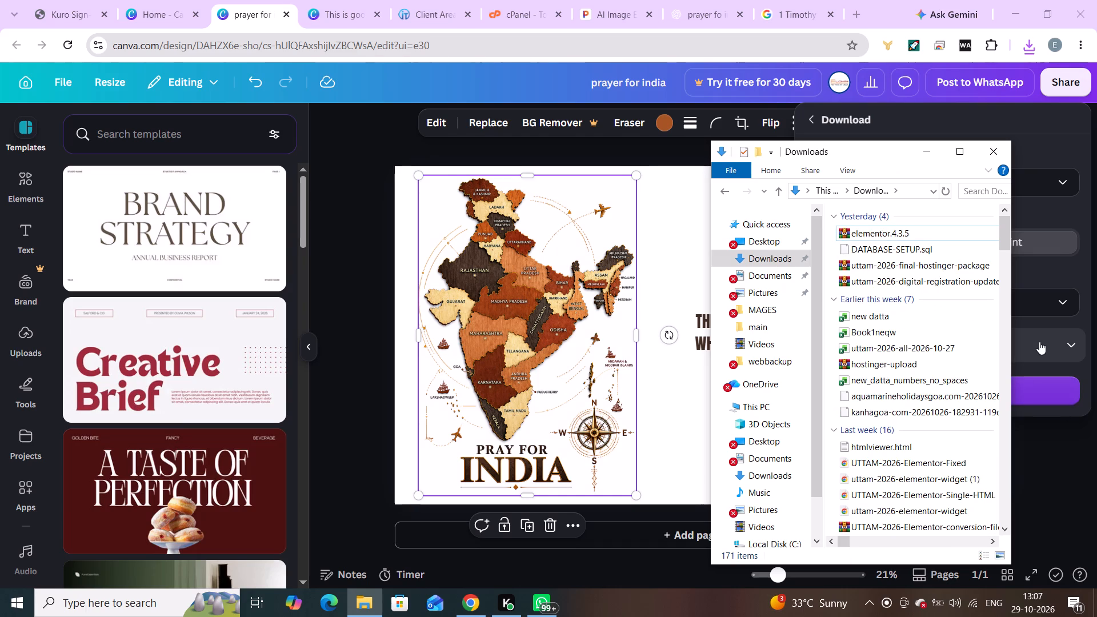
# Back in Canva, review the advanced PDF settings and download the design as a print PDF.
pyautogui.hotkey('alt', 'Tab')
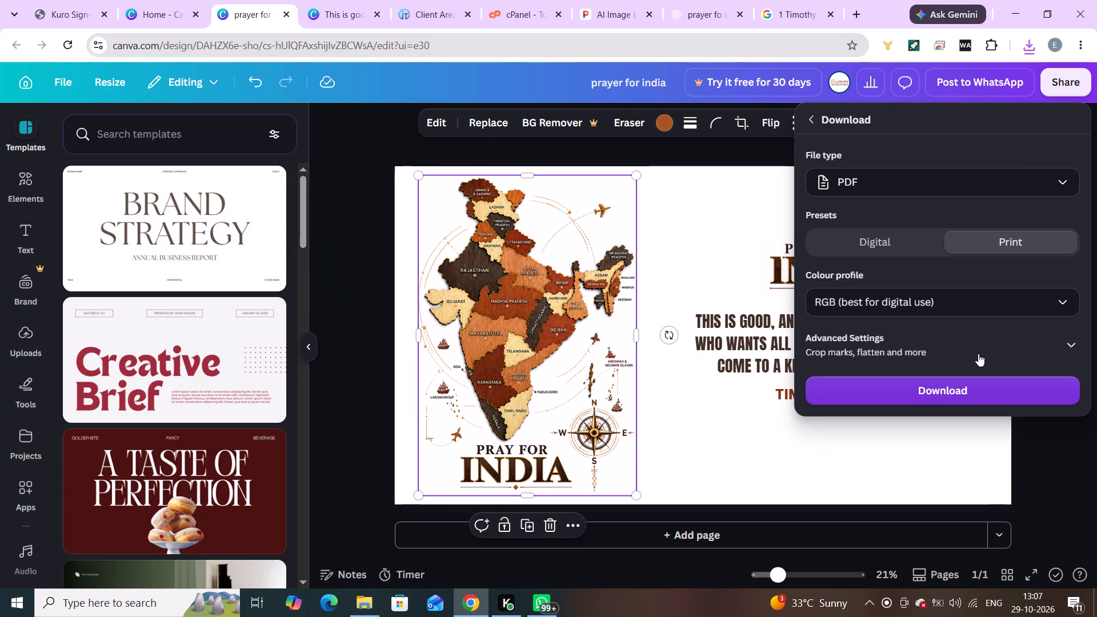
pyautogui.click(1002, 344)
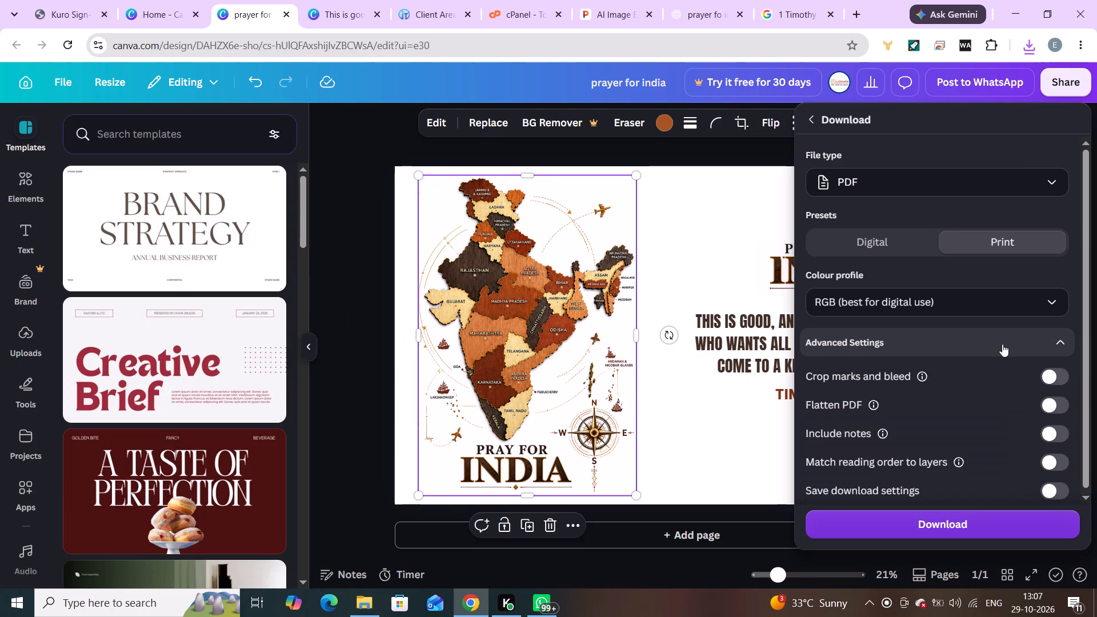
pyautogui.scroll(-3, 1002, 344)
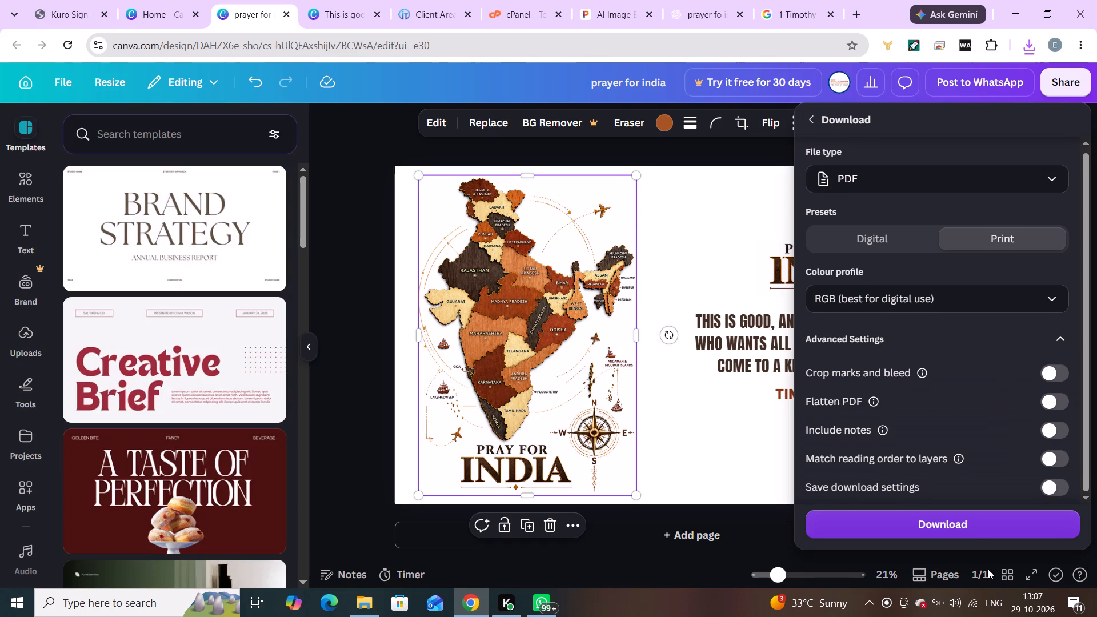
pyautogui.click(972, 528)
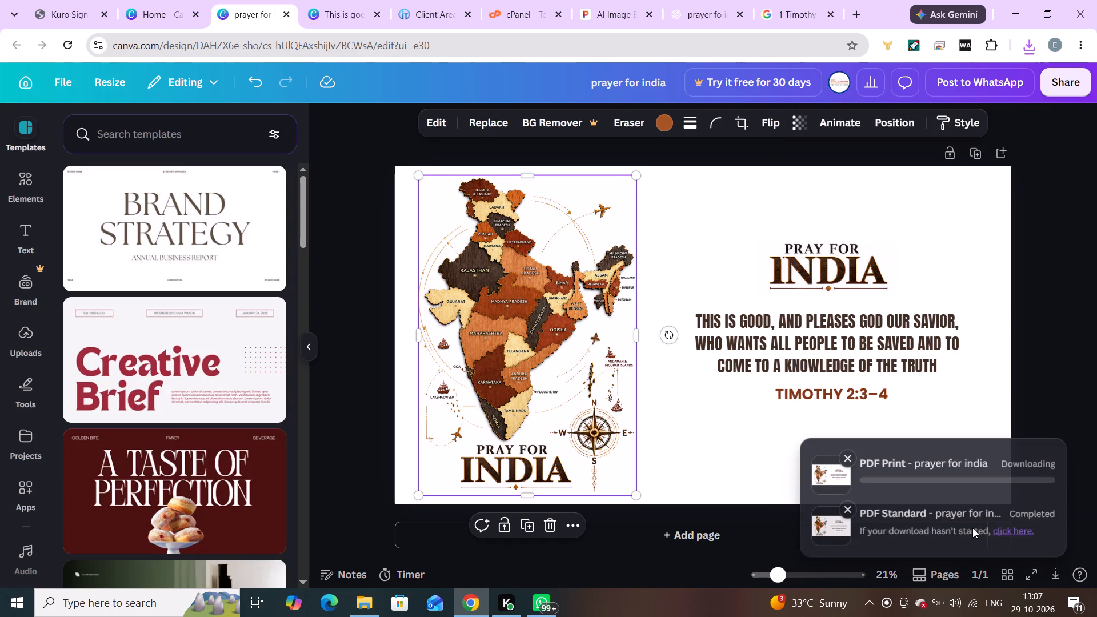
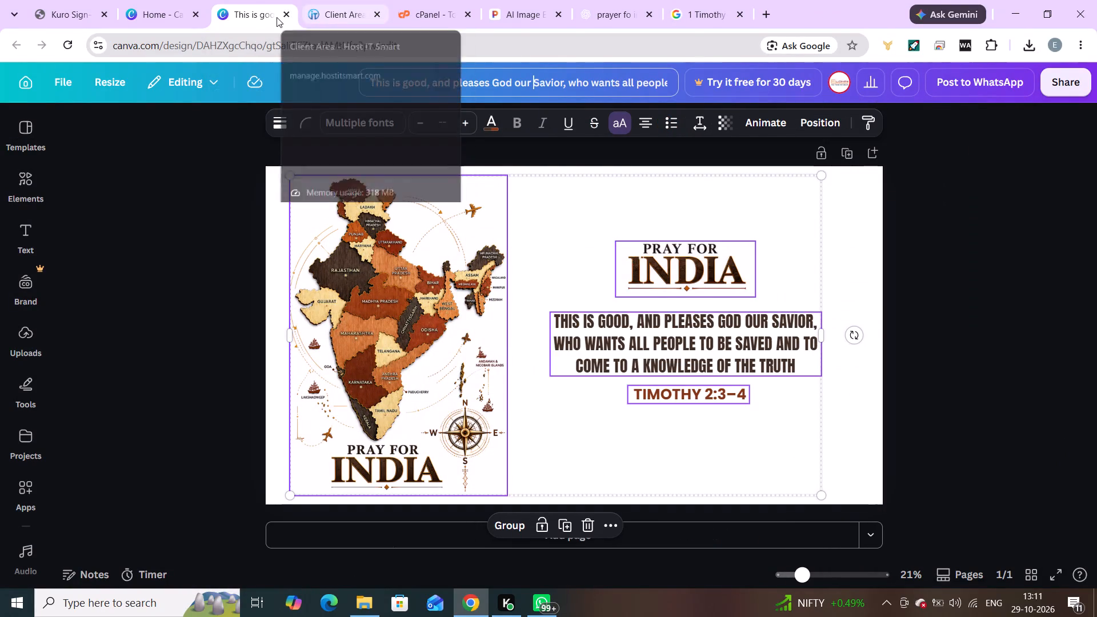
# Close the browser tab holding the Pray for India design.
pyautogui.click(290, 18)
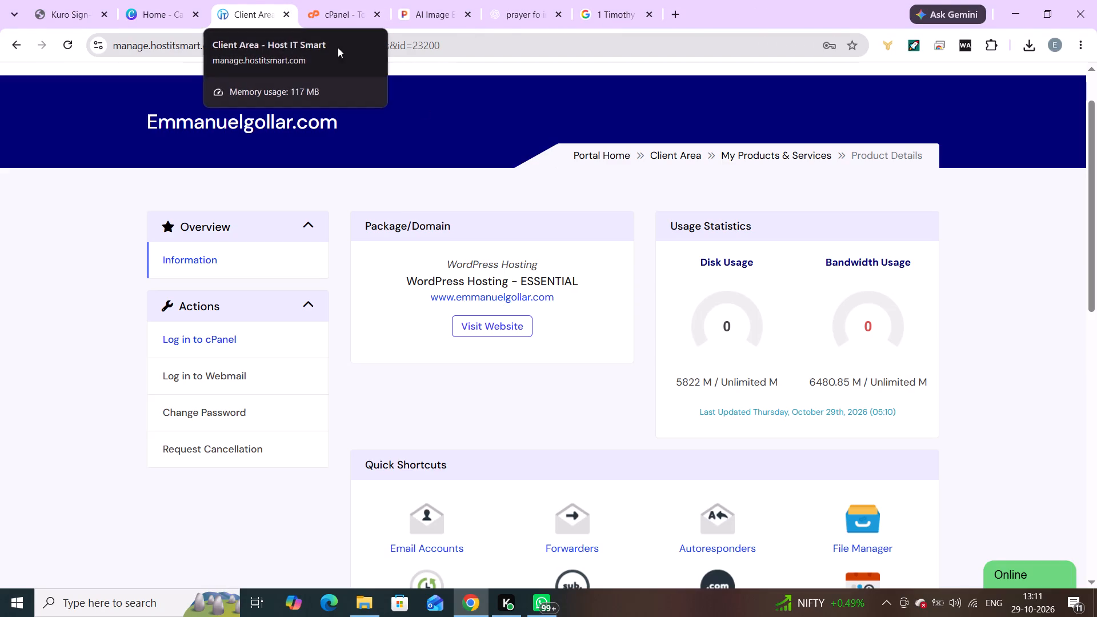
# Return to the custom size form on the Canva home page and open the width value for editing.
pyautogui.click(143, 0)
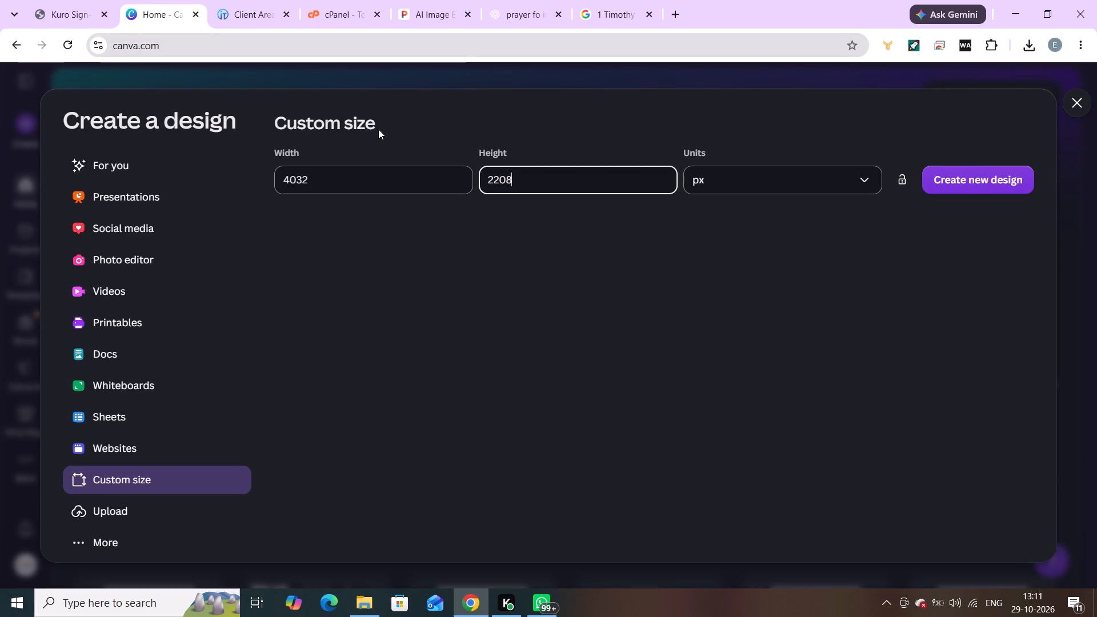
pyautogui.tripleClick(343, 177)
pyautogui.click(343, 178)
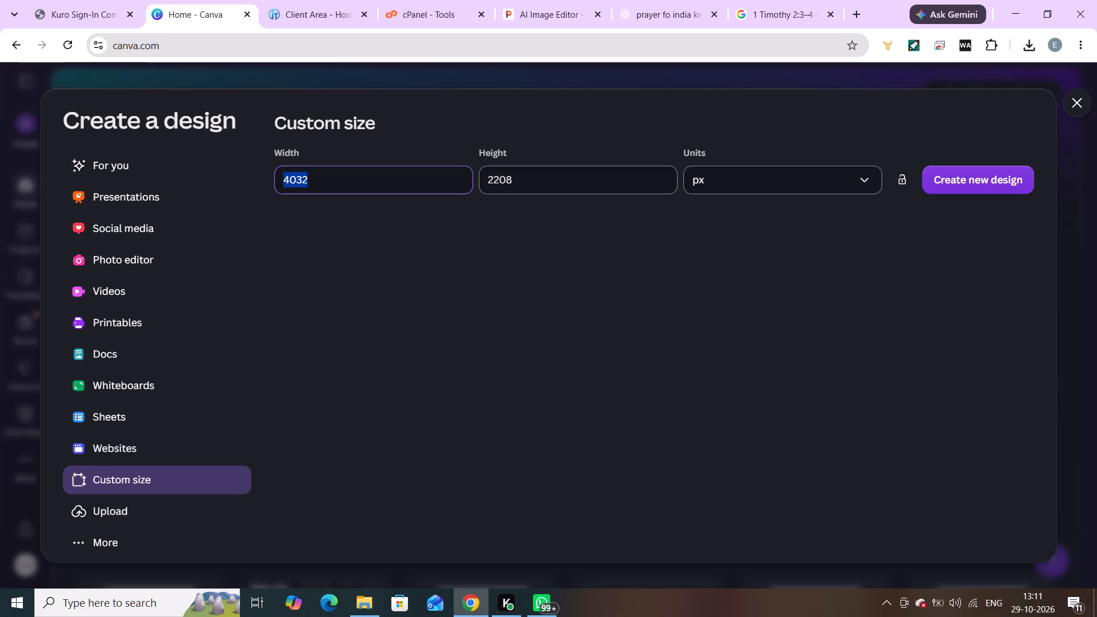
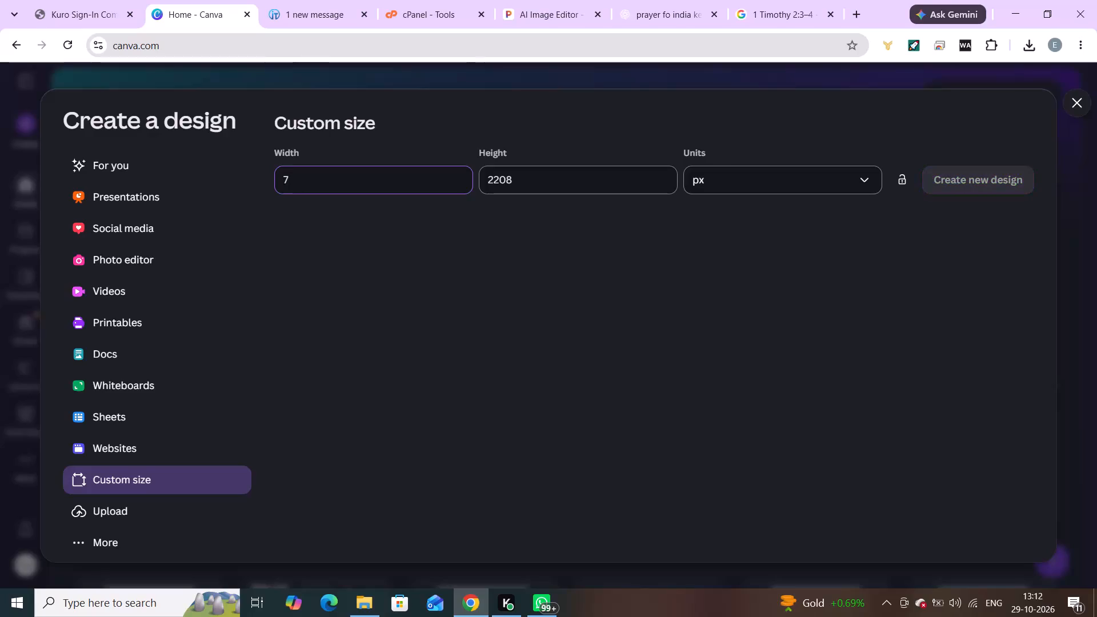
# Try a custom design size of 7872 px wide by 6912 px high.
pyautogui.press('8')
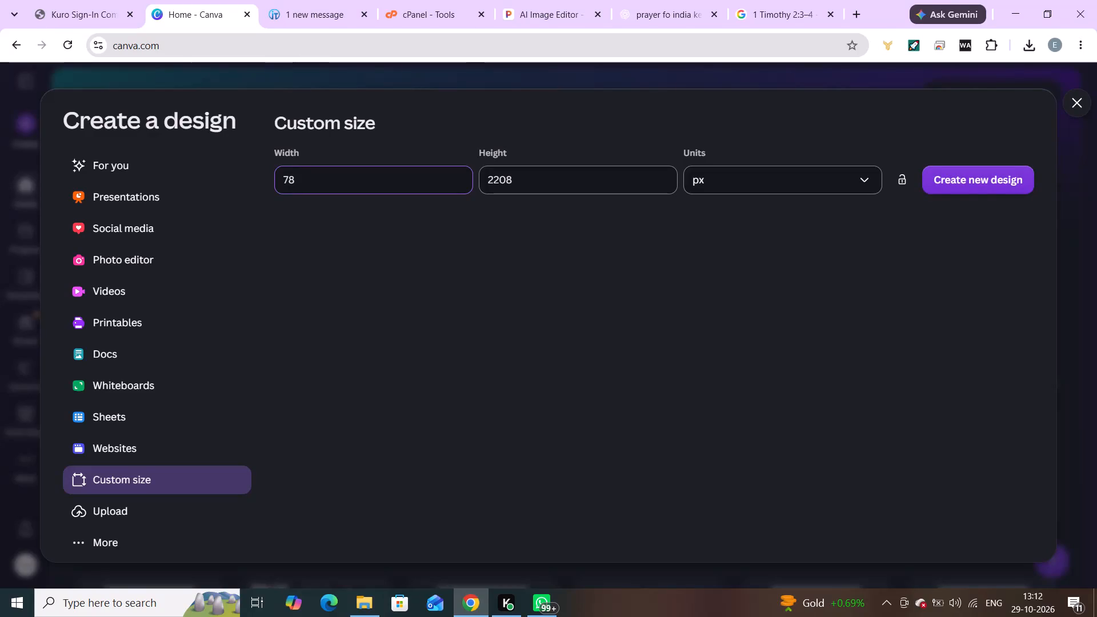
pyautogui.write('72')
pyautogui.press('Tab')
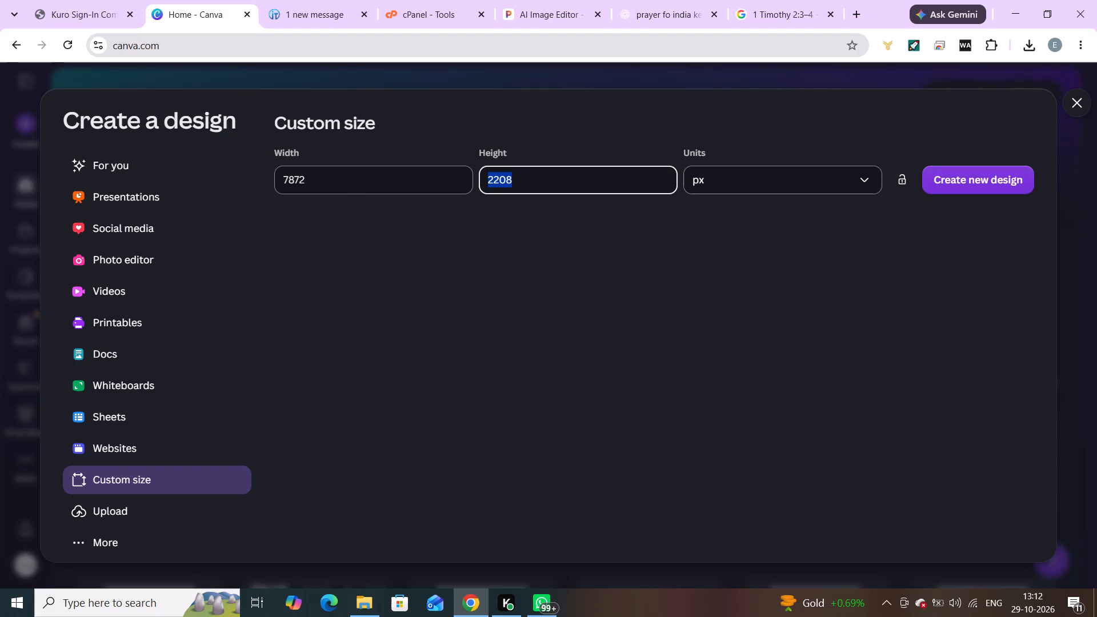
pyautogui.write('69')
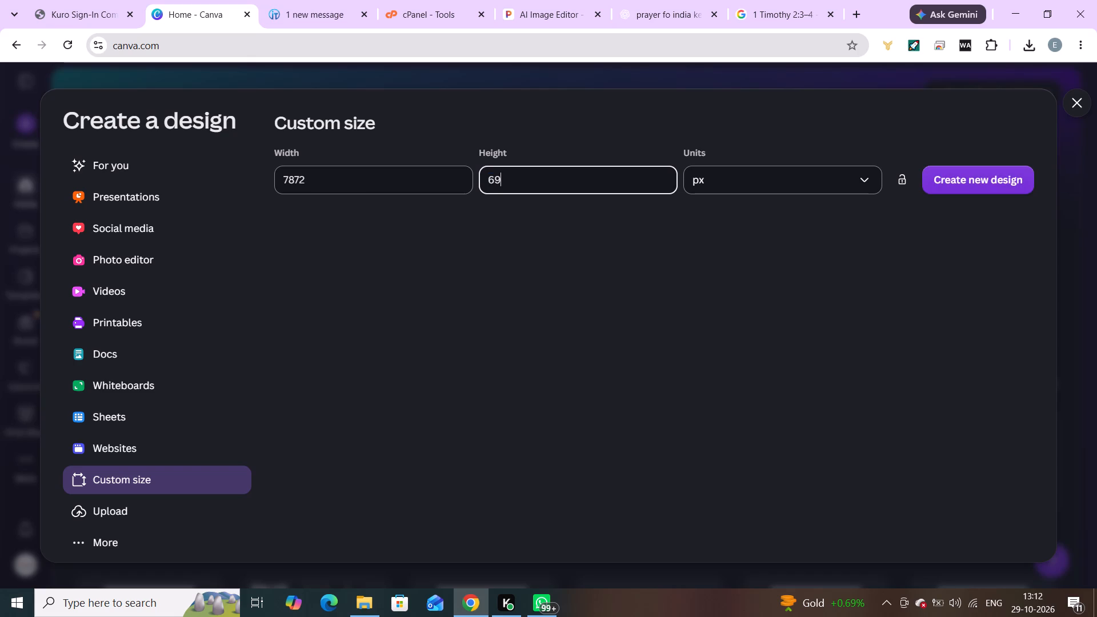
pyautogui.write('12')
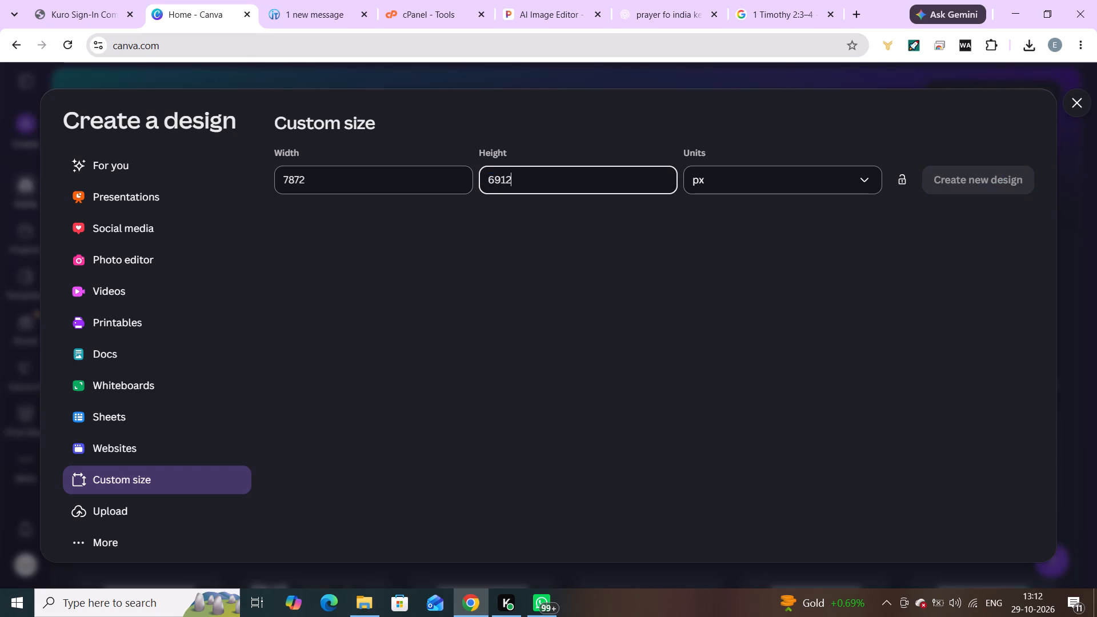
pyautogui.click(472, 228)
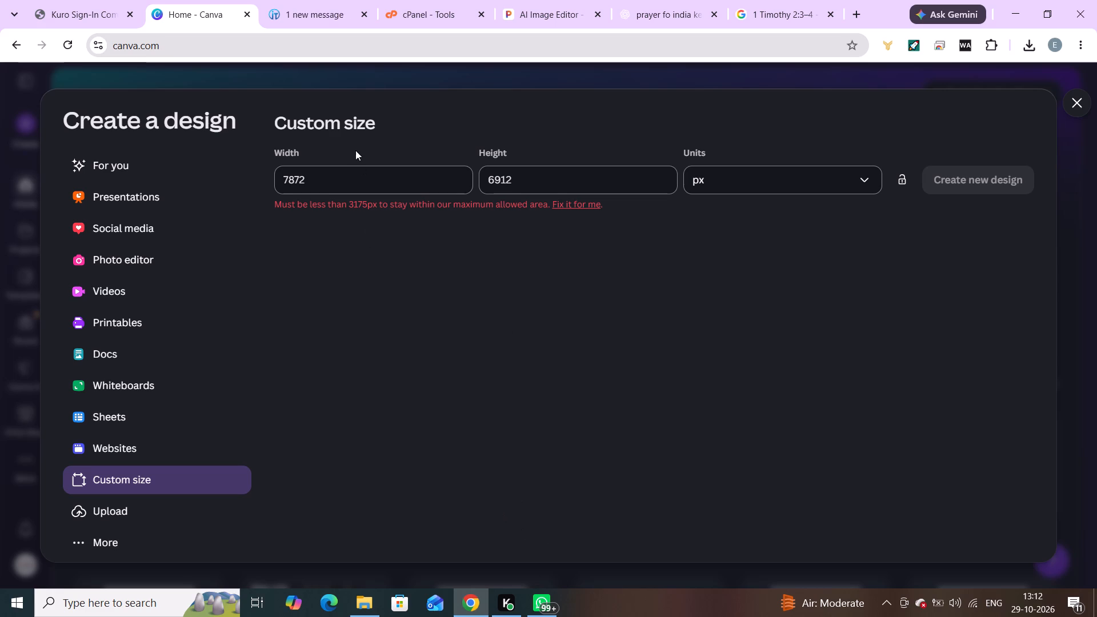
# Set the custom design size to 3175 px wide by 2780 px high and submit it.
pyautogui.tripleClick(362, 182)
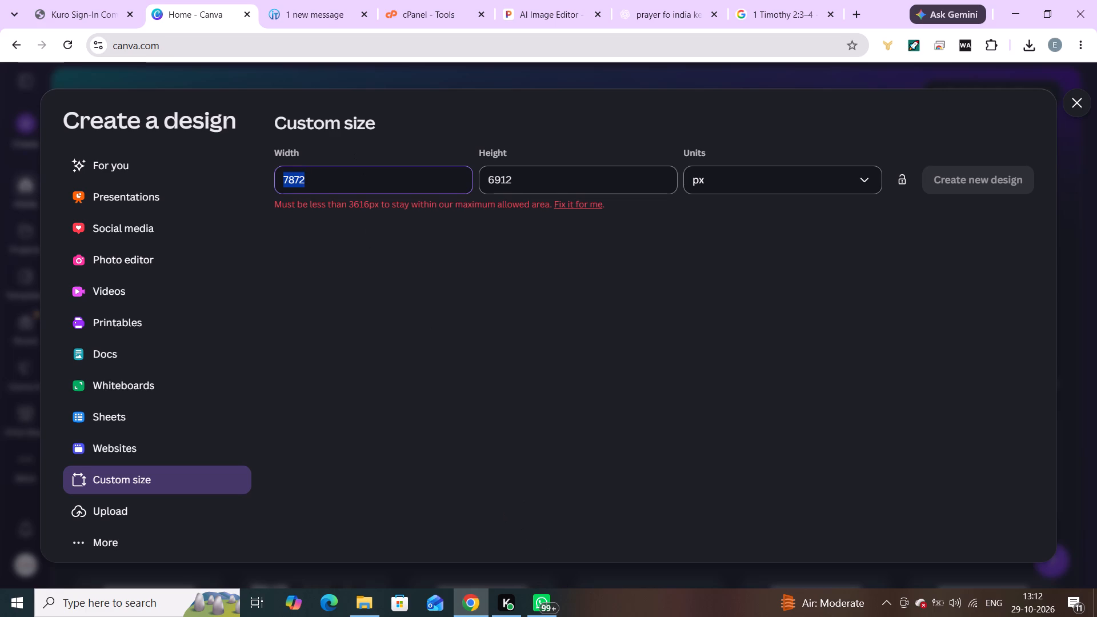
pyautogui.press('BackSpace')
pyautogui.write('31')
pyautogui.write('75')
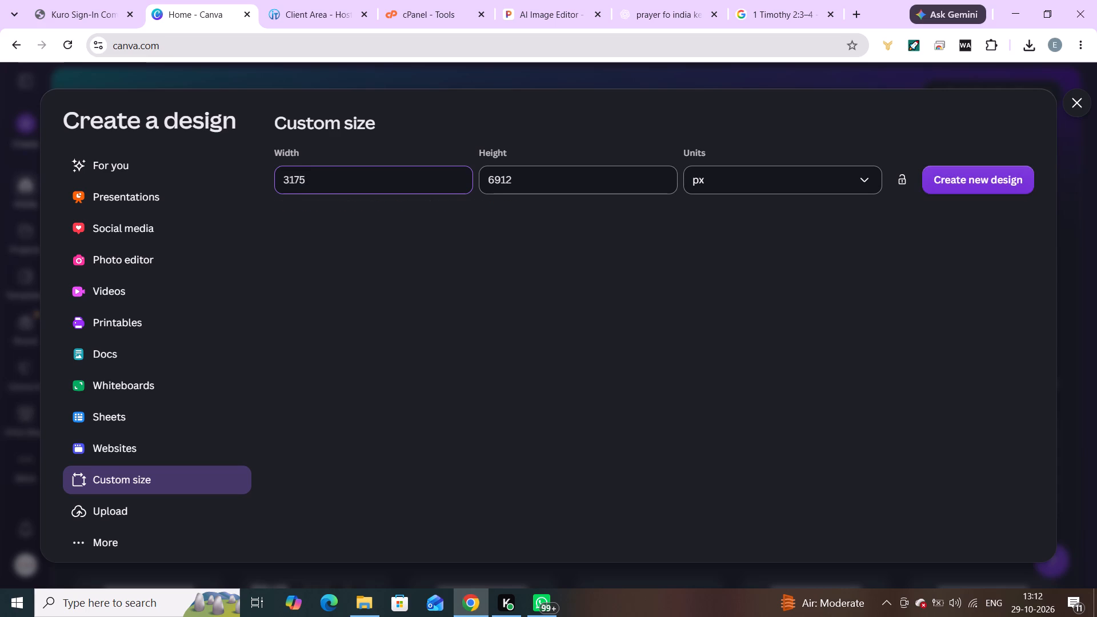
pyautogui.press('Tab')
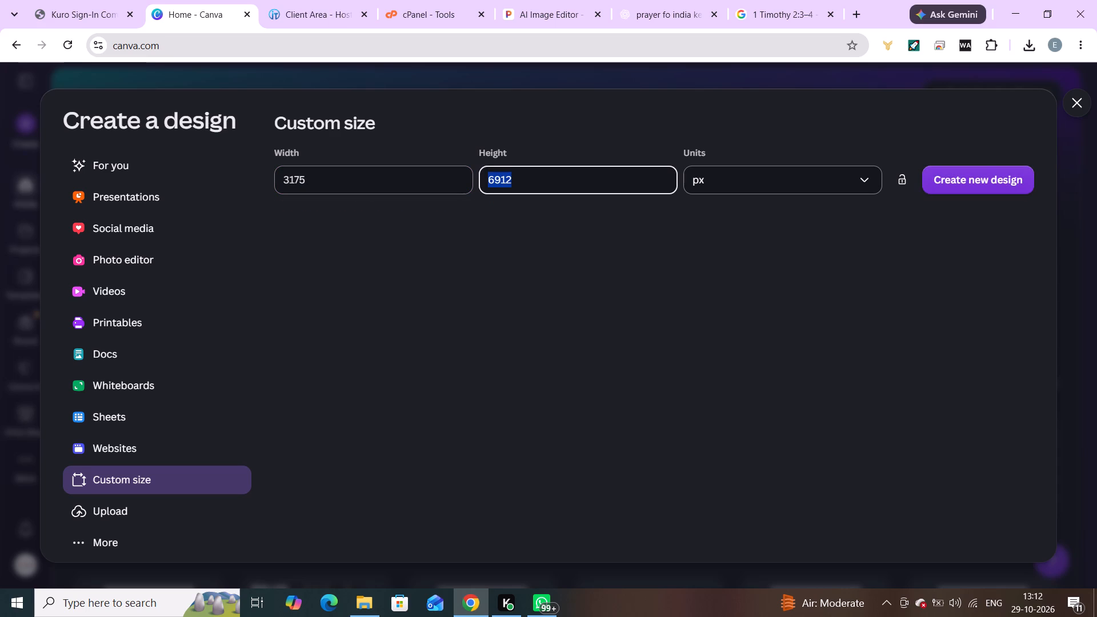
pyautogui.write('27')
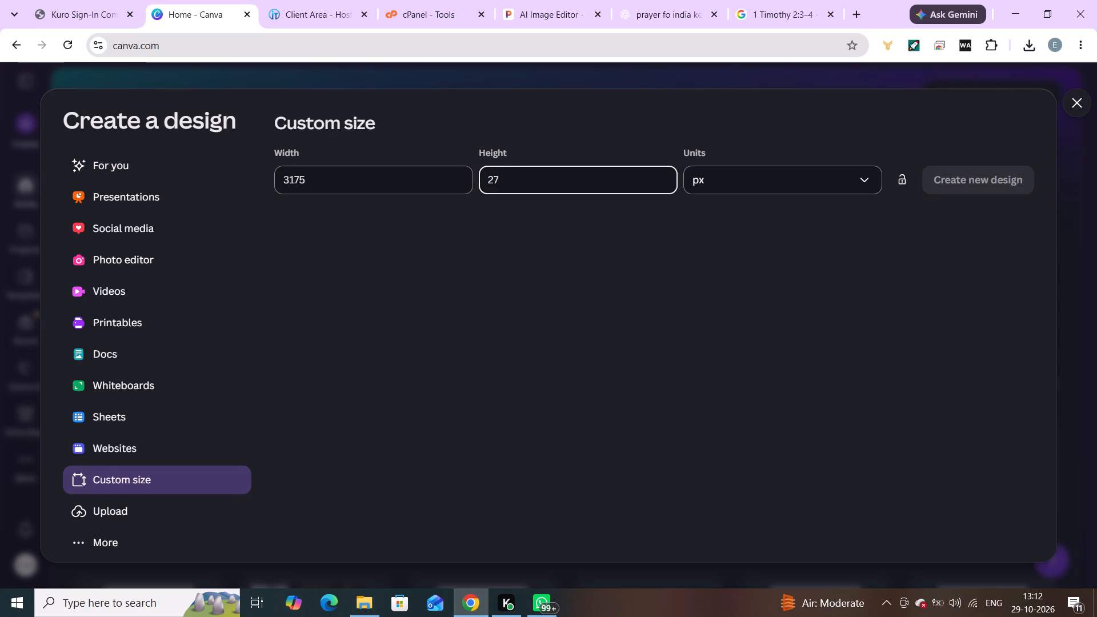
pyautogui.write('80')
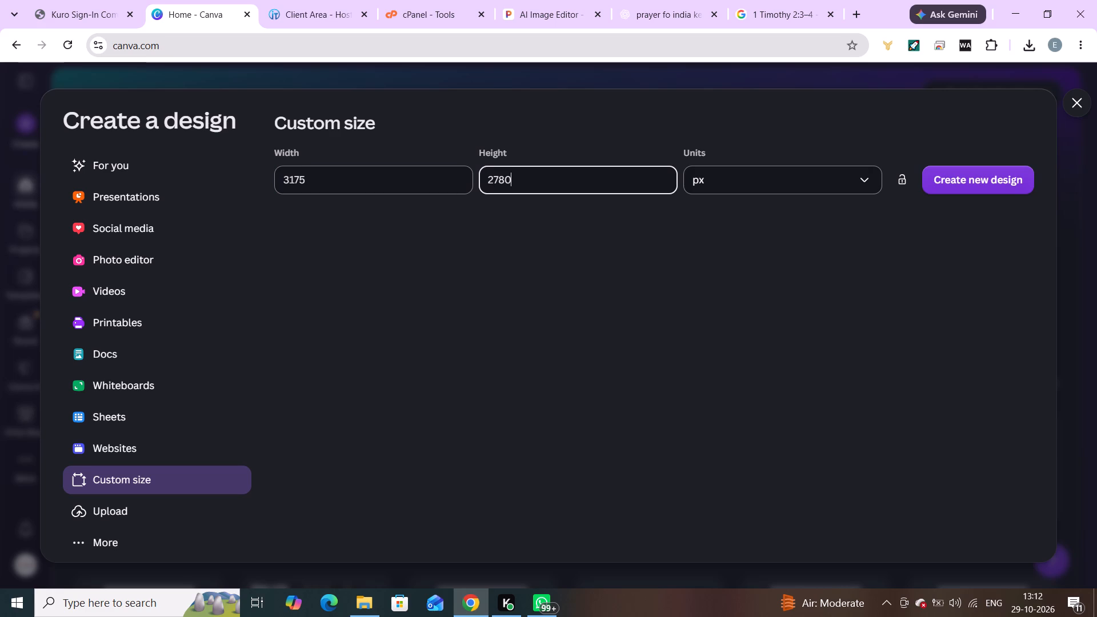
pyautogui.press('Return')
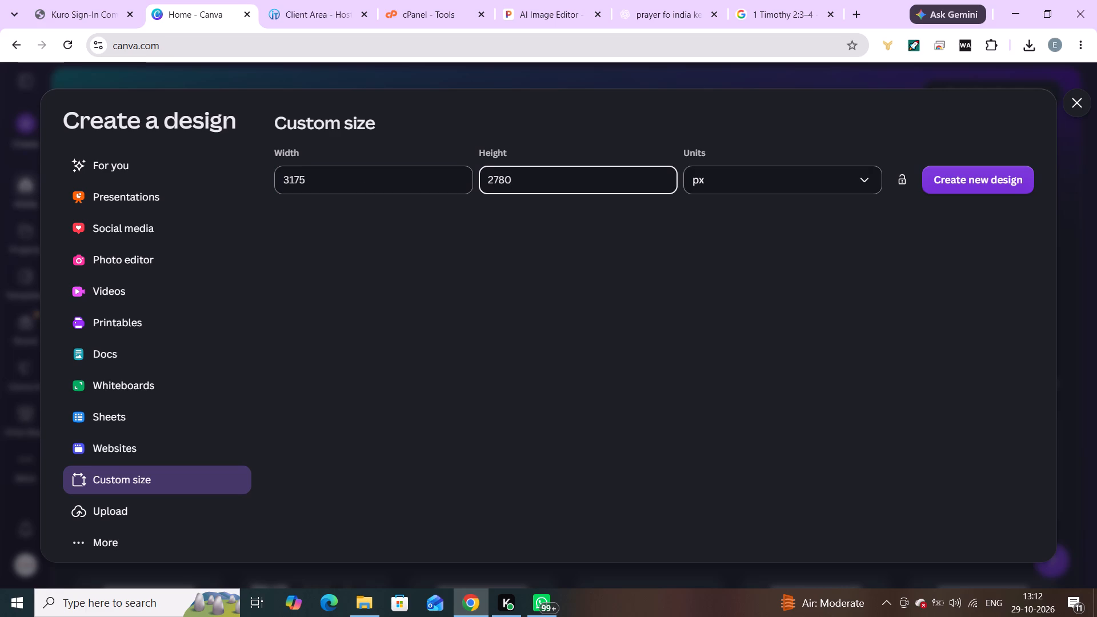
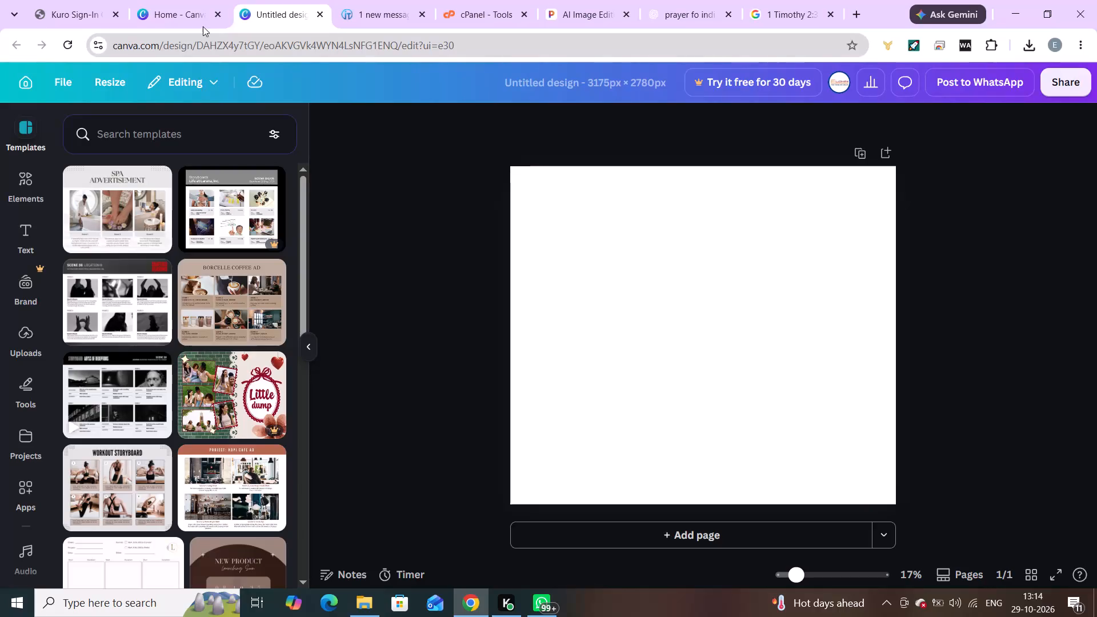
# Return to the custom size form on the Canva home page and change the design units to inches.
pyautogui.click(192, 12)
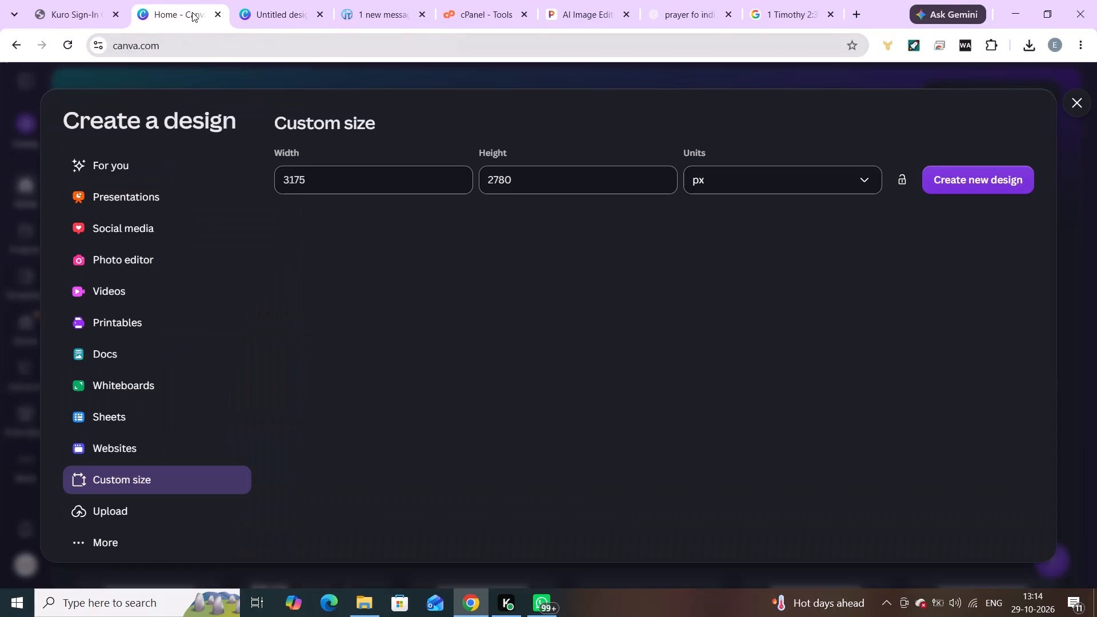
pyautogui.click(722, 191)
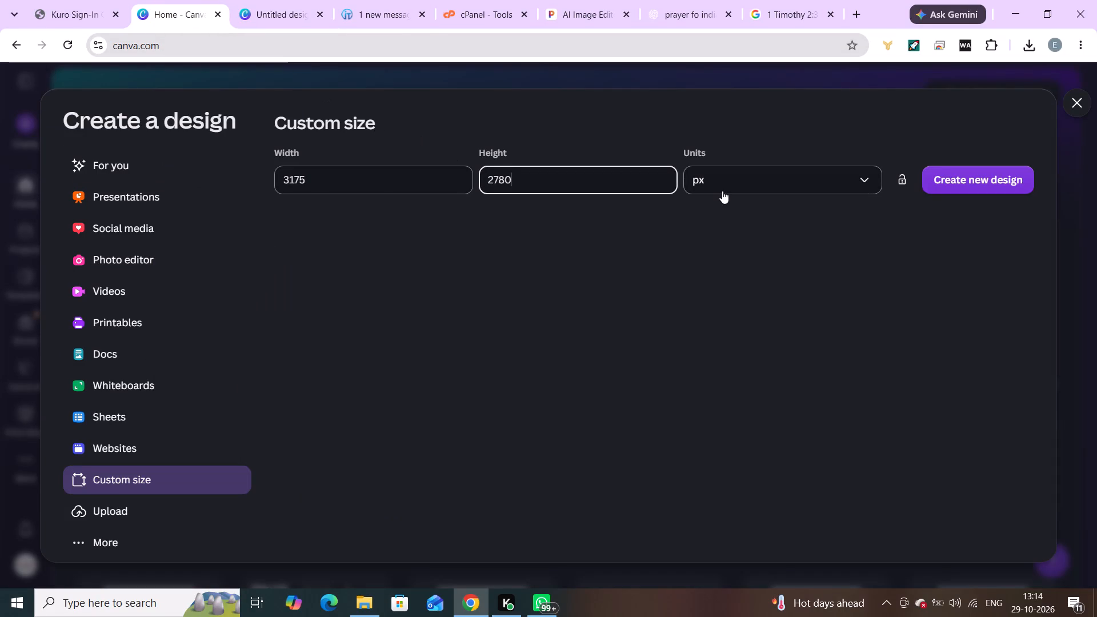
pyautogui.click(706, 244)
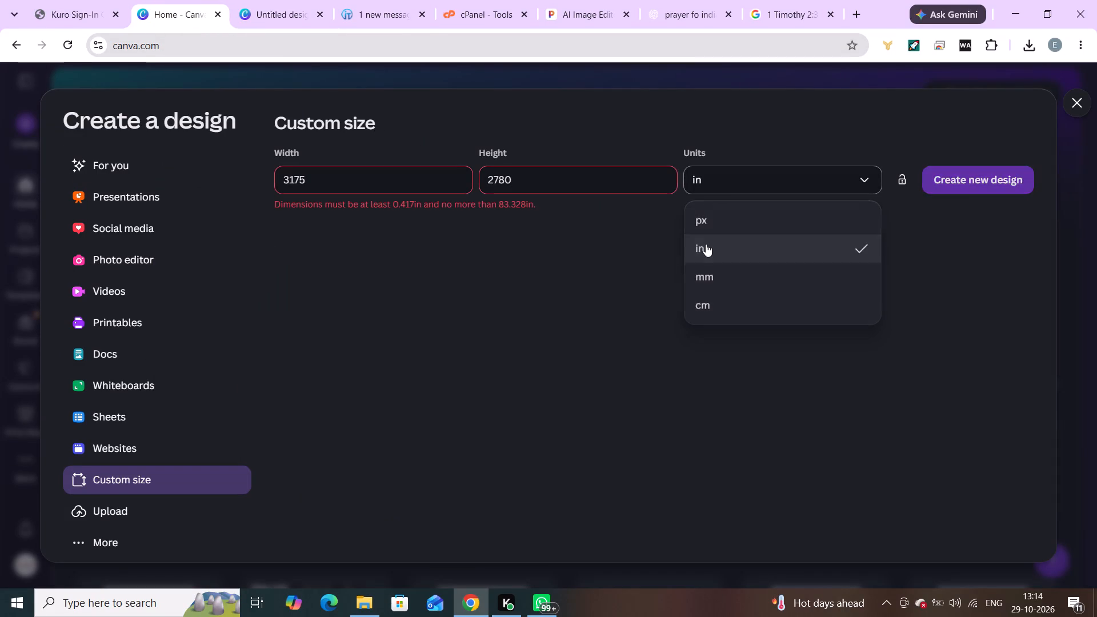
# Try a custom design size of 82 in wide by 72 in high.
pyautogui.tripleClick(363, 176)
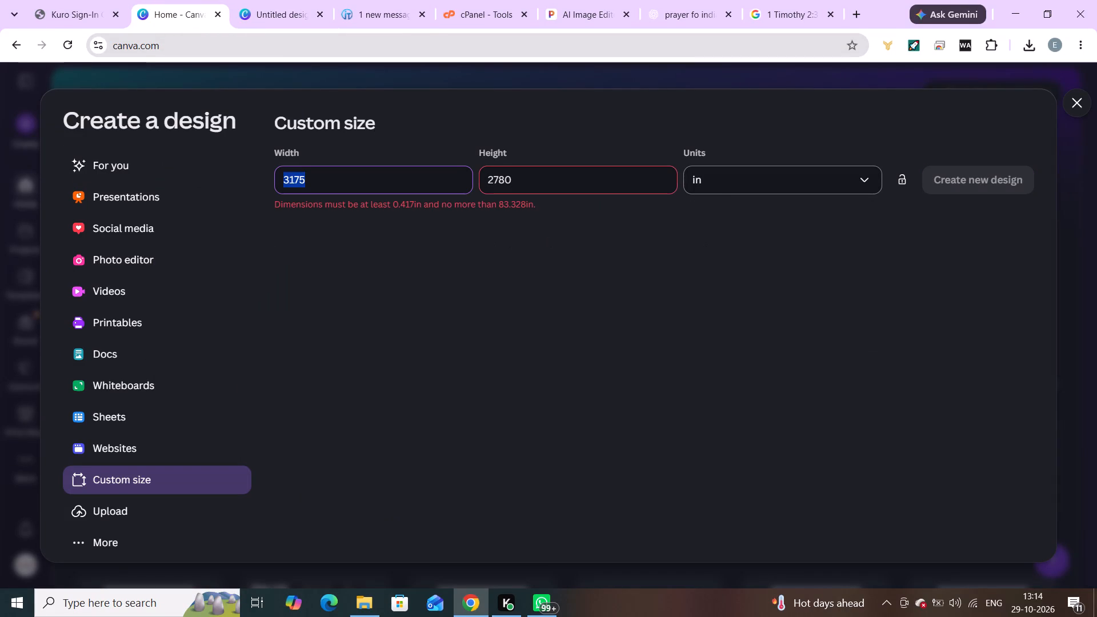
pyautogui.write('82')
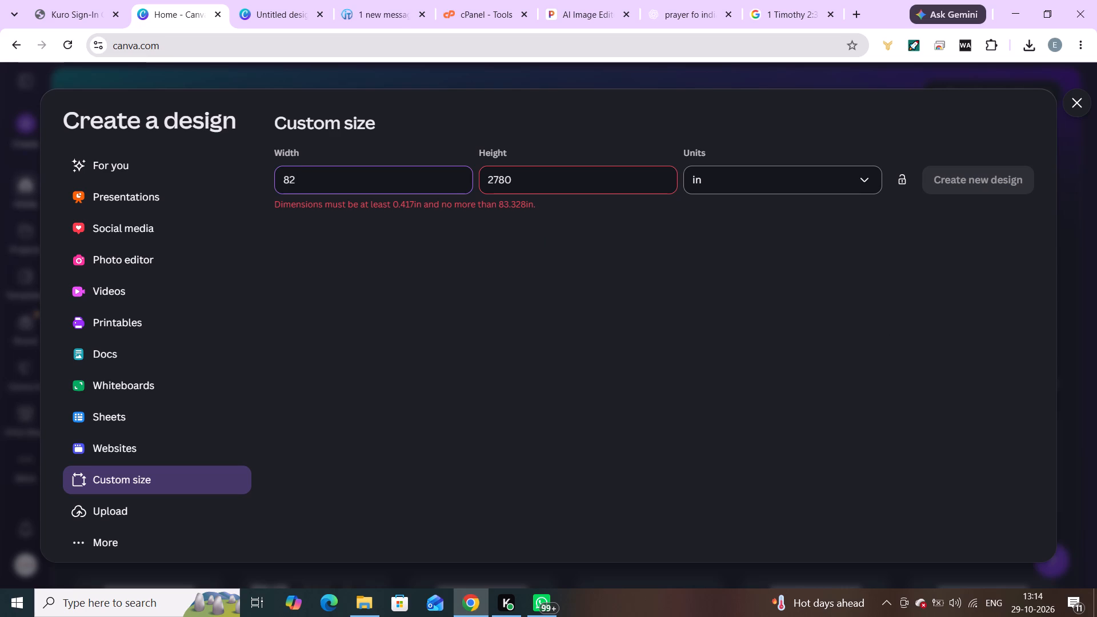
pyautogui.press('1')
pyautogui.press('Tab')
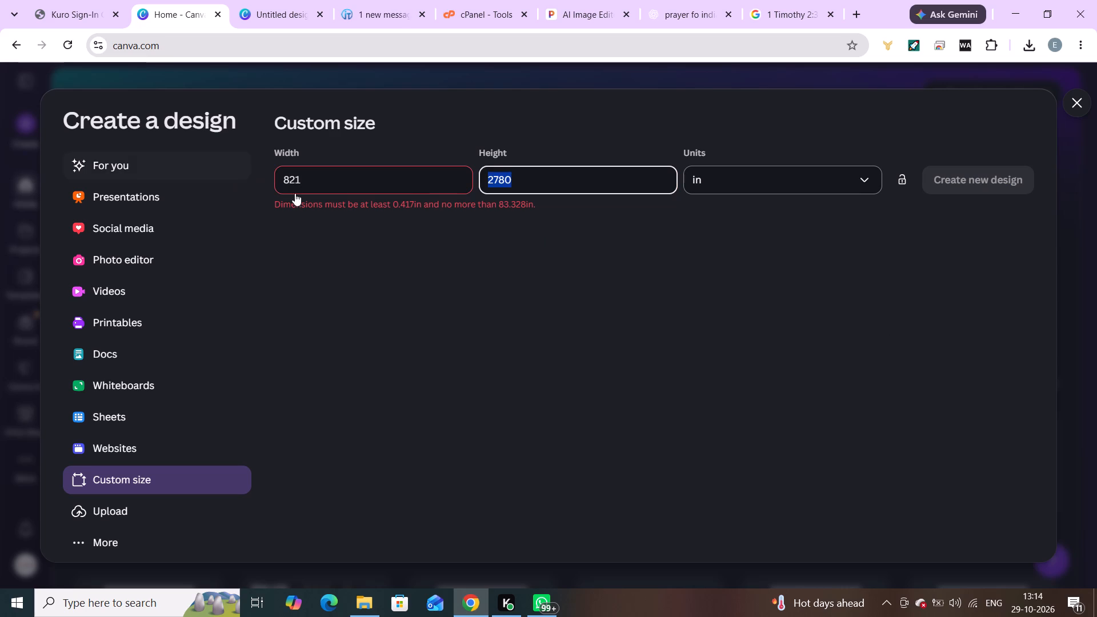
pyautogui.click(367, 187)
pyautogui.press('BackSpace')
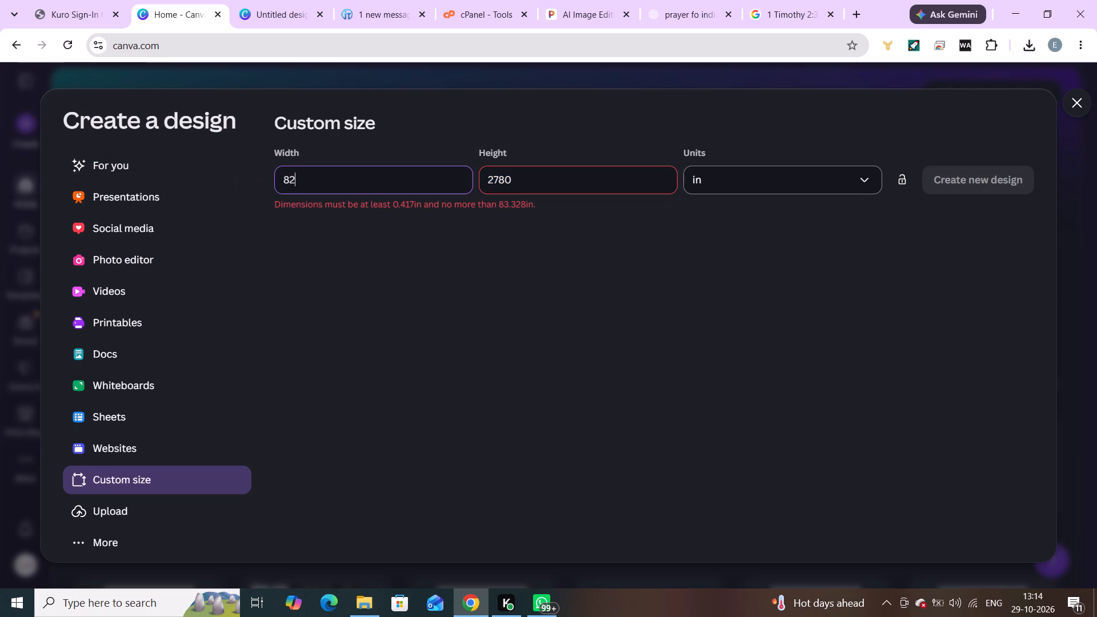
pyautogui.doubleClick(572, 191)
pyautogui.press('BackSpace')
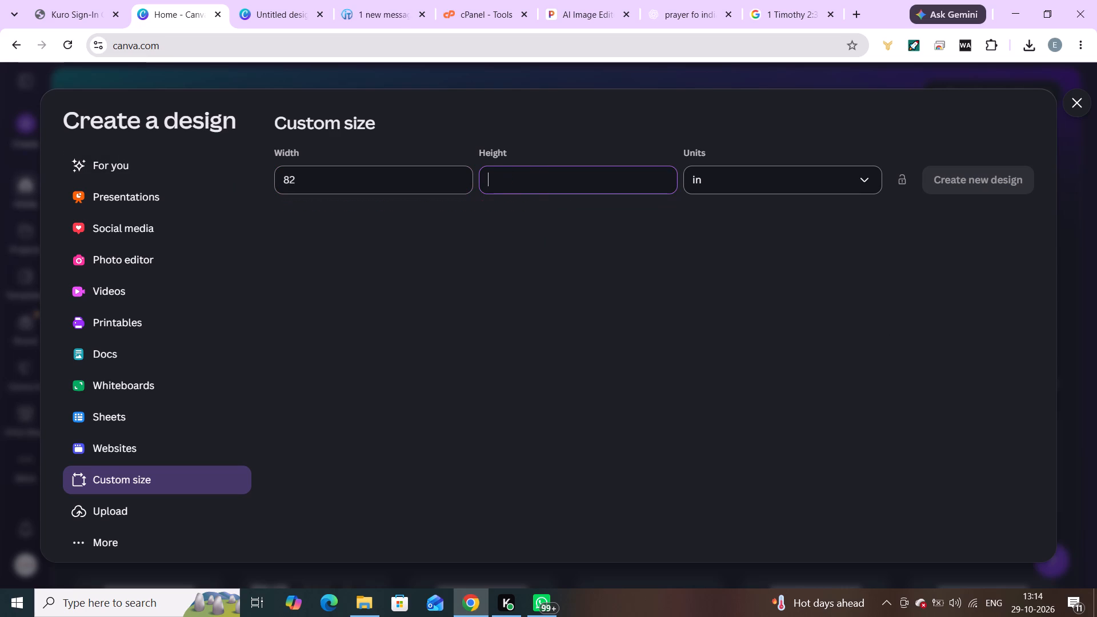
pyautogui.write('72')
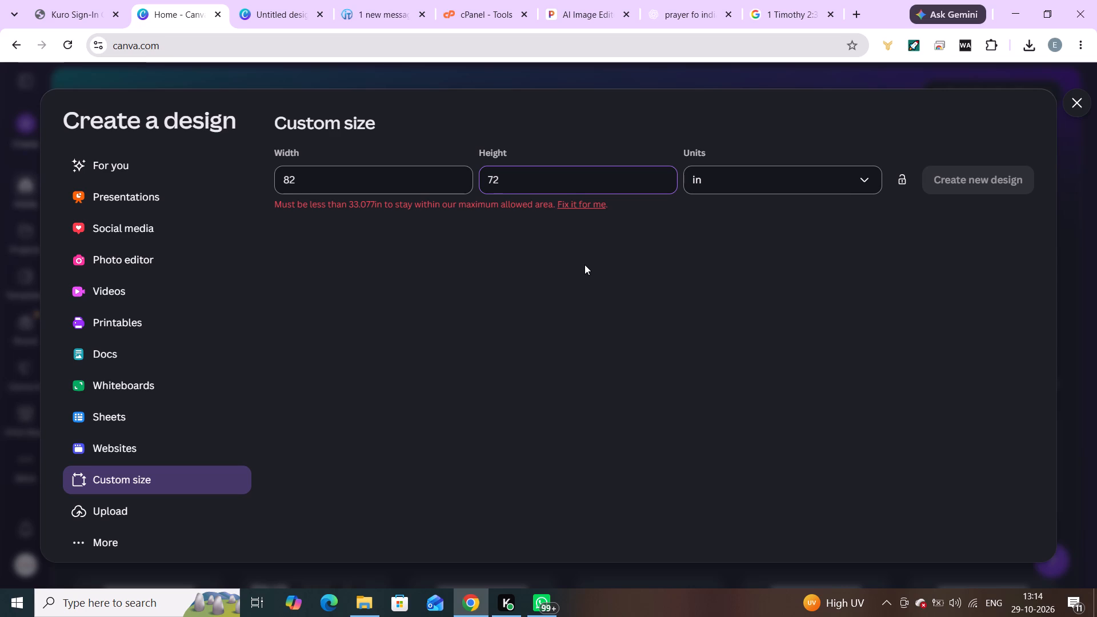
# Set the custom design size to 47 in wide by 56 in high and create the new design.
pyautogui.press('BackSpace')
pyautogui.press('BackSpace')
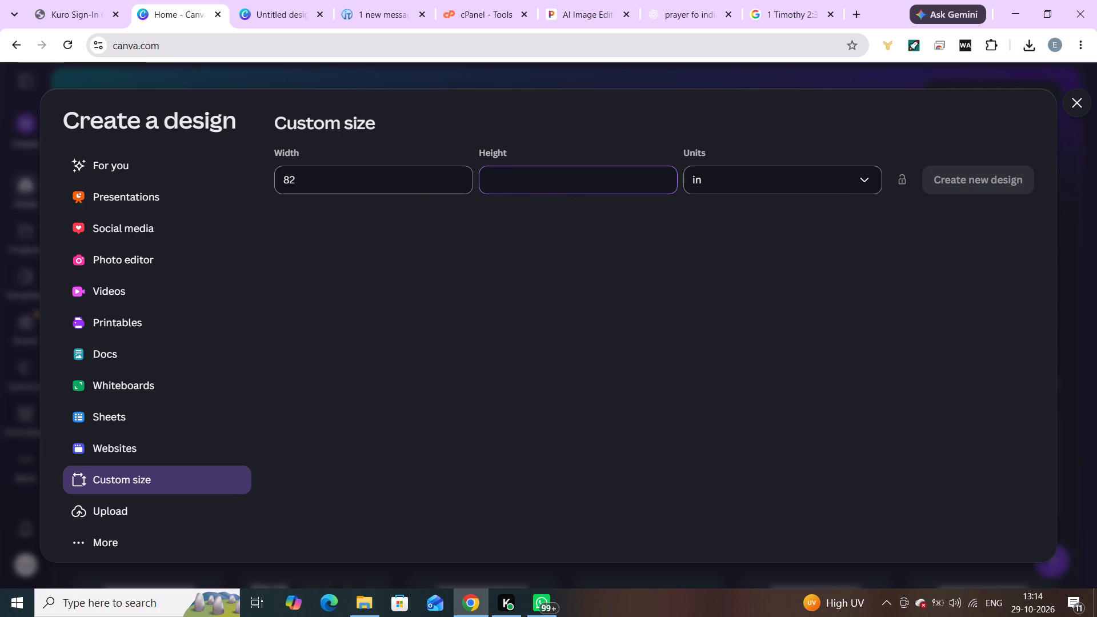
pyautogui.write('56')
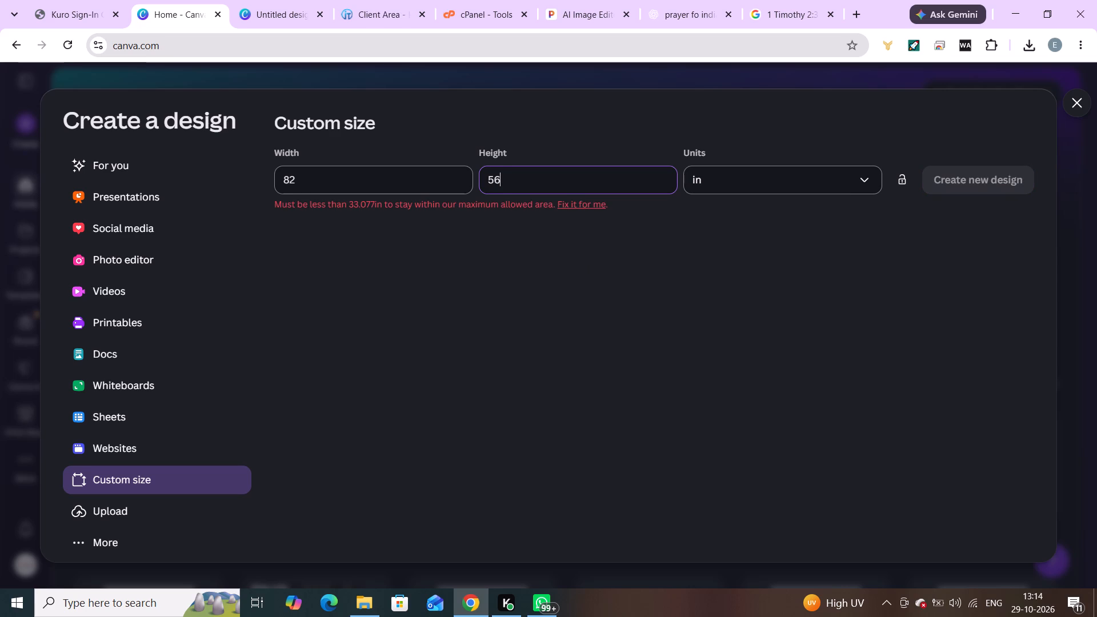
pyautogui.tripleClick(368, 177)
pyautogui.write('47')
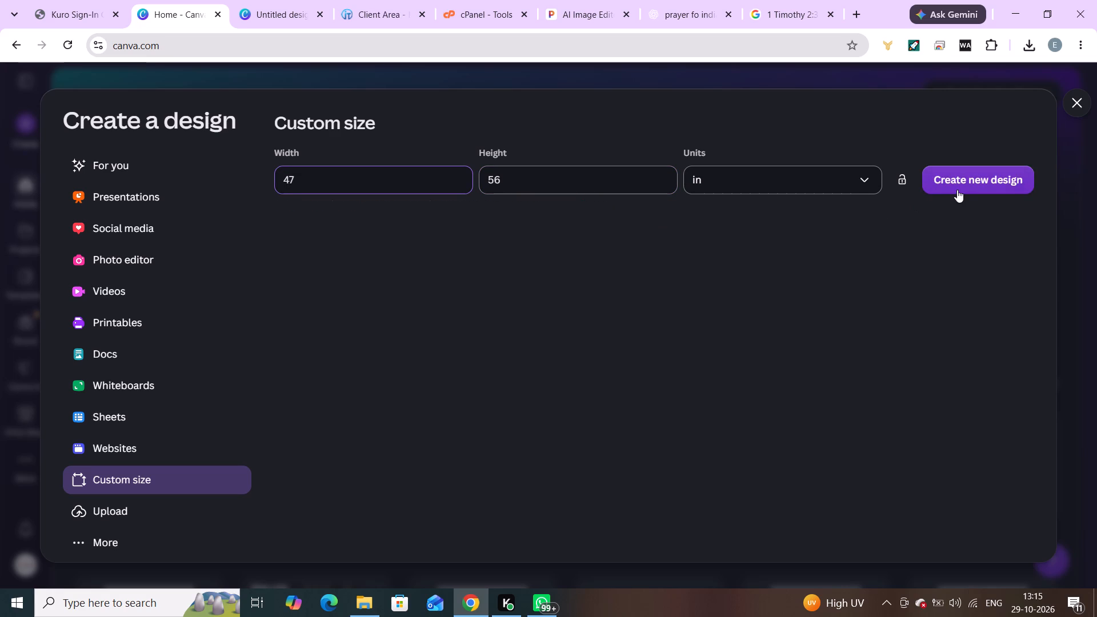
pyautogui.click(957, 190)
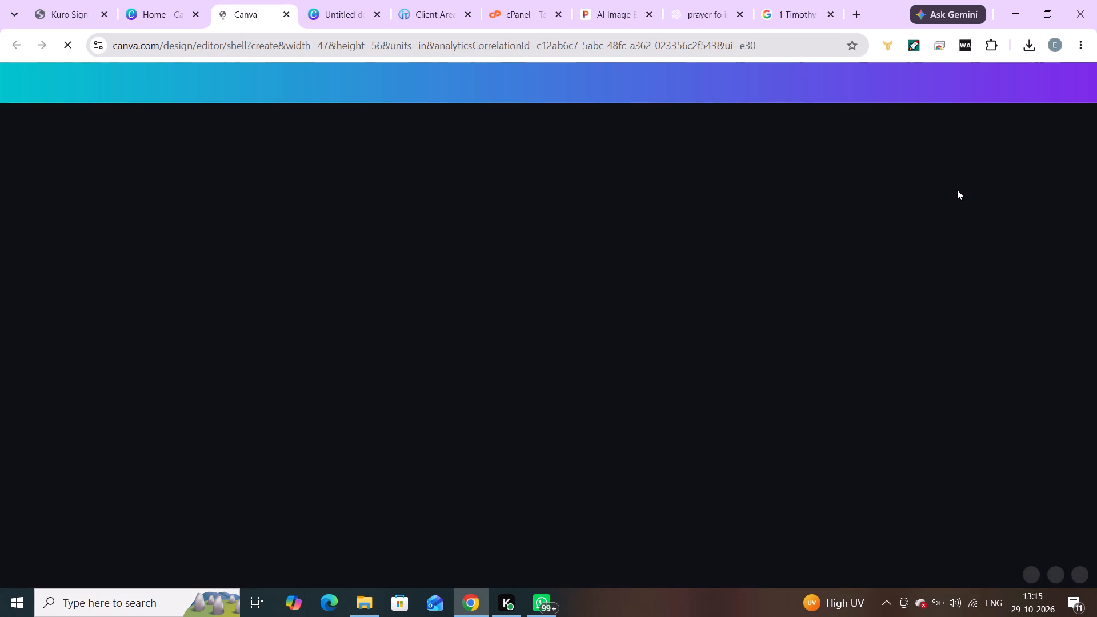
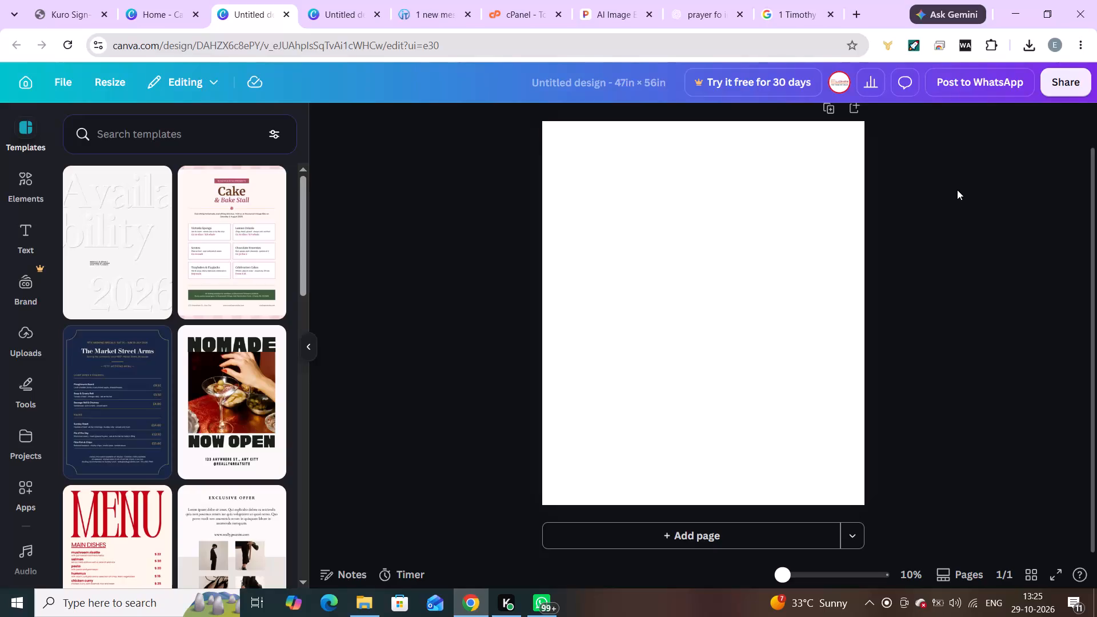
pyautogui.click(701, 1)
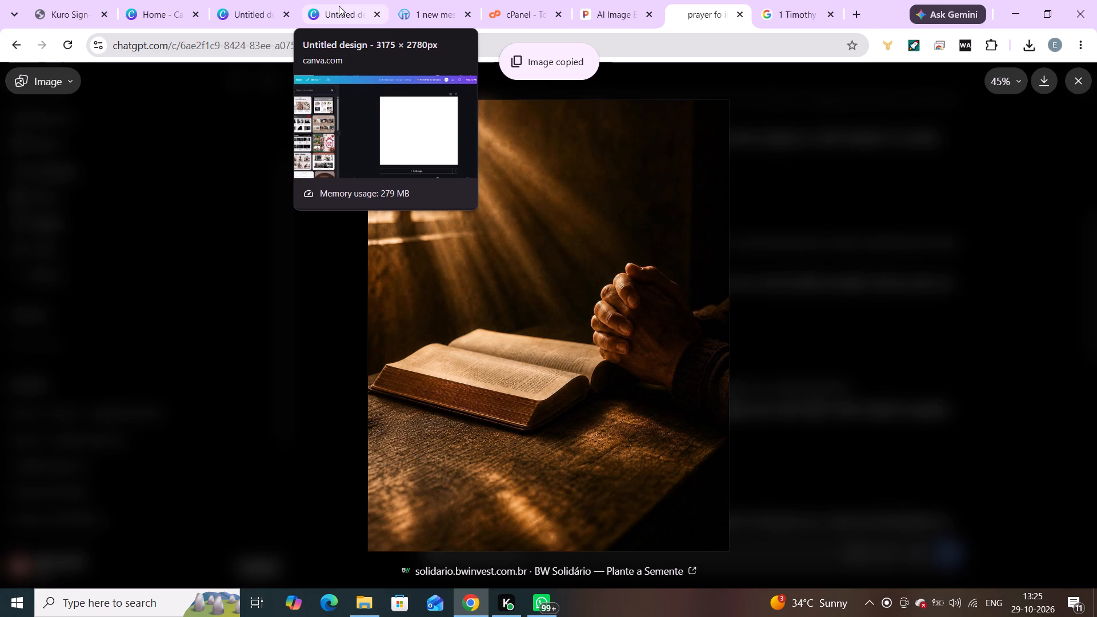
pyautogui.click(241, 0)
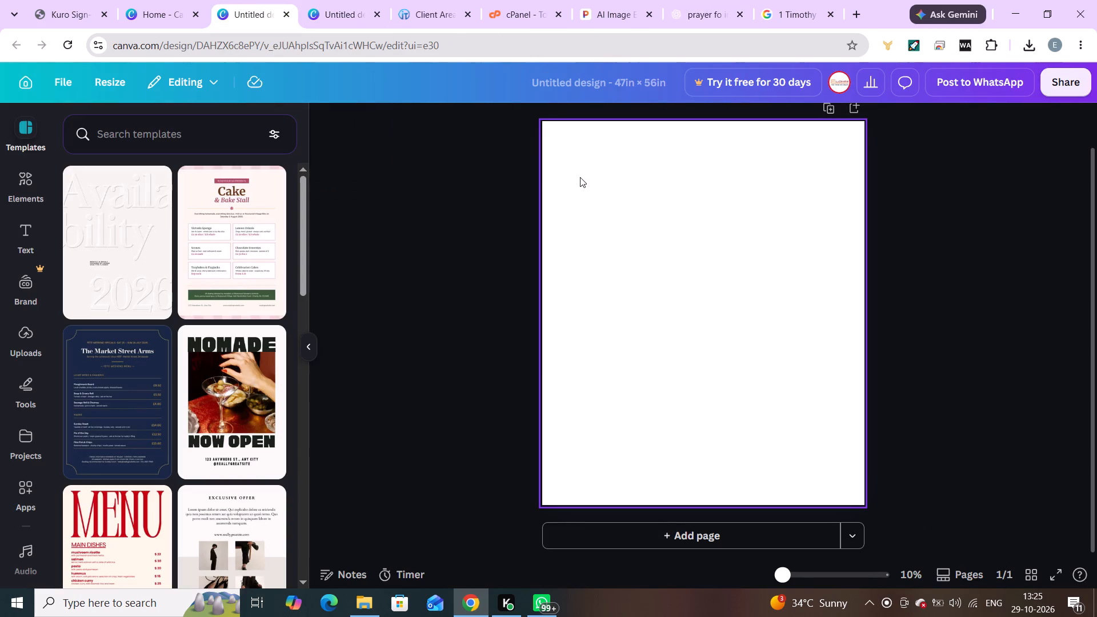
pyautogui.hotkey('ctrl', 'v')
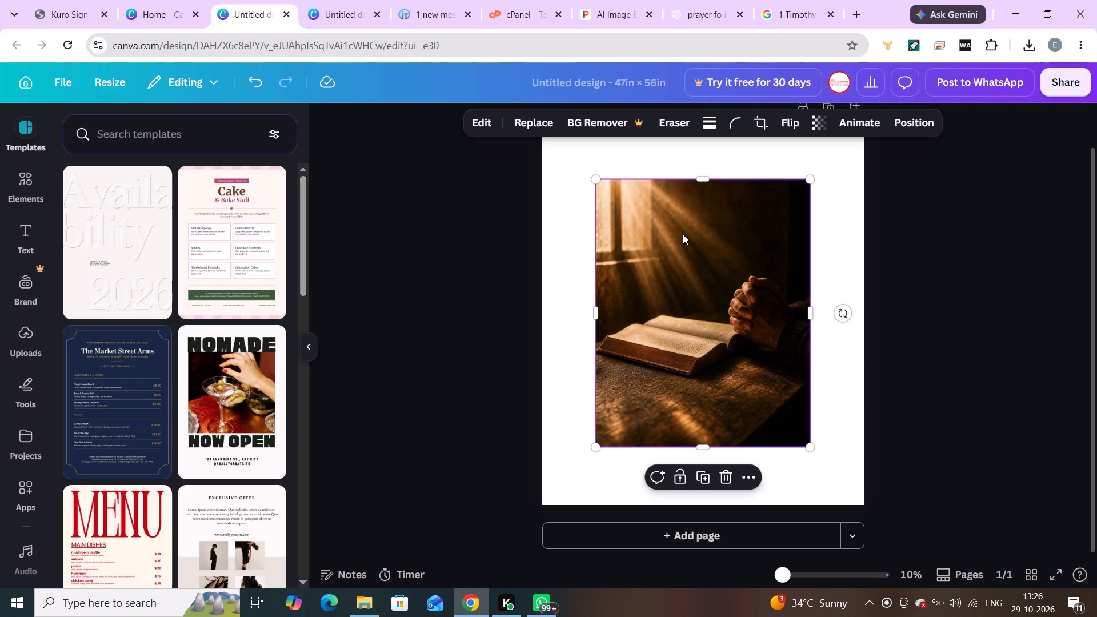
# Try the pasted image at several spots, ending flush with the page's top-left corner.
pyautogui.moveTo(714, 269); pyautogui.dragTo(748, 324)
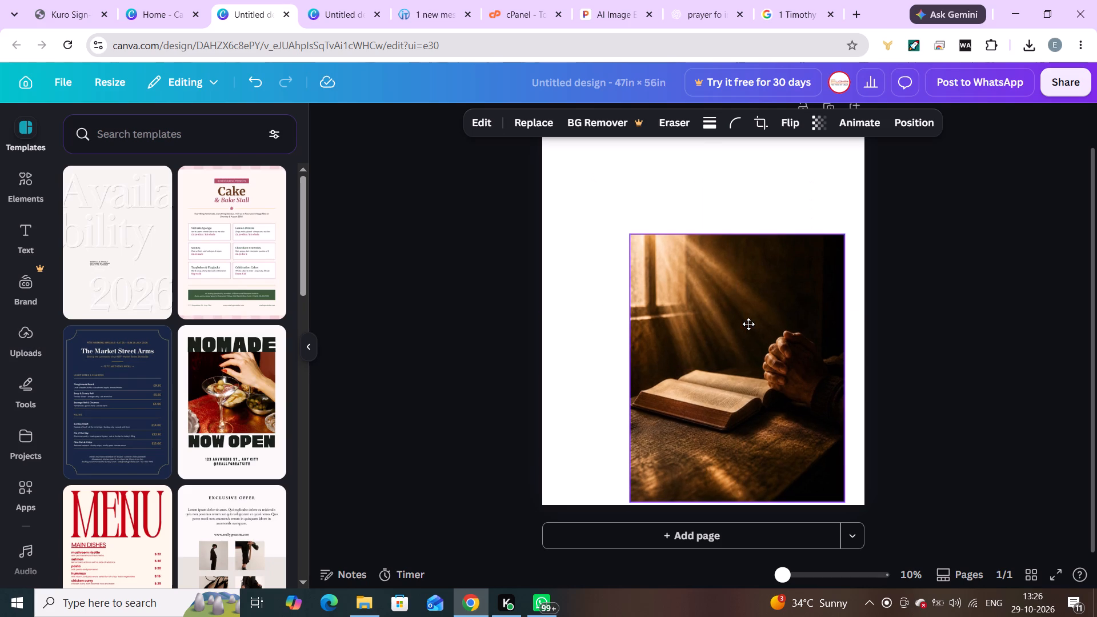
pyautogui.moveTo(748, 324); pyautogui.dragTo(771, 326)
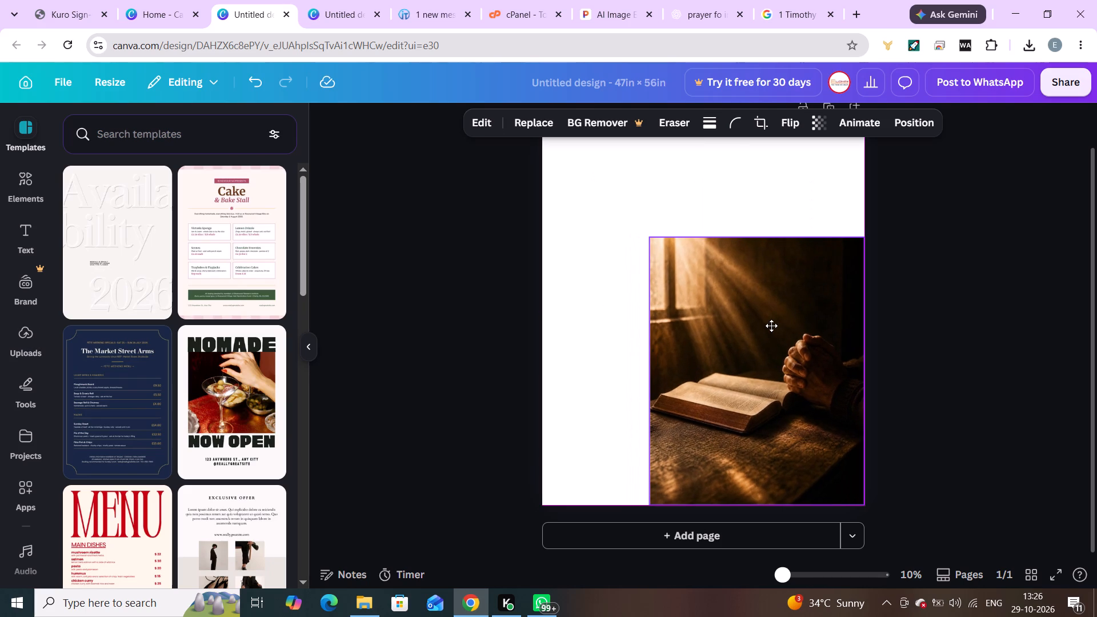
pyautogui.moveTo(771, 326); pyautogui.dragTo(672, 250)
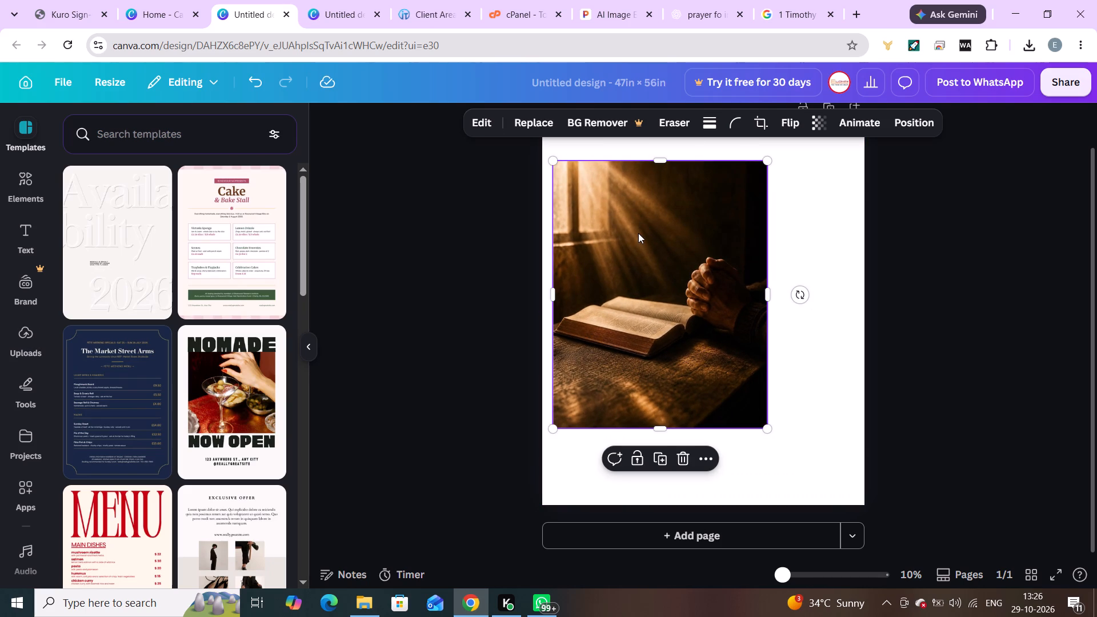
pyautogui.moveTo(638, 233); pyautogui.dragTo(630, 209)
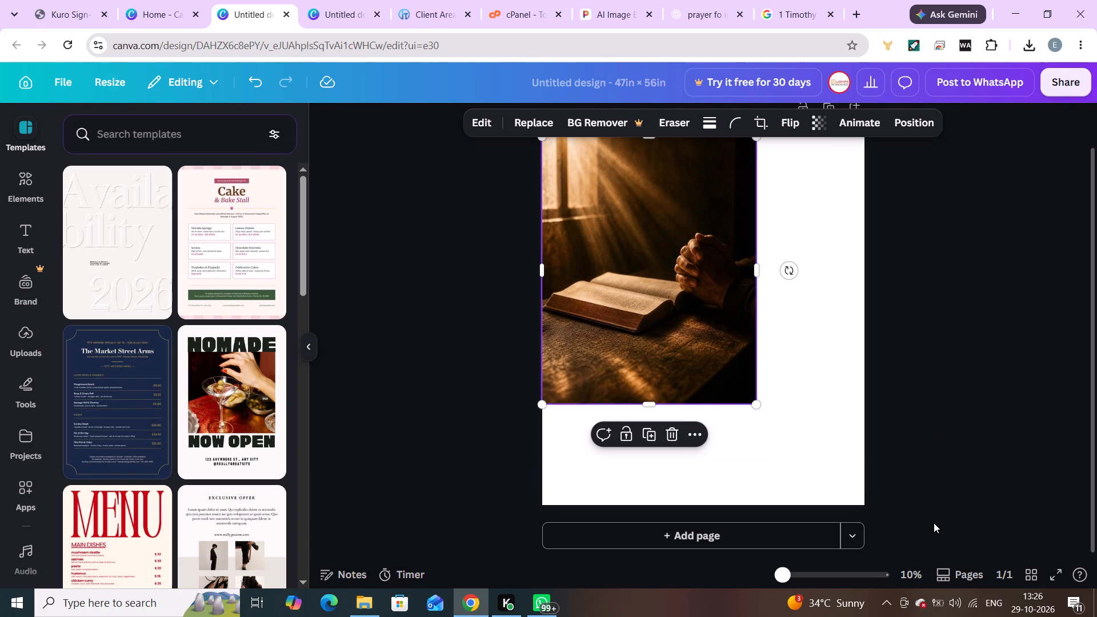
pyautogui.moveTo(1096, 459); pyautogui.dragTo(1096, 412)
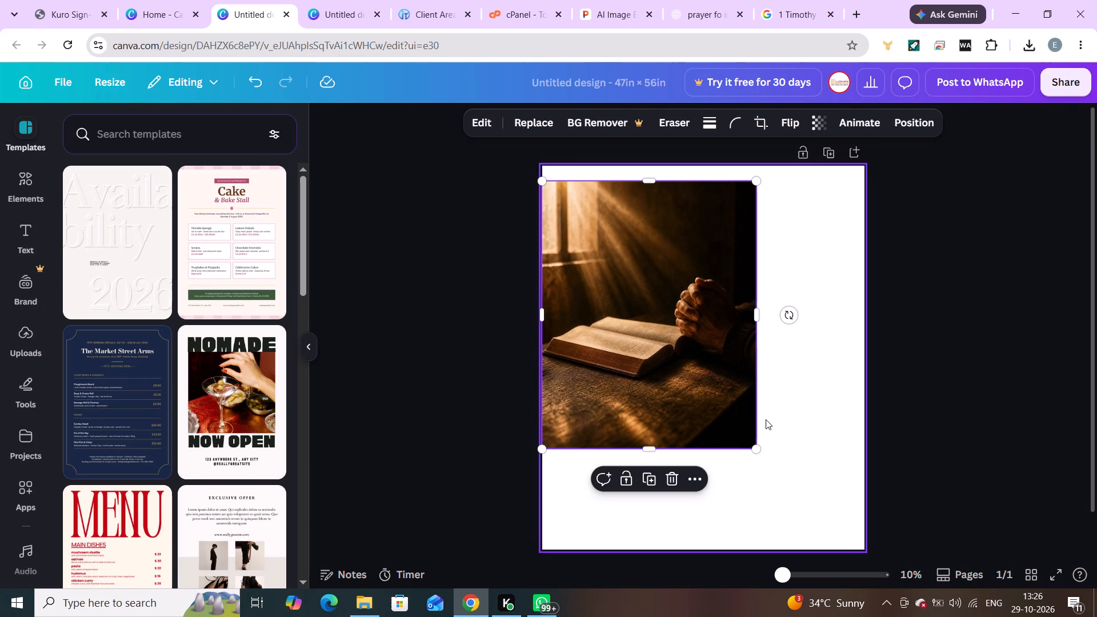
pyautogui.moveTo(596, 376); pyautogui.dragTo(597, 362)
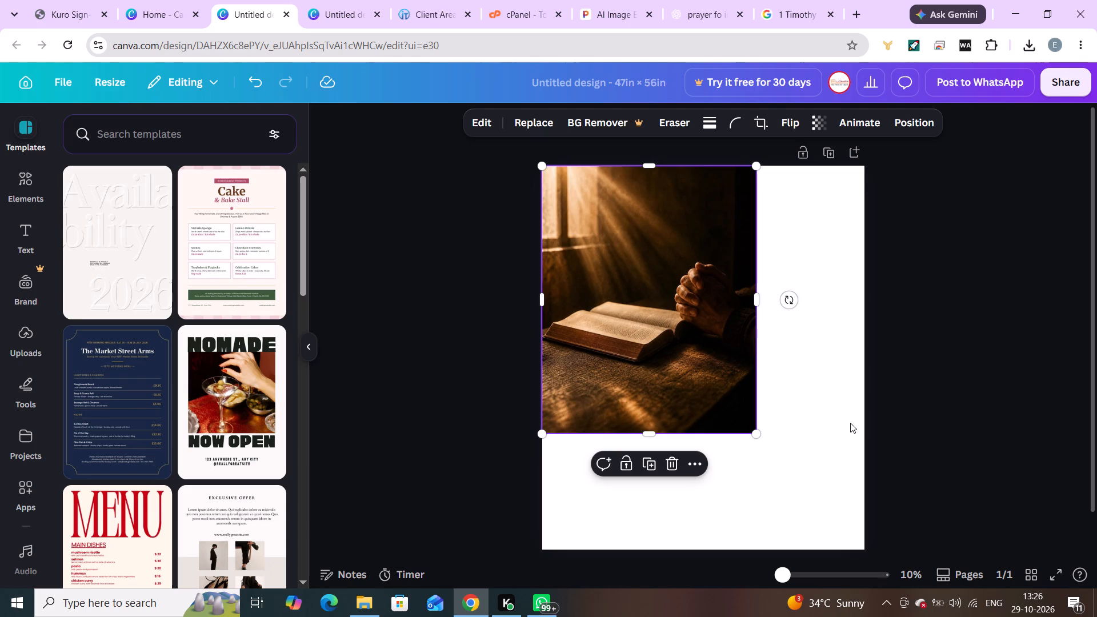
# Set the page background to the darkest brown-black of the photo colours.
pyautogui.click(850, 423)
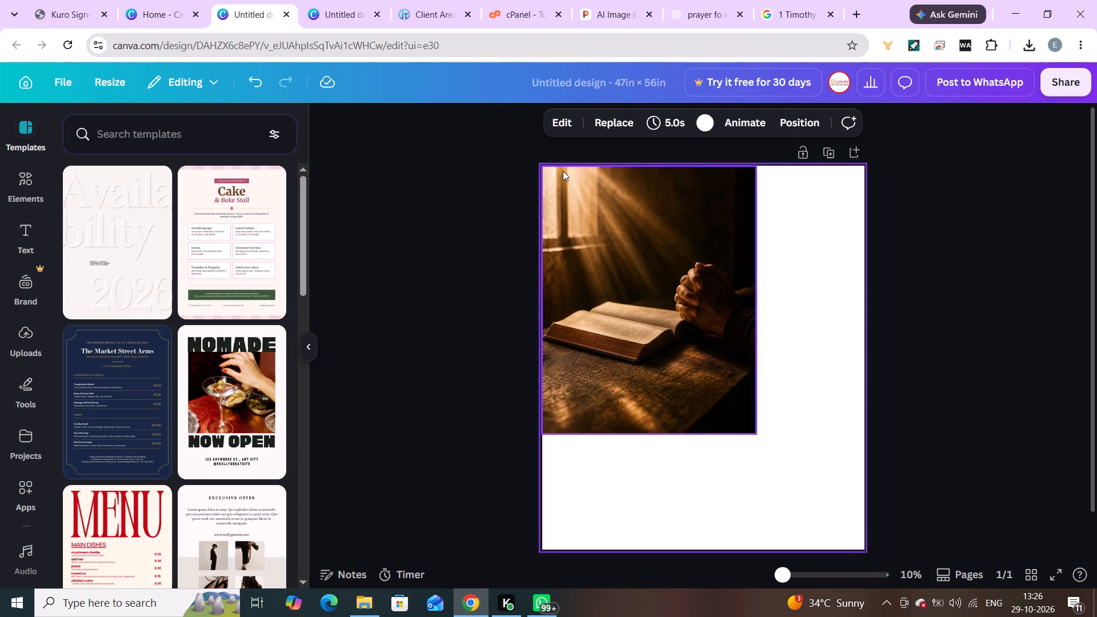
pyautogui.click(698, 120)
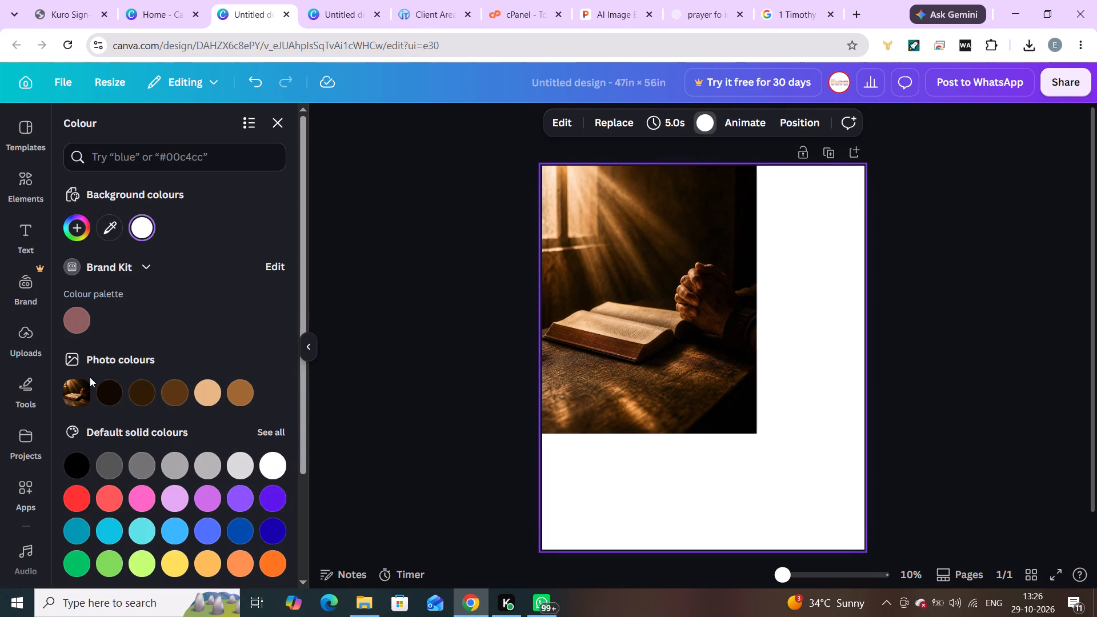
pyautogui.click(109, 397)
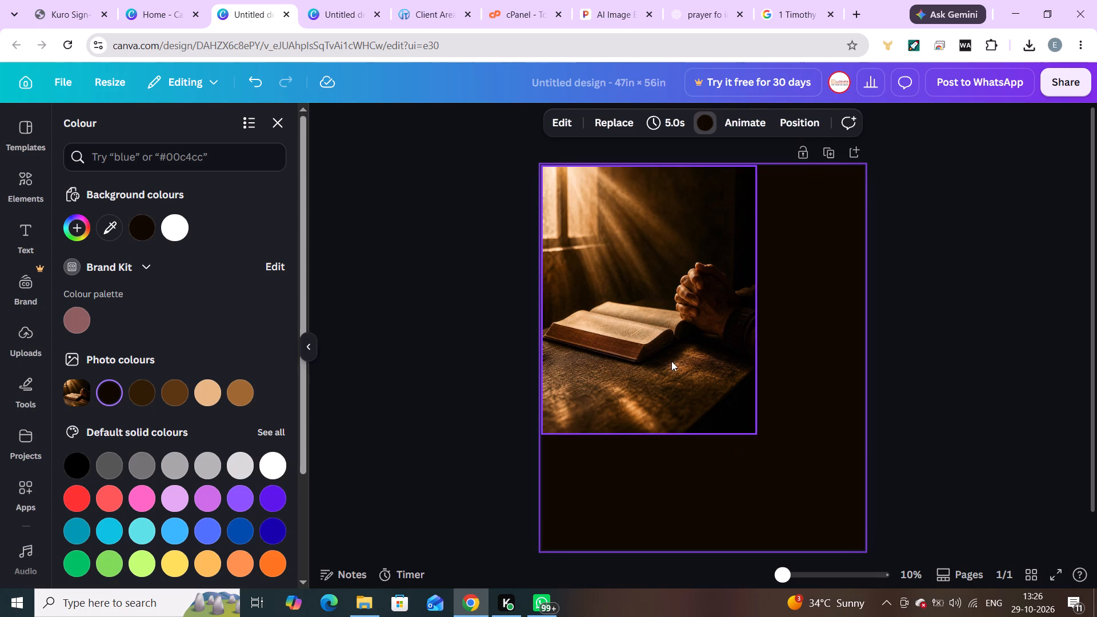
# Move the praying hands image flush into the page's bottom-right corner.
pyautogui.moveTo(671, 361); pyautogui.dragTo(775, 449)
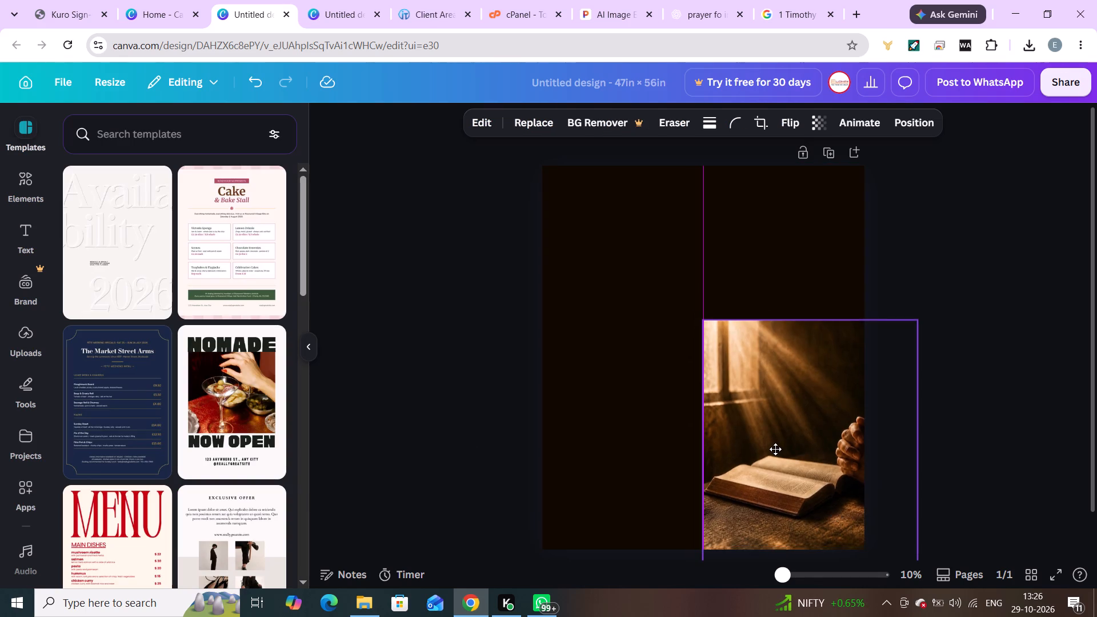
pyautogui.moveTo(775, 449); pyautogui.dragTo(763, 438)
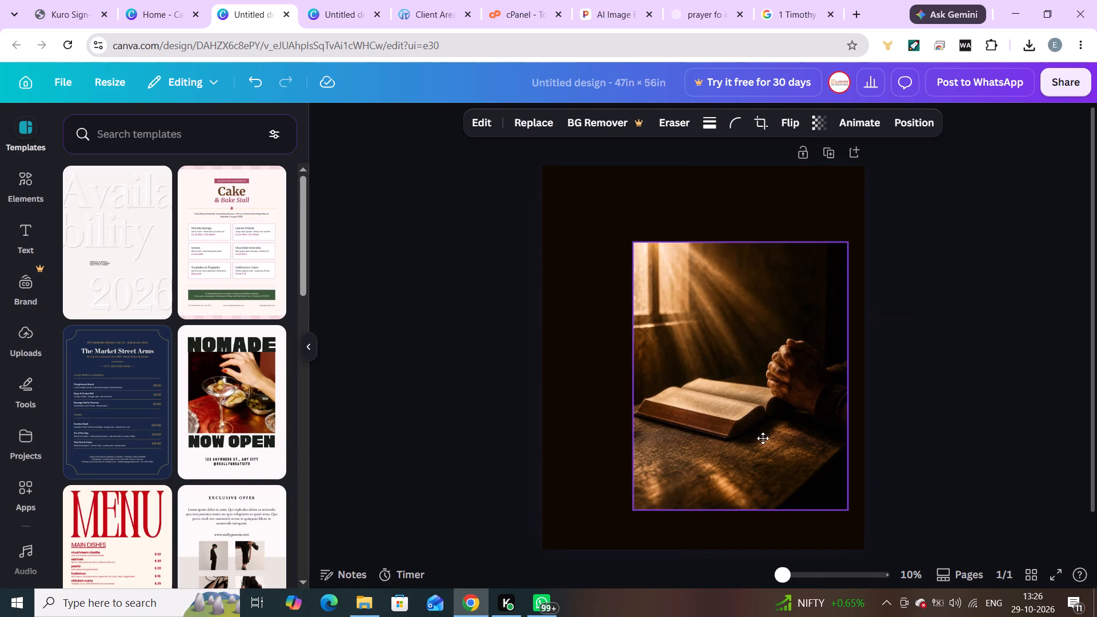
pyautogui.moveTo(763, 438); pyautogui.dragTo(782, 482)
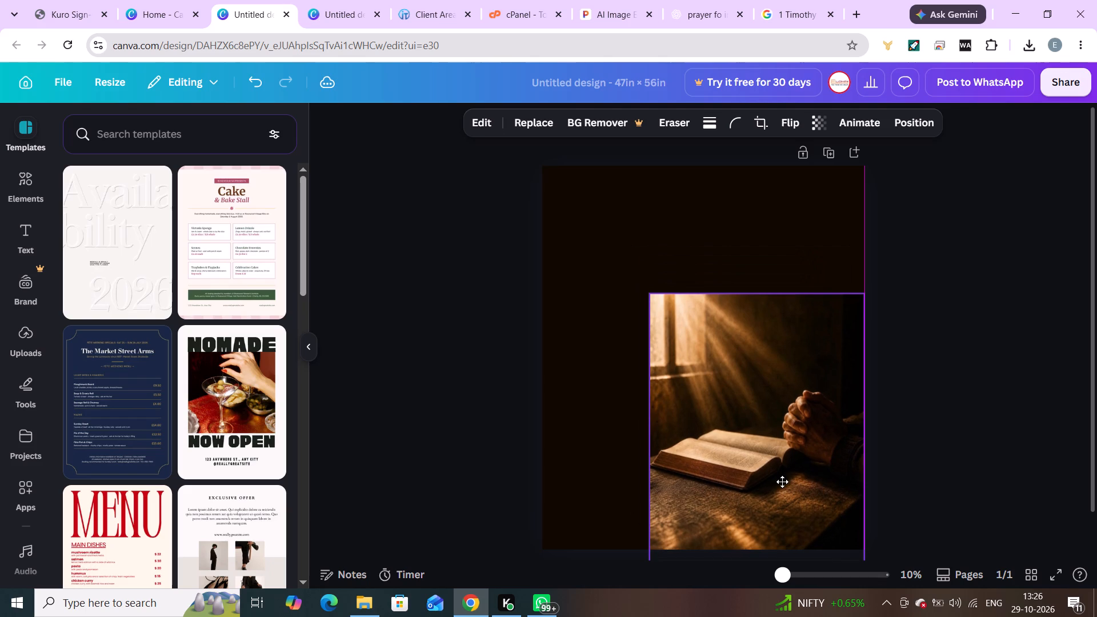
pyautogui.moveTo(782, 482); pyautogui.dragTo(782, 479)
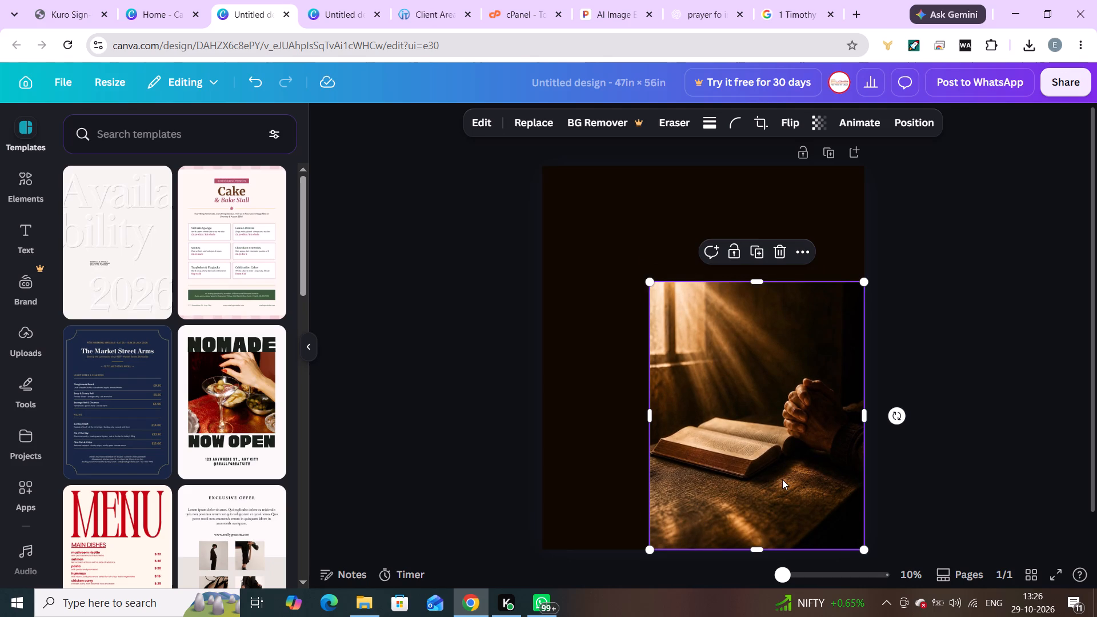
pyautogui.scroll(-2, 29, 523)
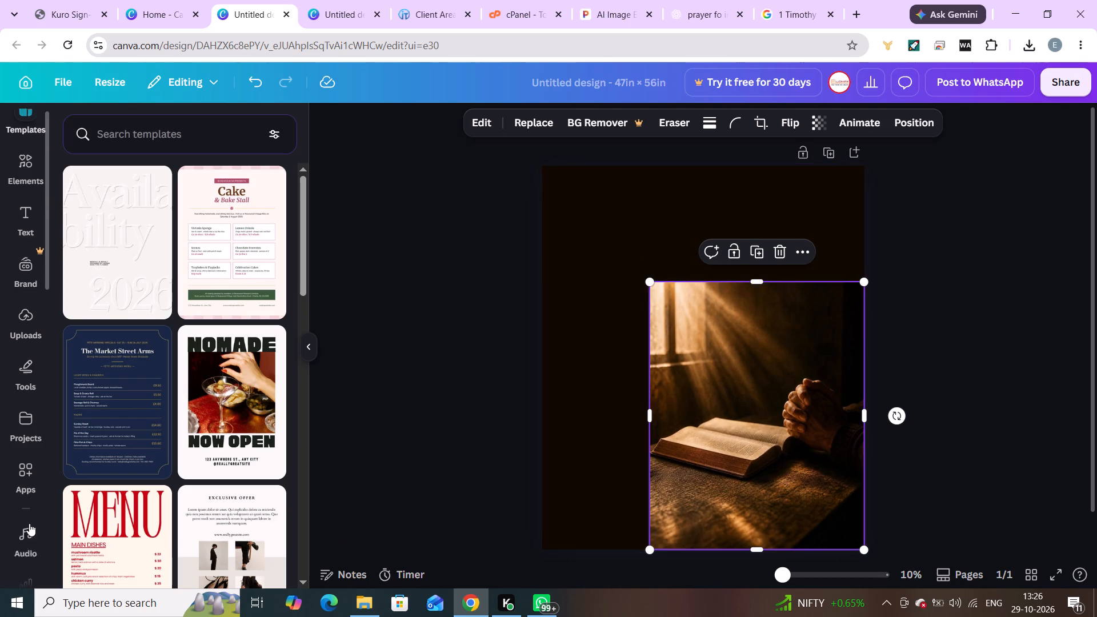
pyautogui.scroll(-15, 29, 523)
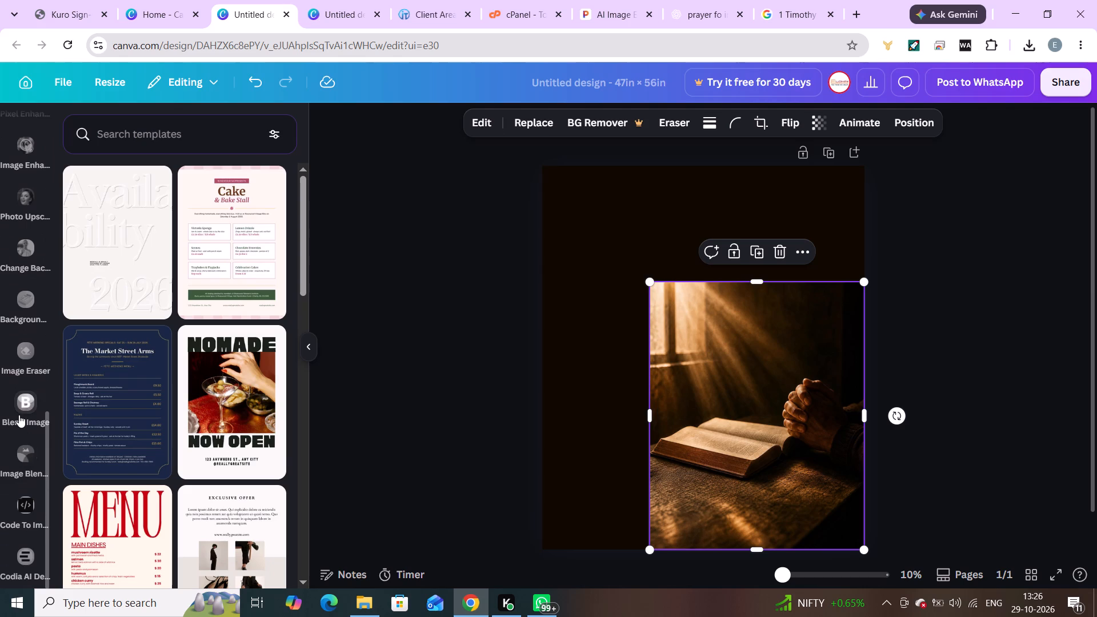
pyautogui.click(21, 467)
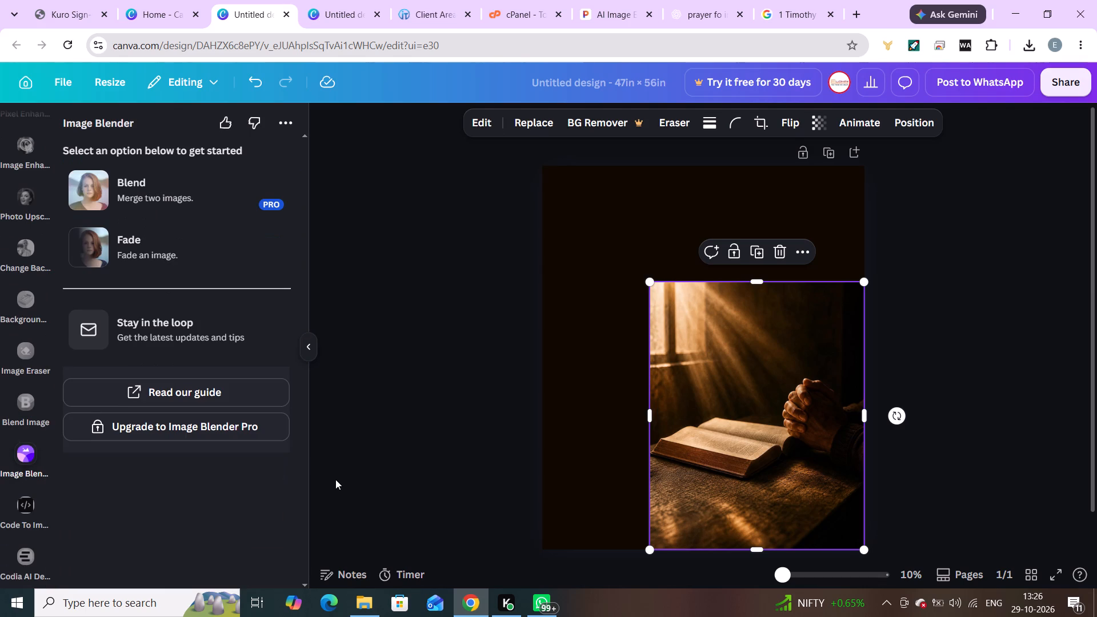
pyautogui.click(166, 229)
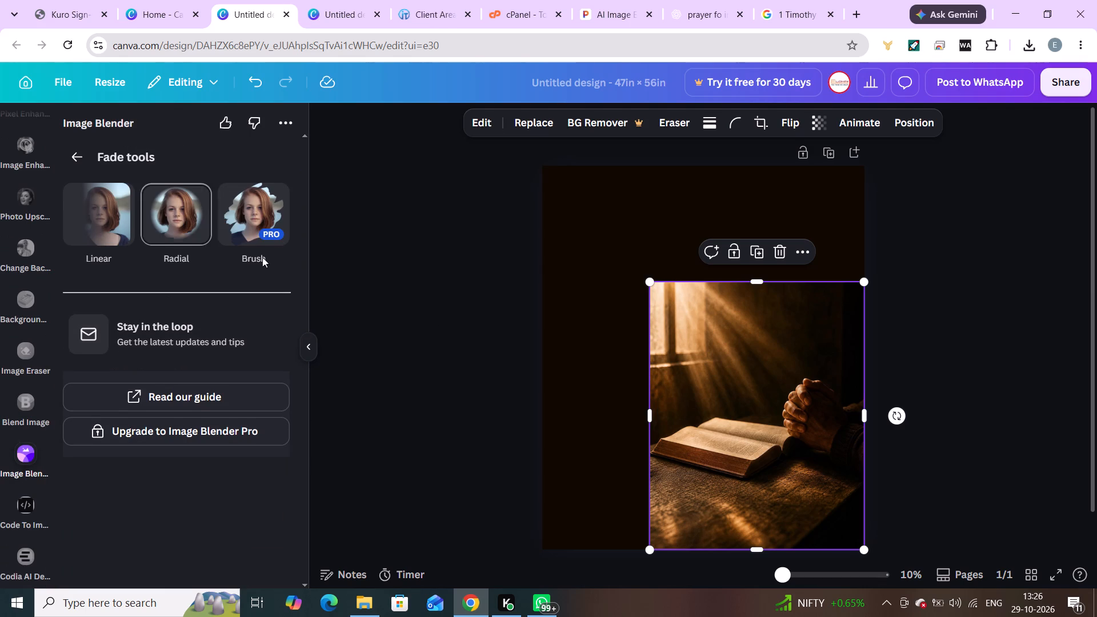
pyautogui.click(152, 218)
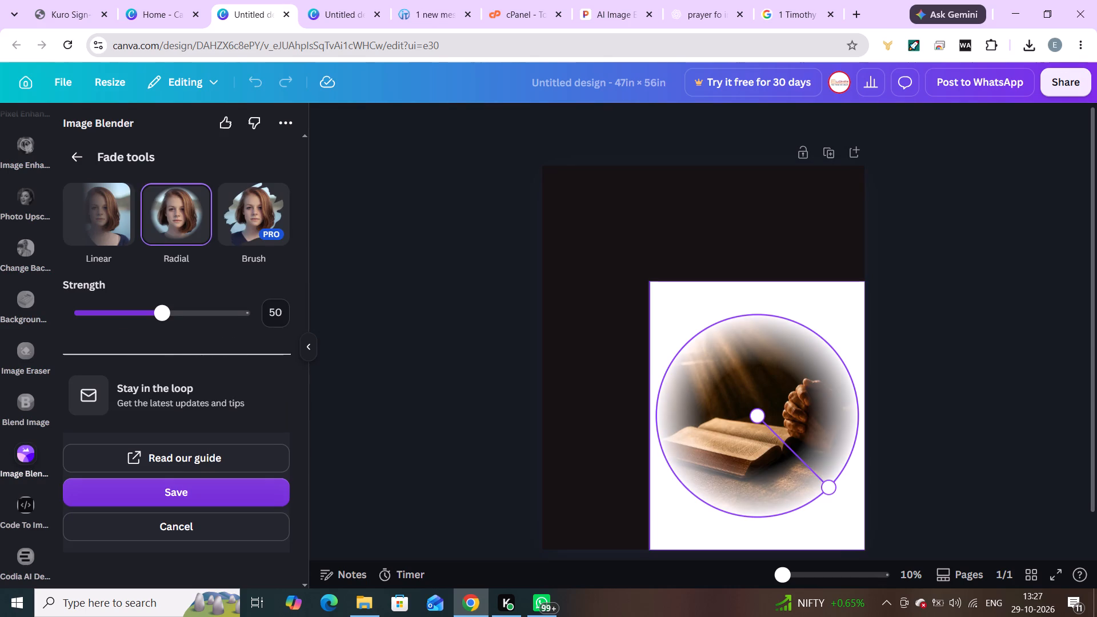
pyautogui.moveTo(761, 420); pyautogui.dragTo(732, 392)
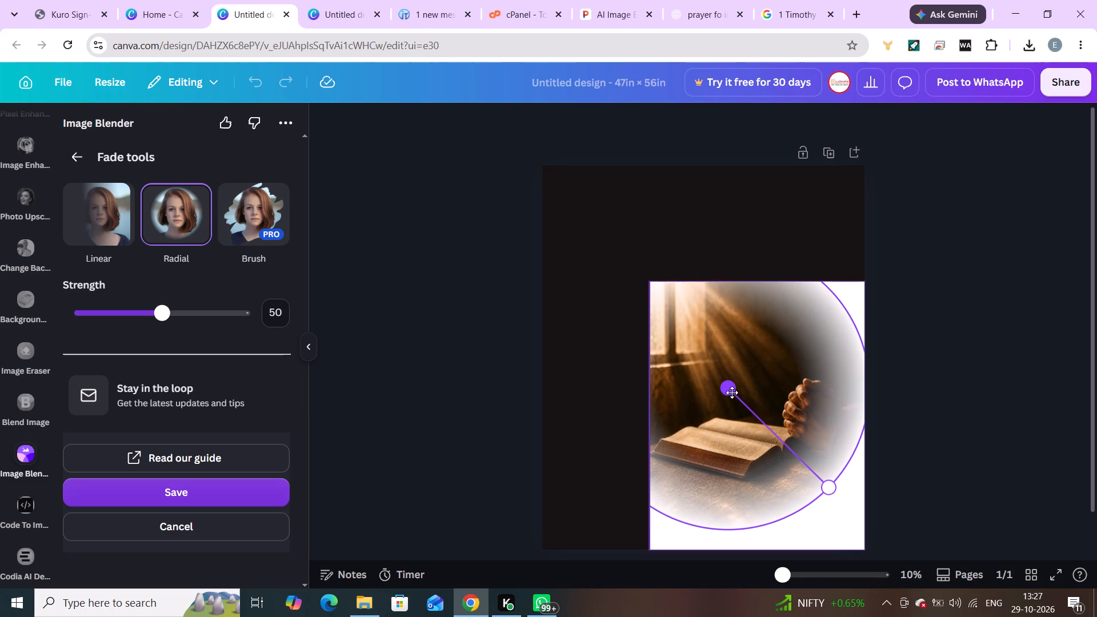
pyautogui.moveTo(803, 380); pyautogui.dragTo(852, 451)
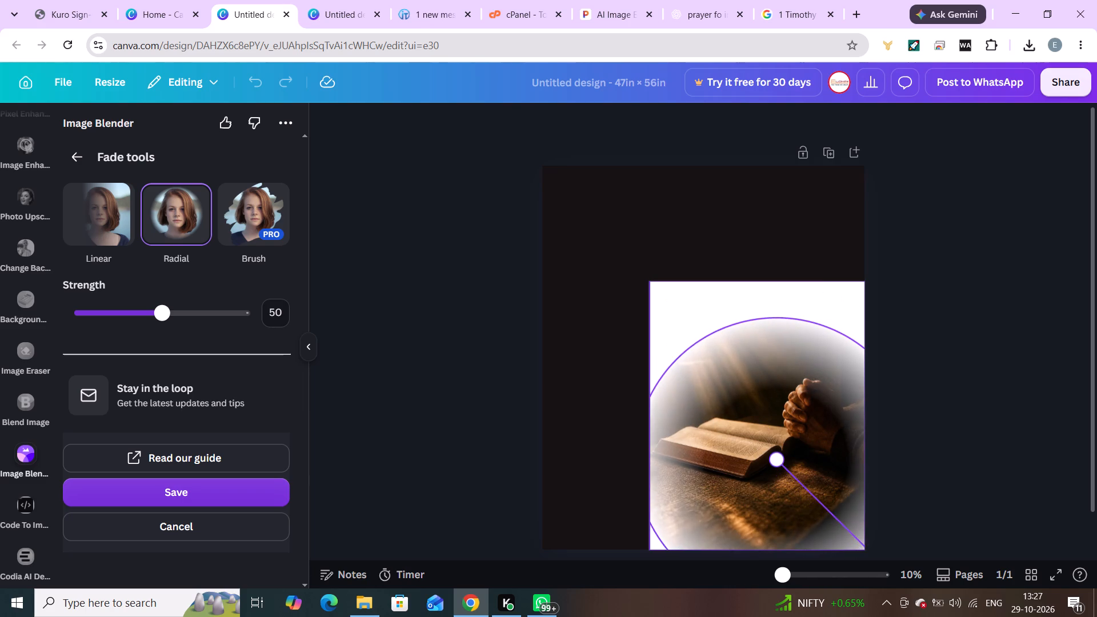
pyautogui.moveTo(852, 451); pyautogui.dragTo(844, 433)
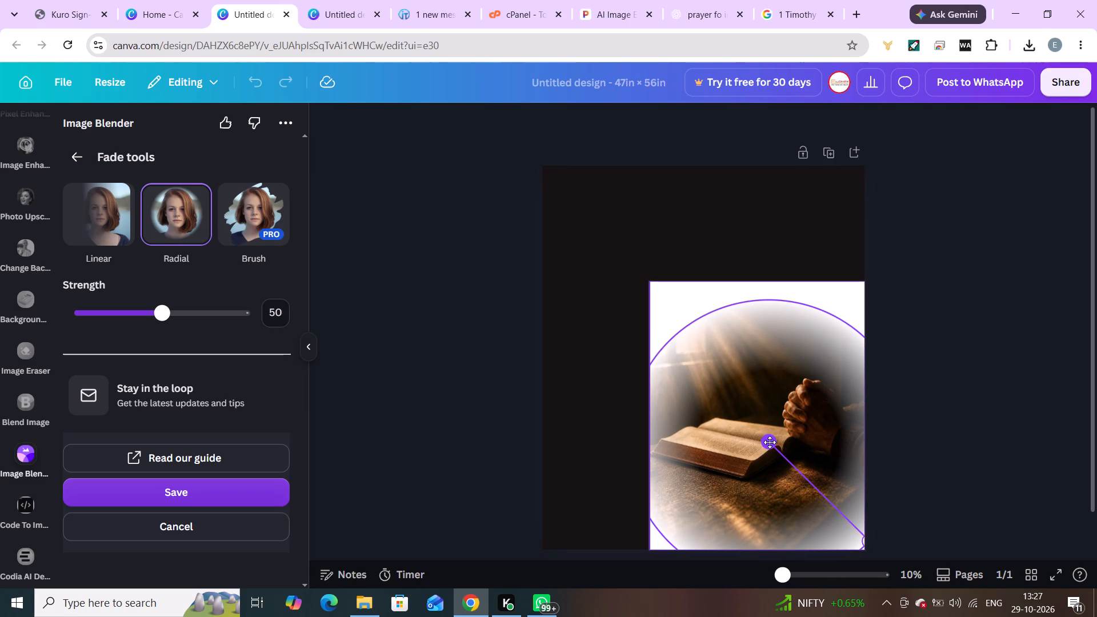
pyautogui.moveTo(770, 443); pyautogui.dragTo(736, 398)
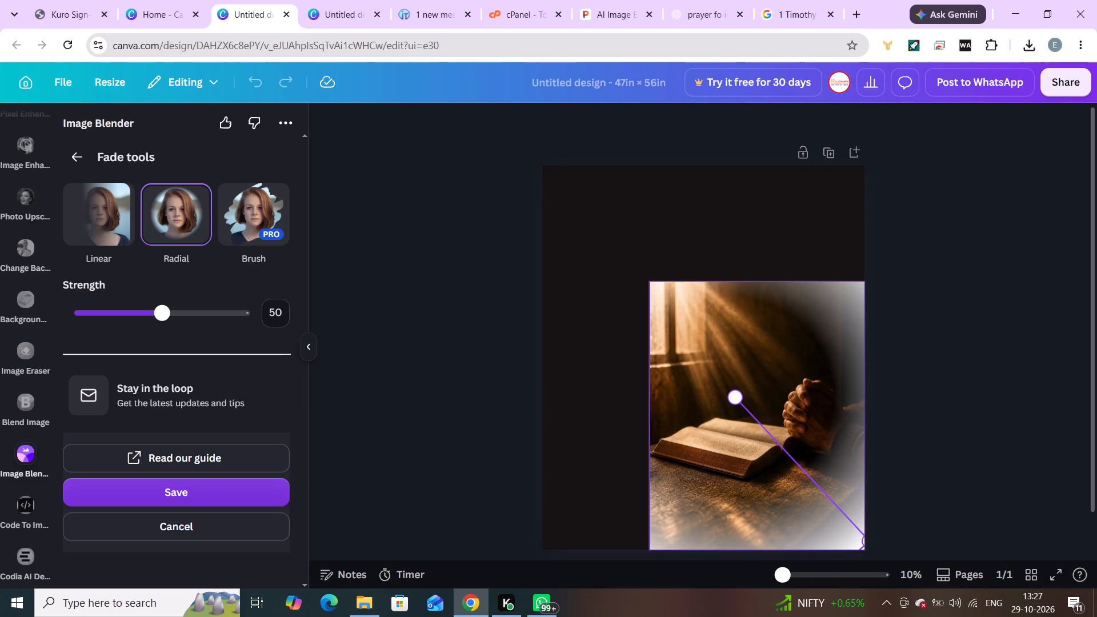
pyautogui.moveTo(835, 374); pyautogui.dragTo(872, 426)
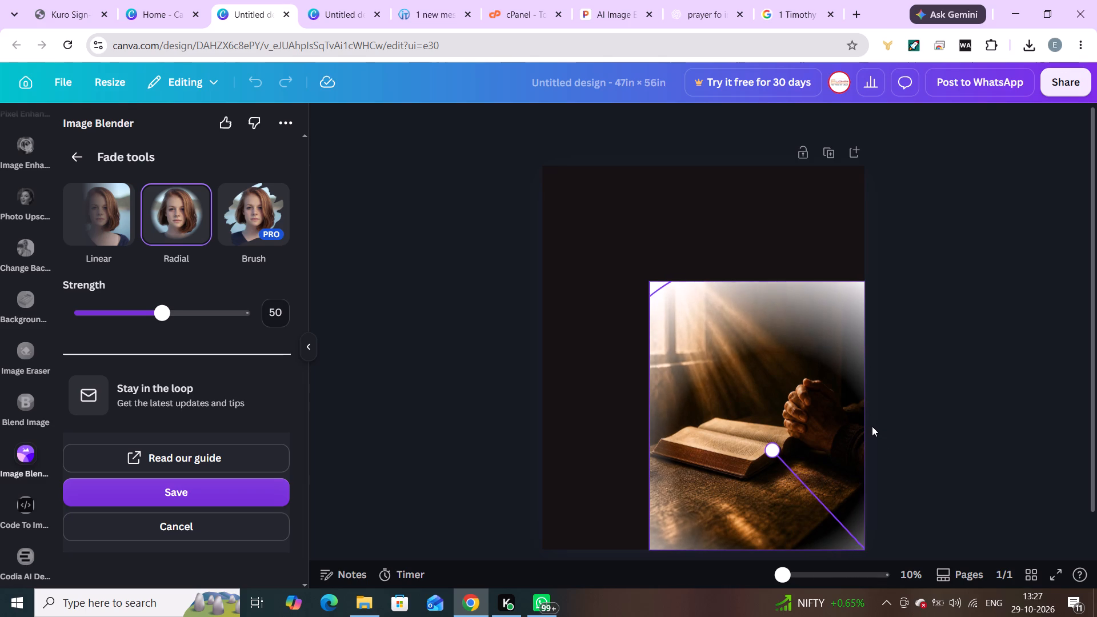
pyautogui.moveTo(872, 426); pyautogui.dragTo(877, 433)
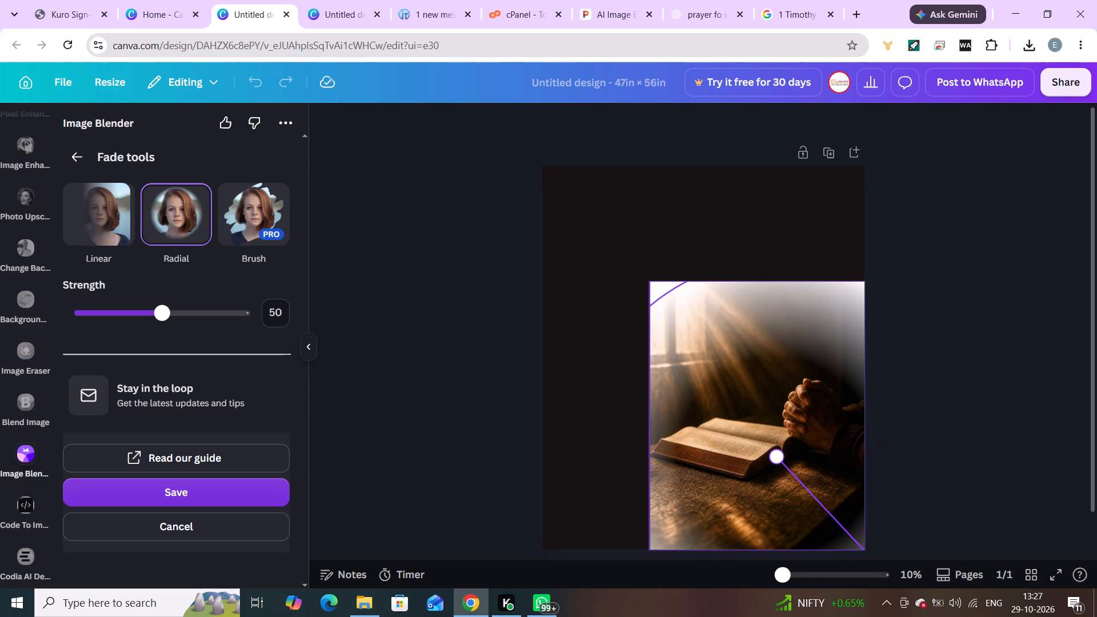
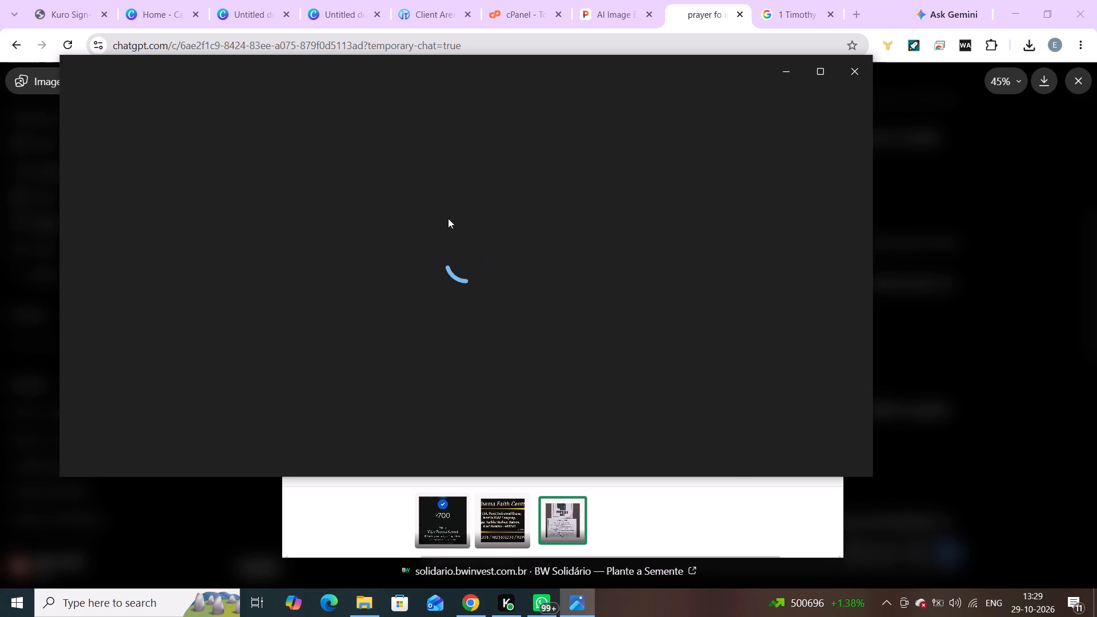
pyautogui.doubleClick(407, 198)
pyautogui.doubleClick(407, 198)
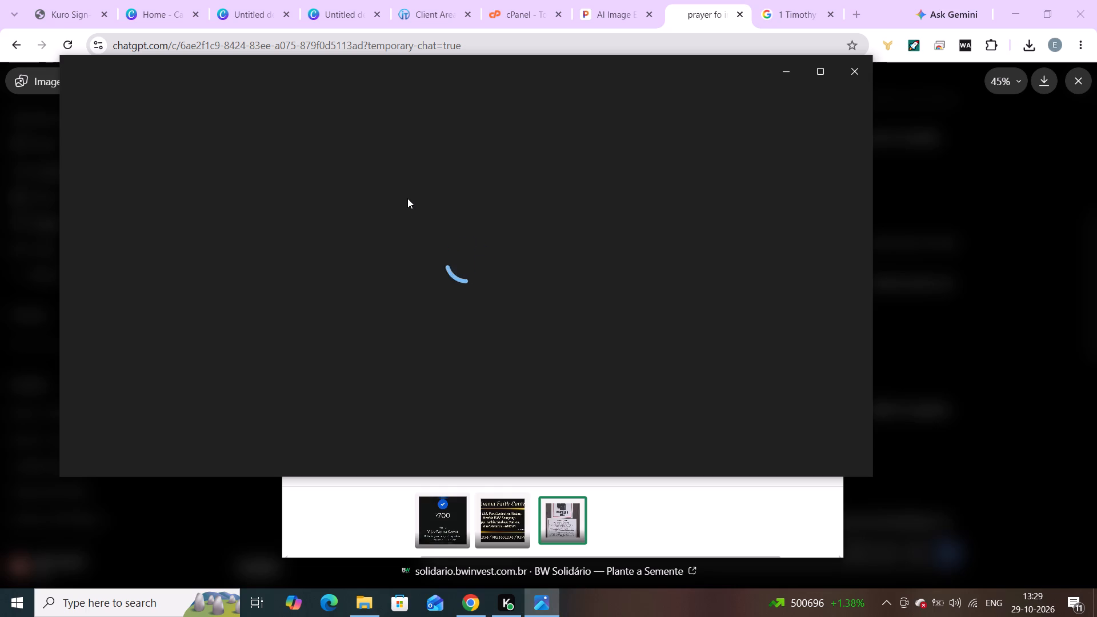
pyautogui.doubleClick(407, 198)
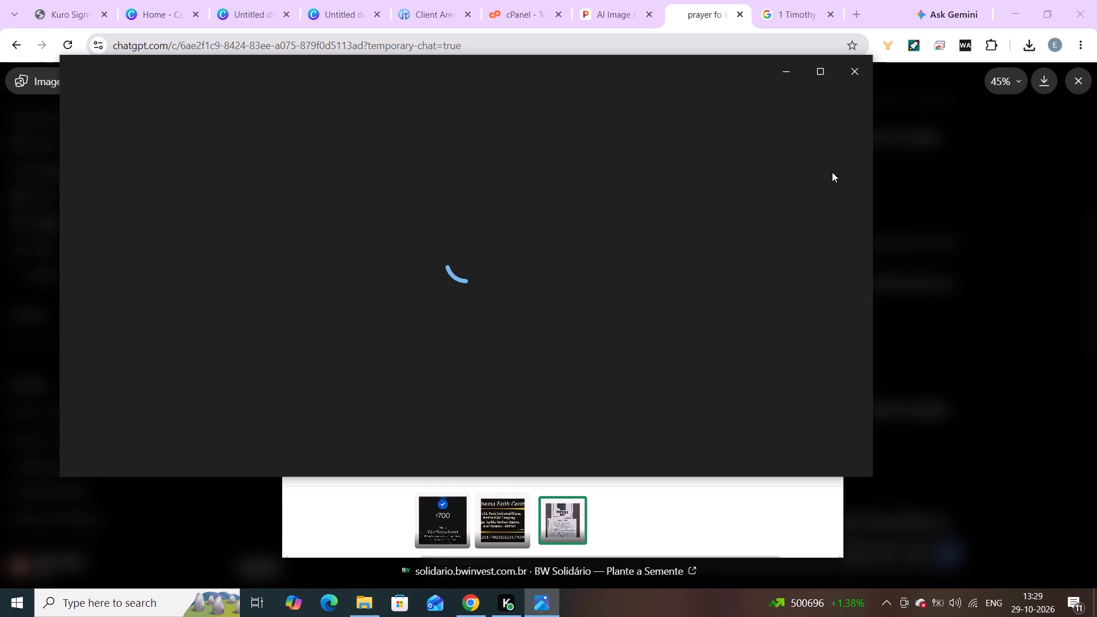
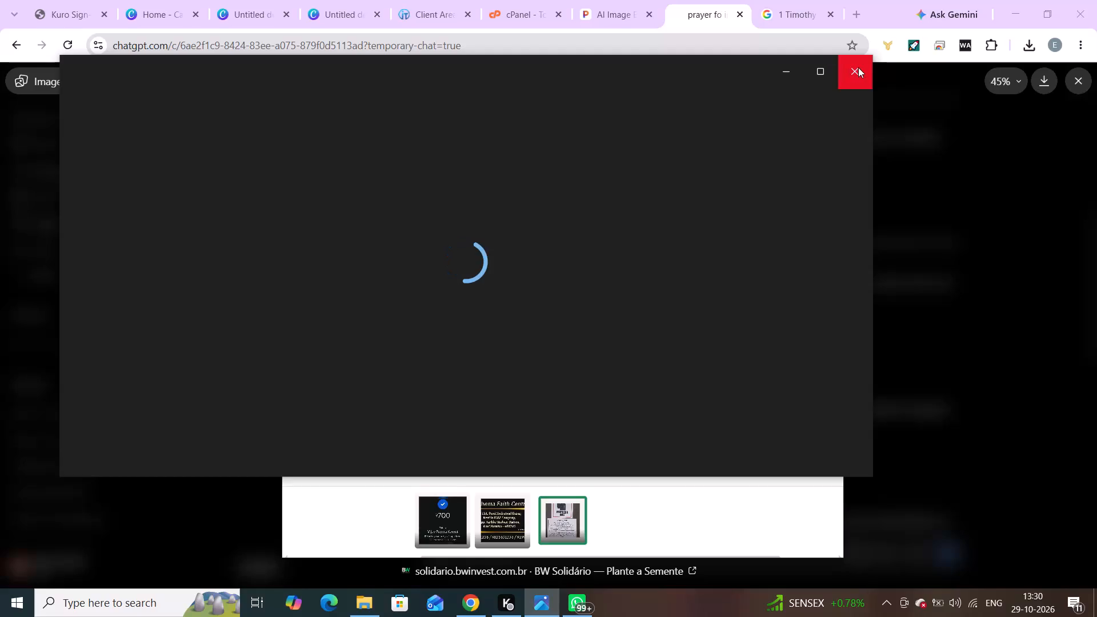
# Close the Photos window that is stuck loading over the browser.
pyautogui.click(852, 75)
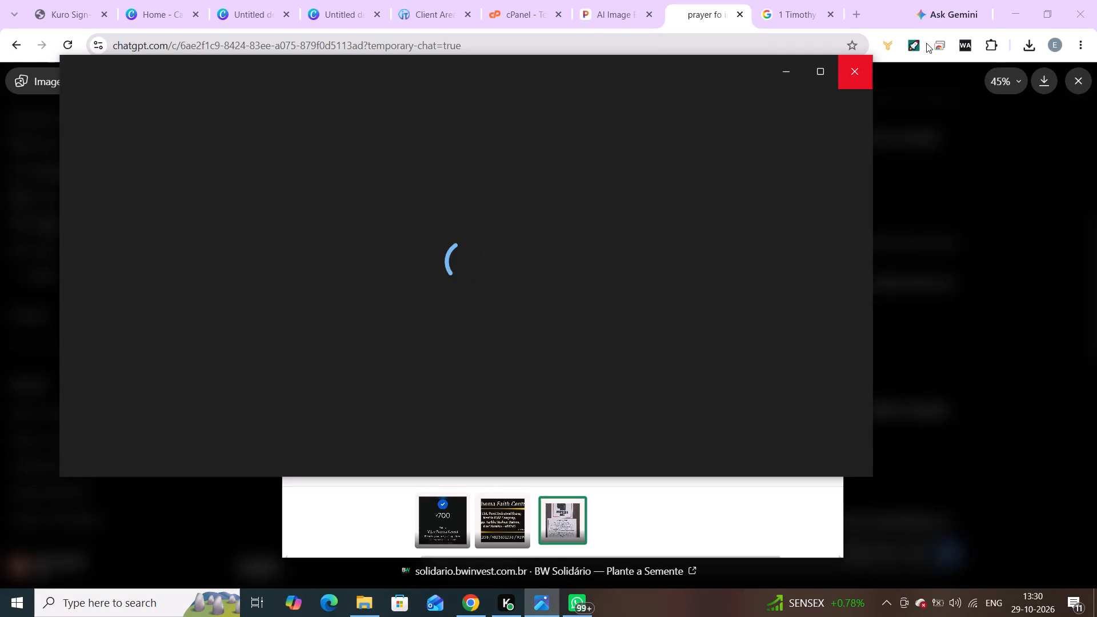
pyautogui.tripleClick(842, 67)
pyautogui.click(842, 67)
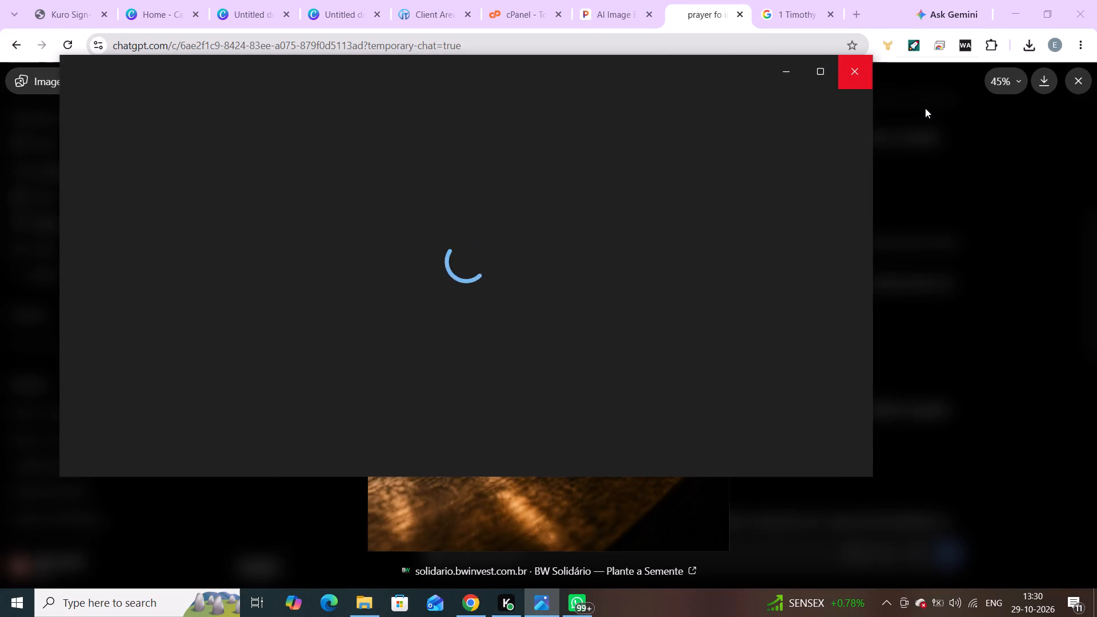
pyautogui.hotkey('alt', 'Tab')
pyautogui.keyDown('alt'); pyautogui.moveTo(502, 70); pyautogui.dragTo(252, 370); pyautogui.keyUp('alt')
pyautogui.hotkey('alt', 'Tab')
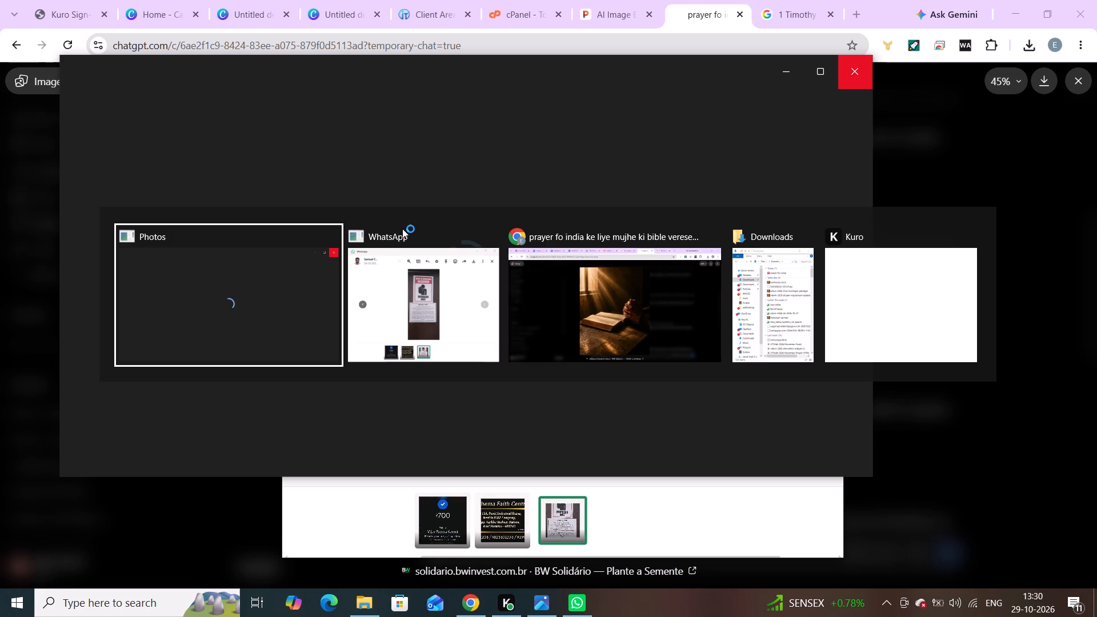
pyautogui.hotkey('alt', 'Tab')
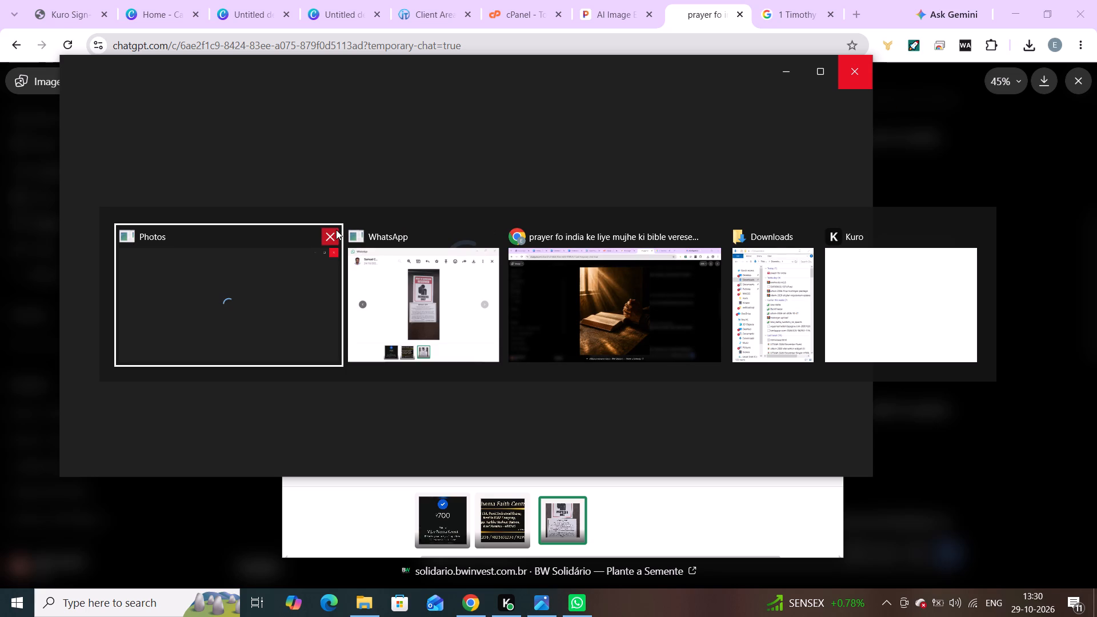
pyautogui.keyDown('alt'); pyautogui.click(331, 235); pyautogui.keyUp('alt')
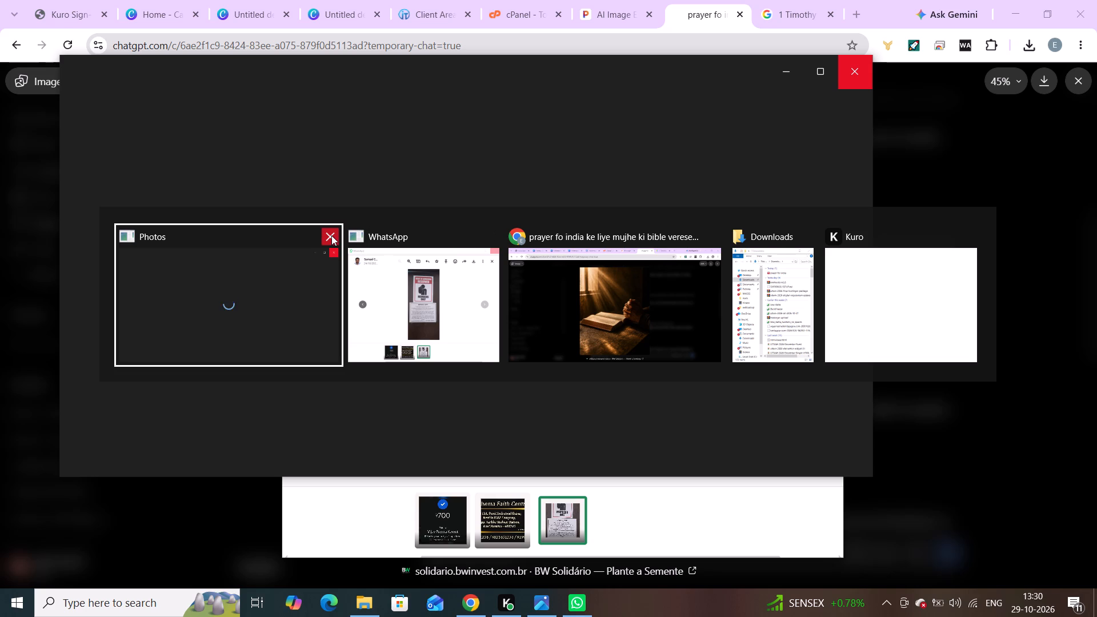
pyautogui.keyDown('alt'); pyautogui.click(331, 235); pyautogui.keyUp('alt')
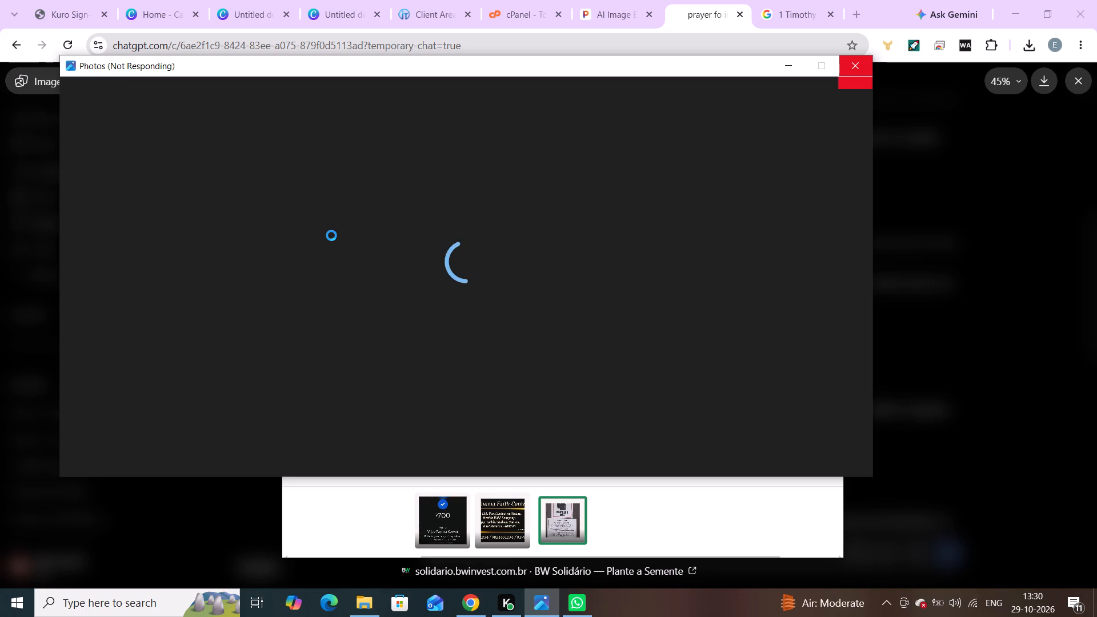
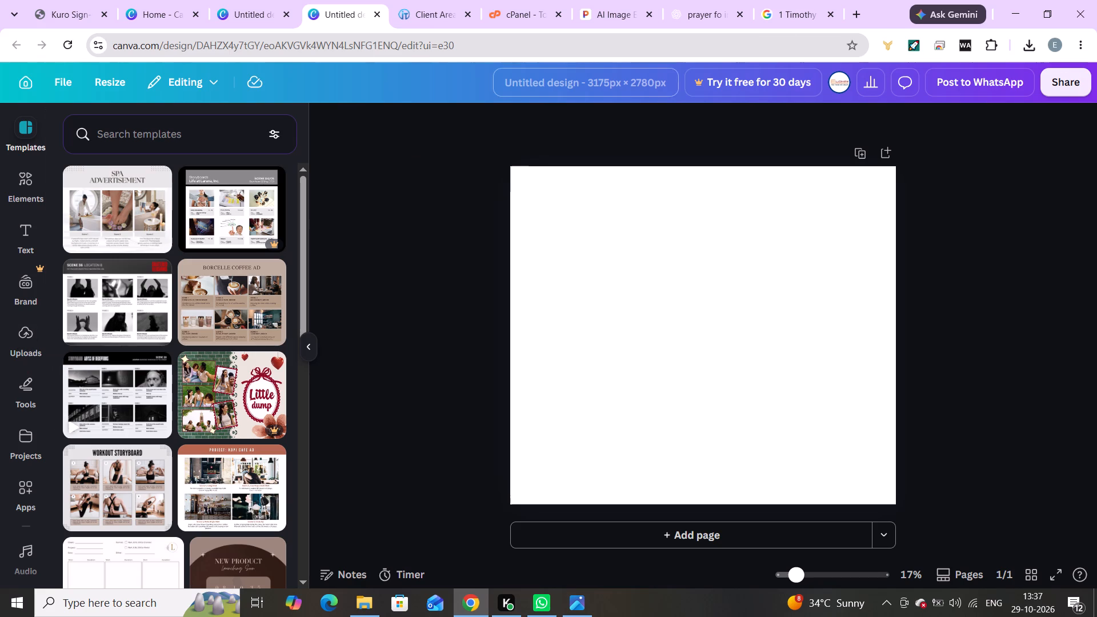
# Open the Pinterest home feed in a new browser tab.
pyautogui.click(855, 18)
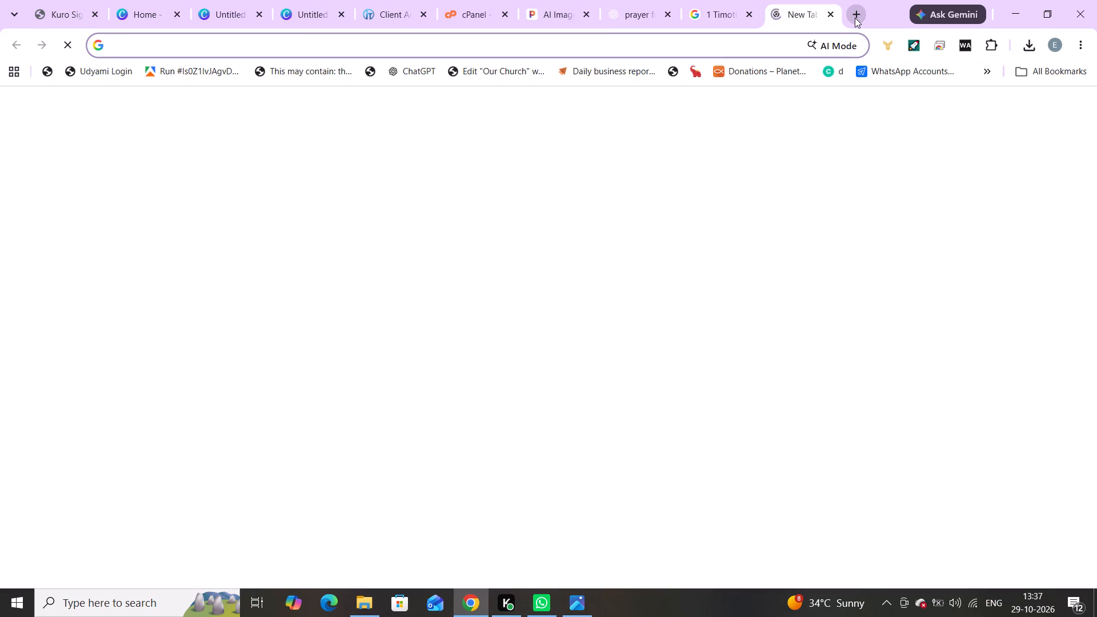
pyautogui.write('pi')
pyautogui.press('Down')
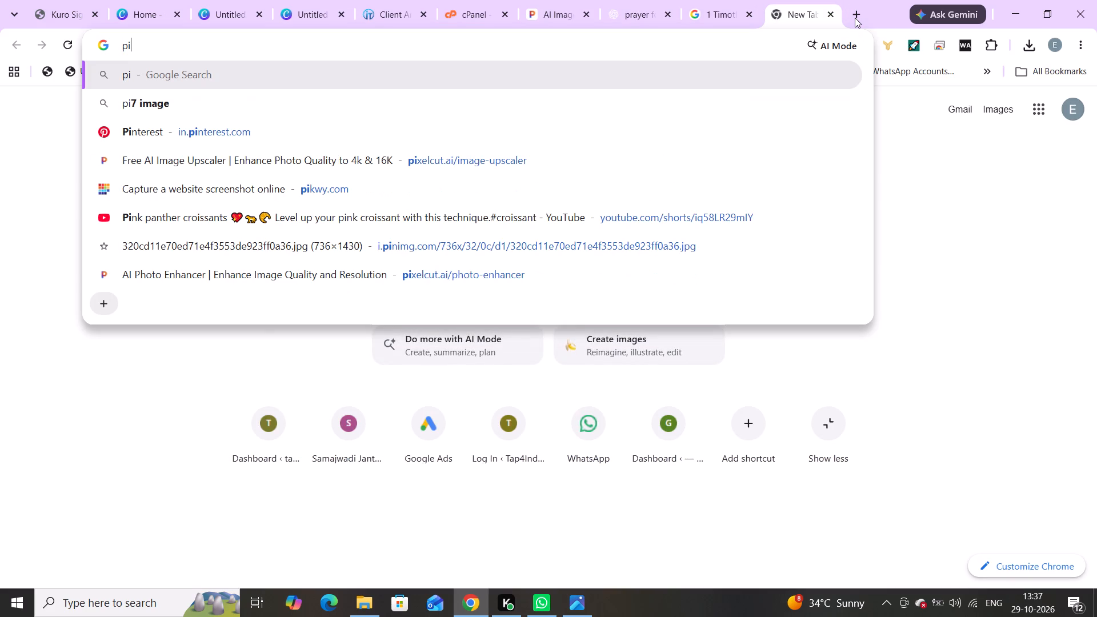
pyautogui.press('Down')
pyautogui.press('Return')
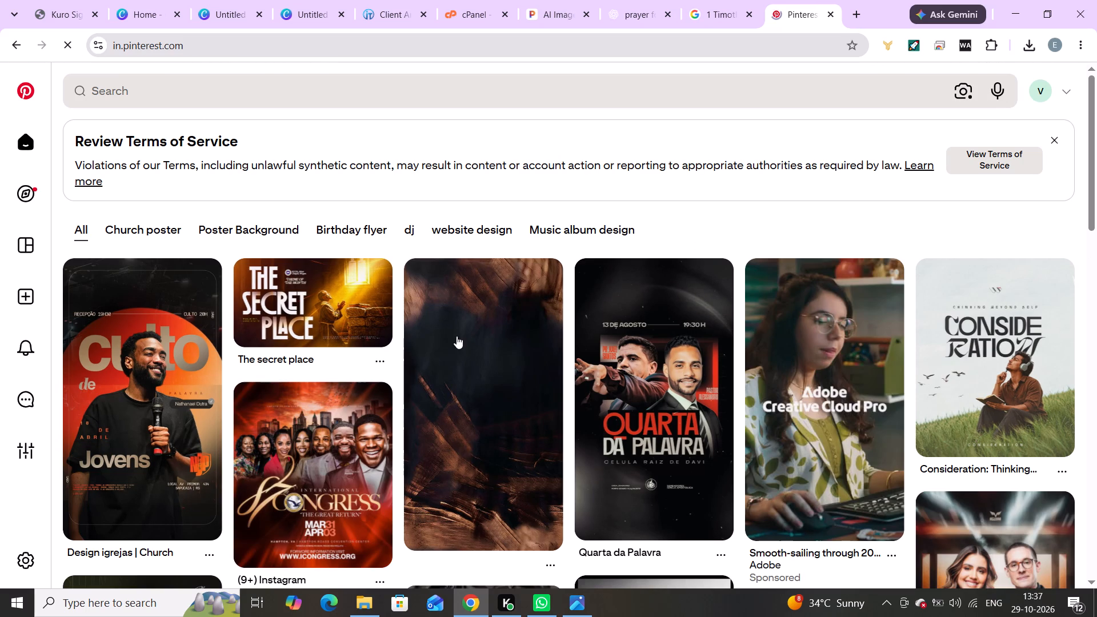
# Download the dark background image with copper-brown streaks from the Pinterest feed, and block the site's notifications.
pyautogui.click(530, 344)
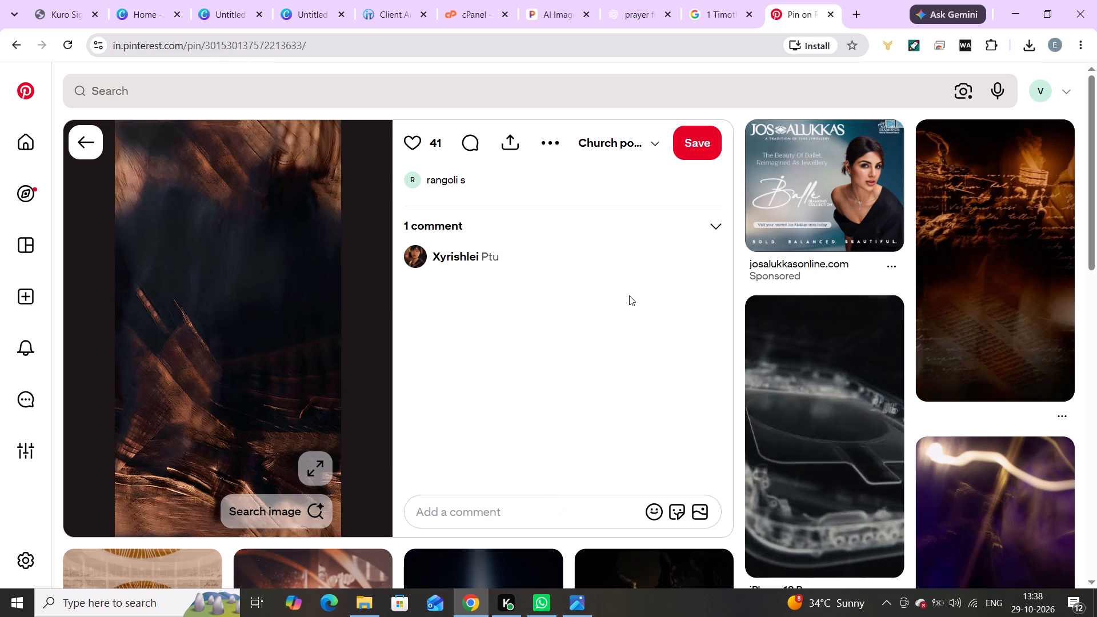
pyautogui.click(548, 150)
pyautogui.click(302, 145)
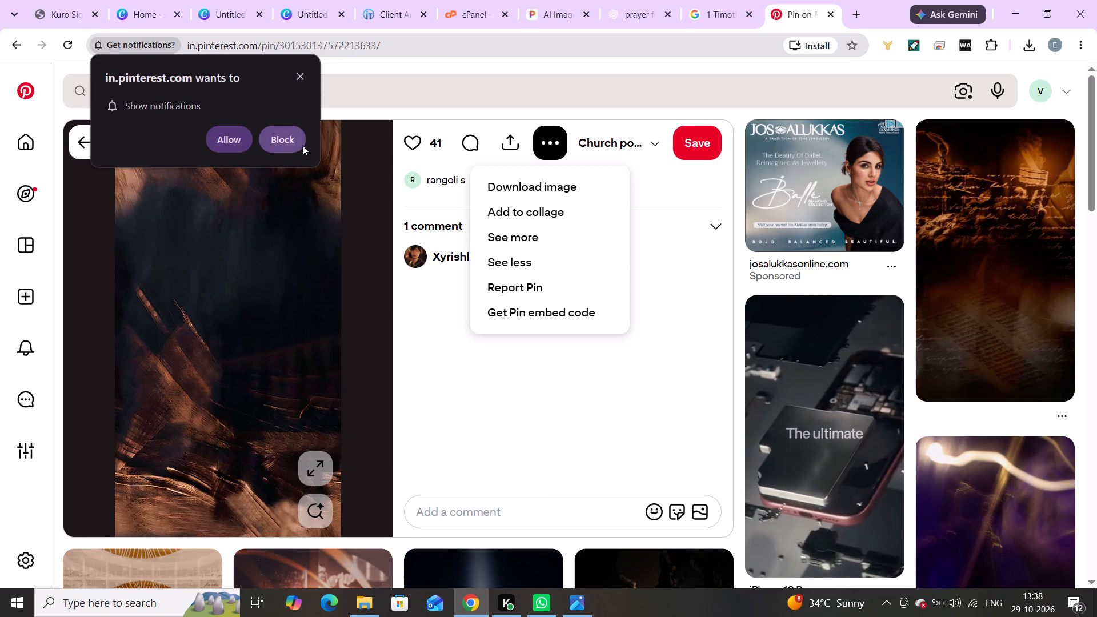
pyautogui.click(537, 189)
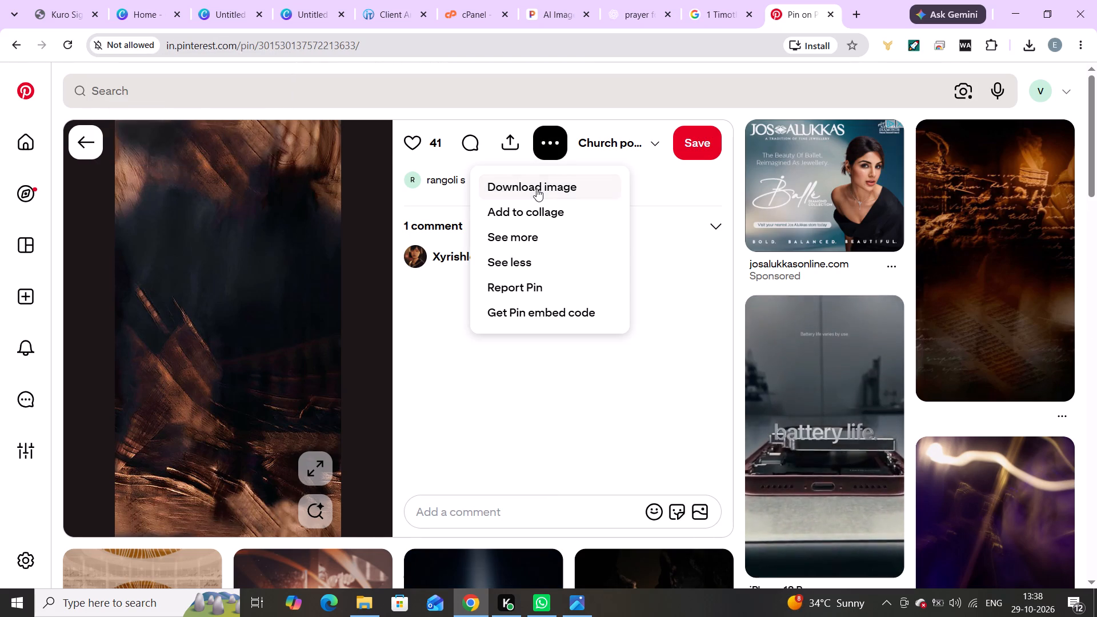
pyautogui.scroll(-6, 768, 308)
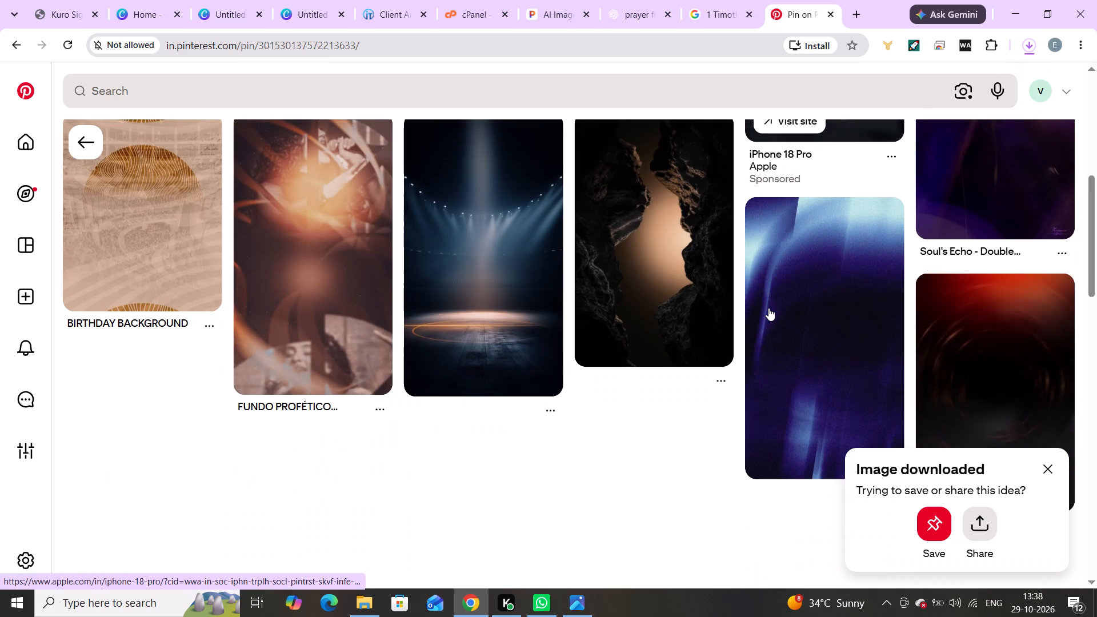
pyautogui.scroll(-1, 768, 308)
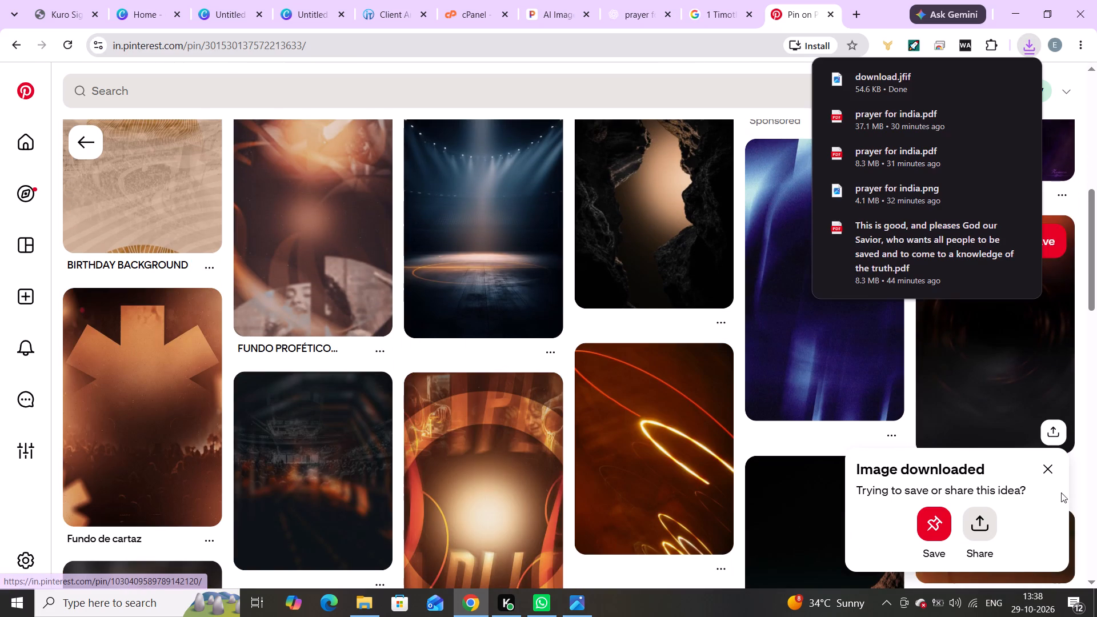
pyautogui.click(1048, 472)
# Look through the related pins under the downloaded image for other suitable dark or textured backgrounds.
pyautogui.scroll(-1, 753, 474)
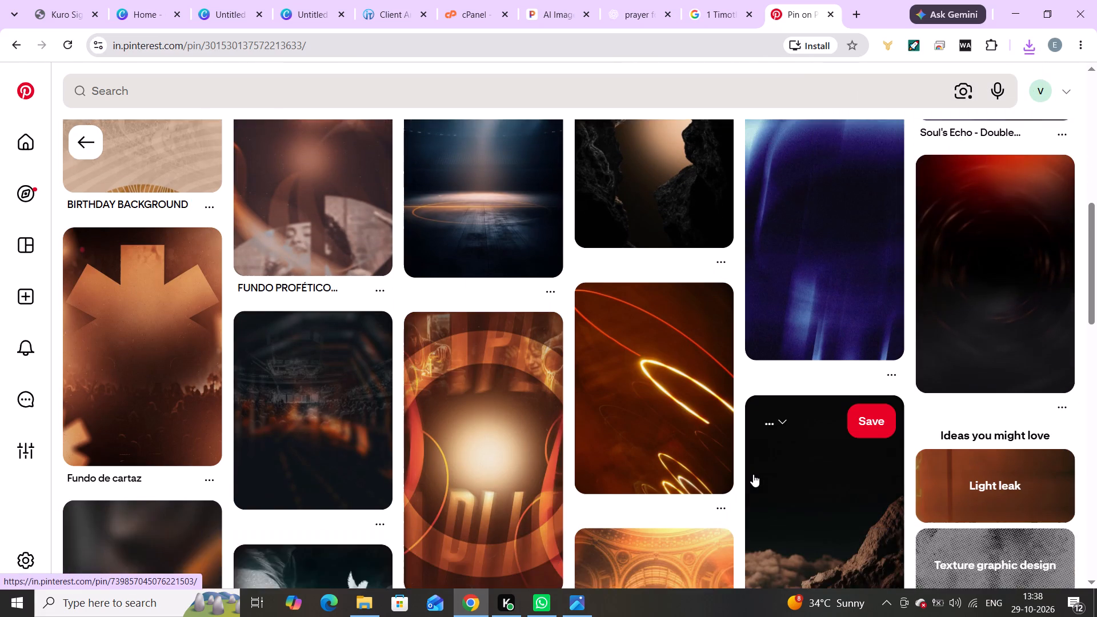
pyautogui.scroll(-4, 753, 474)
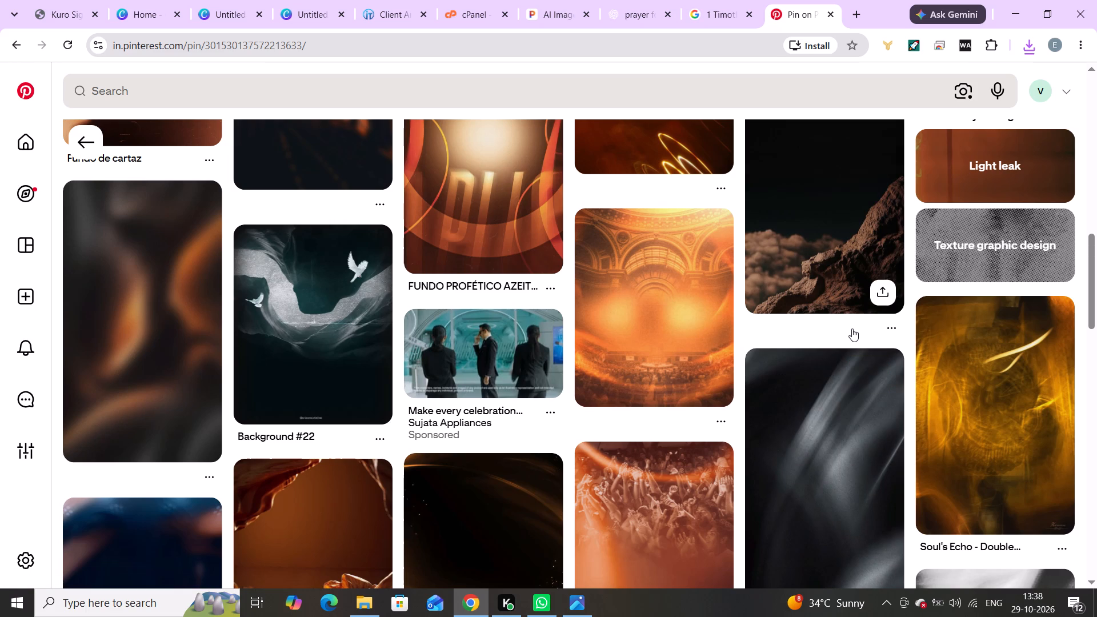
pyautogui.scroll(-4, 852, 328)
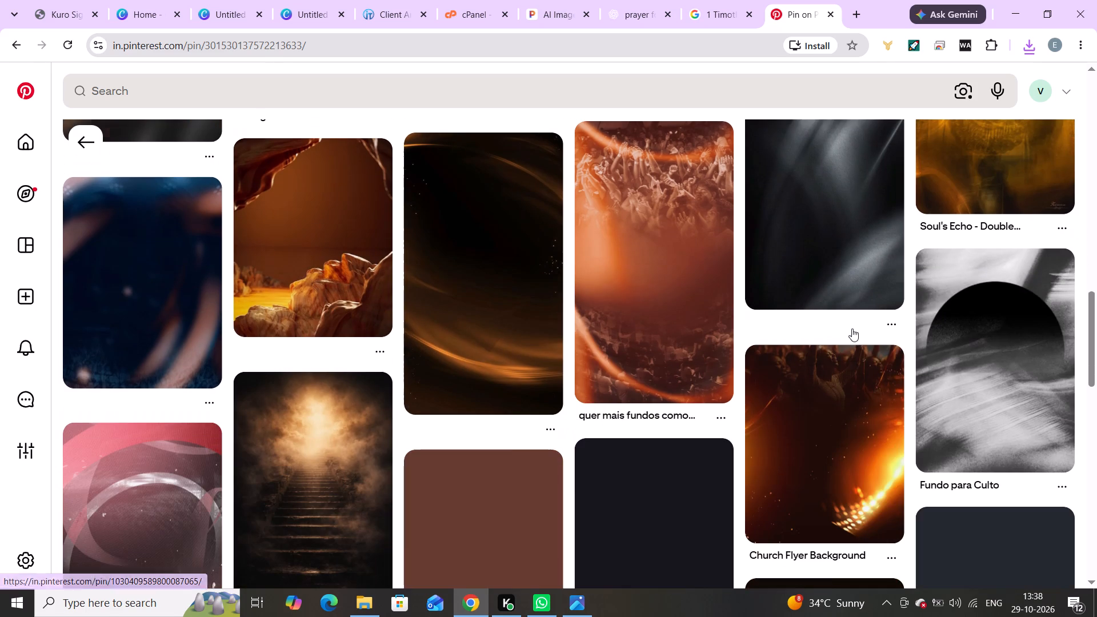
pyautogui.scroll(-4, 852, 328)
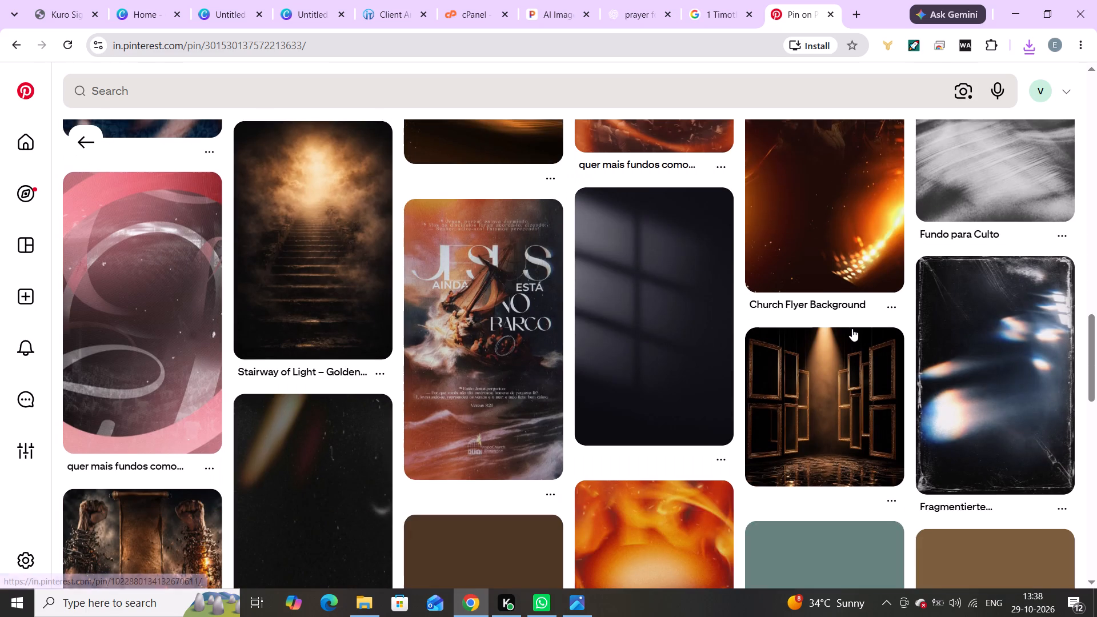
pyautogui.scroll(-4, 852, 328)
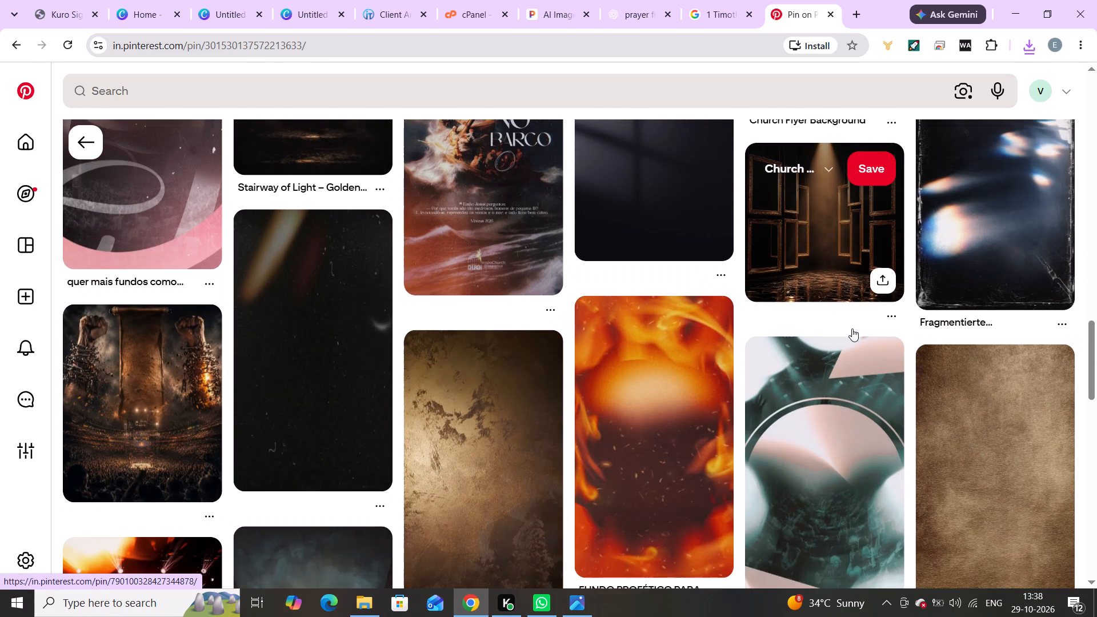
pyautogui.scroll(-7, 852, 328)
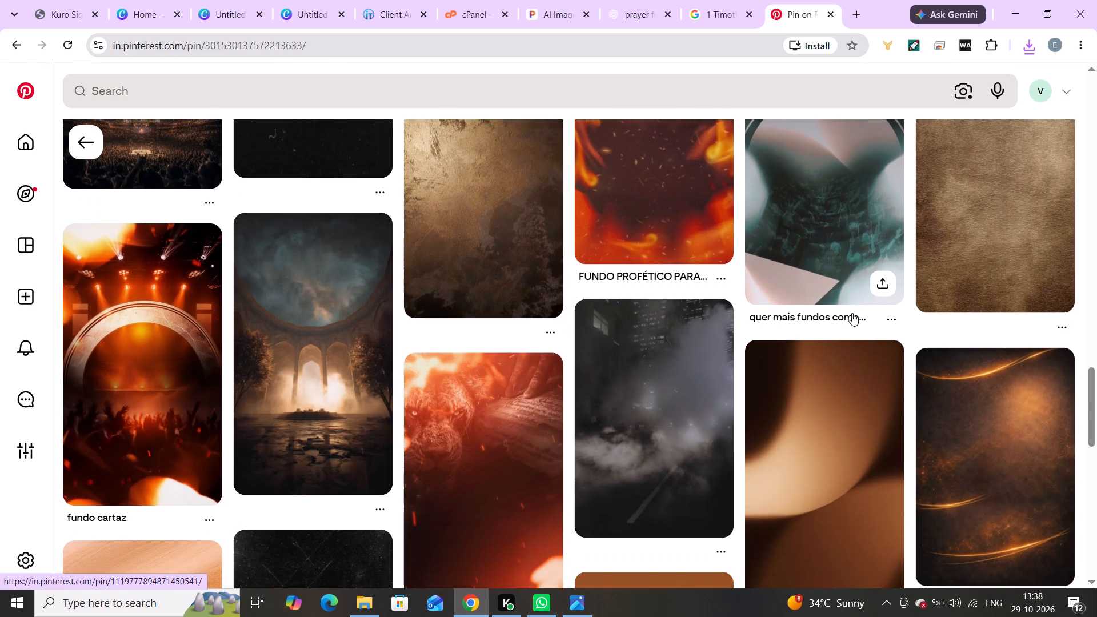
pyautogui.scroll(-3, 852, 313)
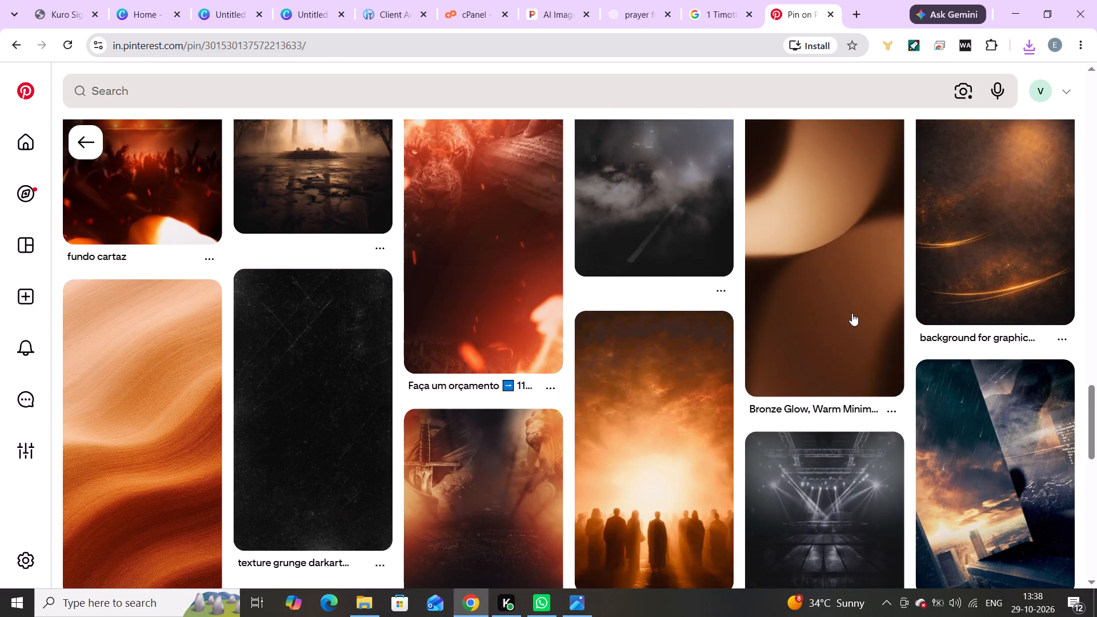
pyautogui.scroll(-8, 852, 313)
pyautogui.scroll(2, 852, 313)
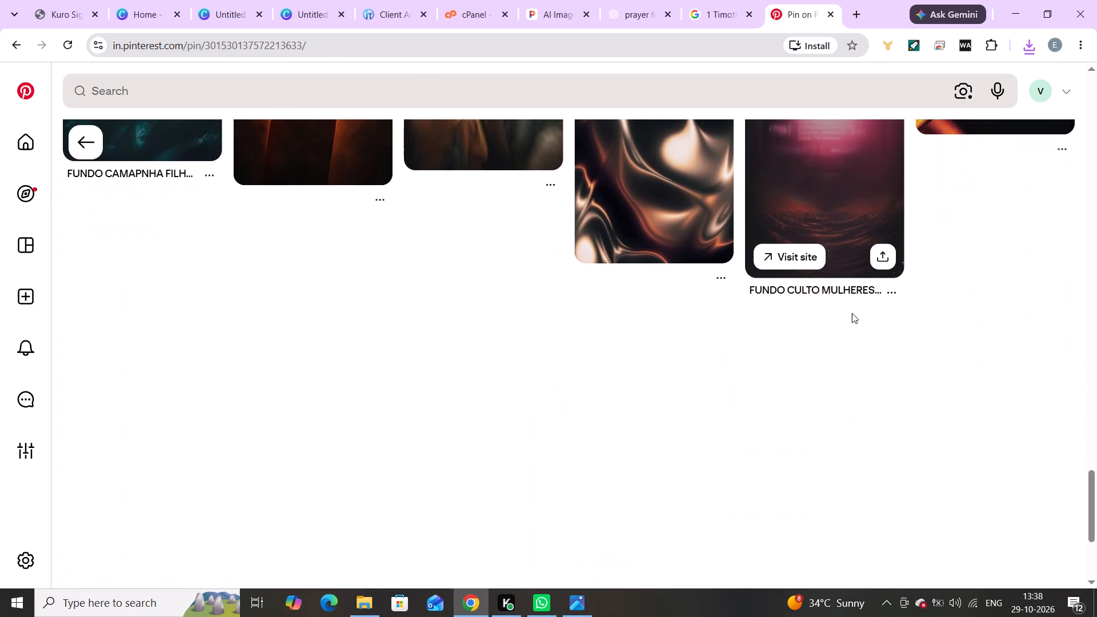
pyautogui.scroll(2, 852, 313)
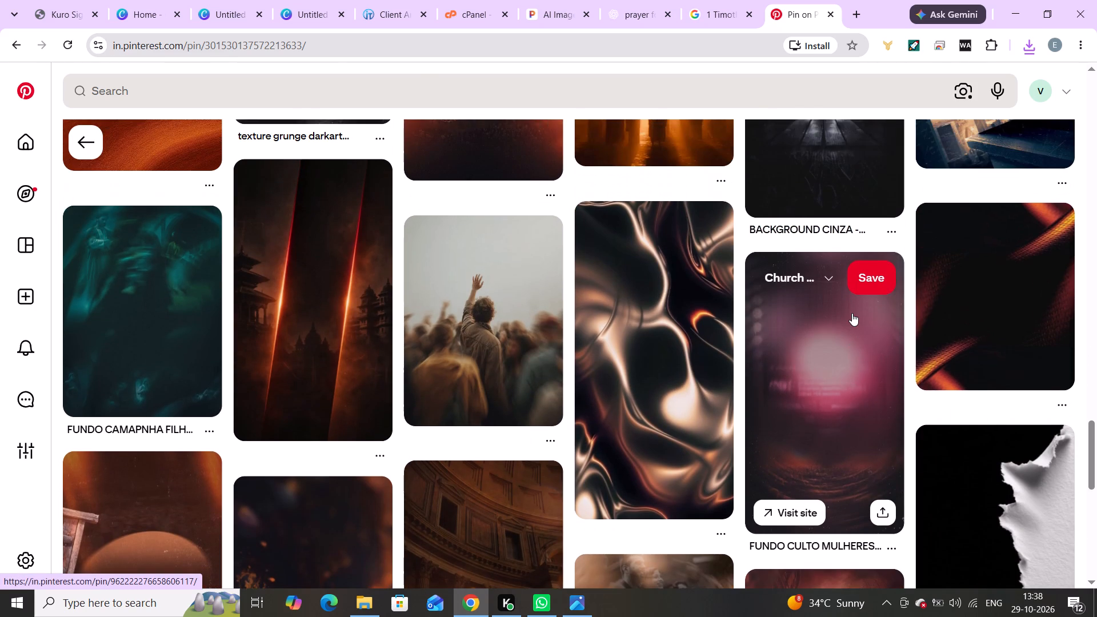
pyautogui.scroll(-9, 852, 313)
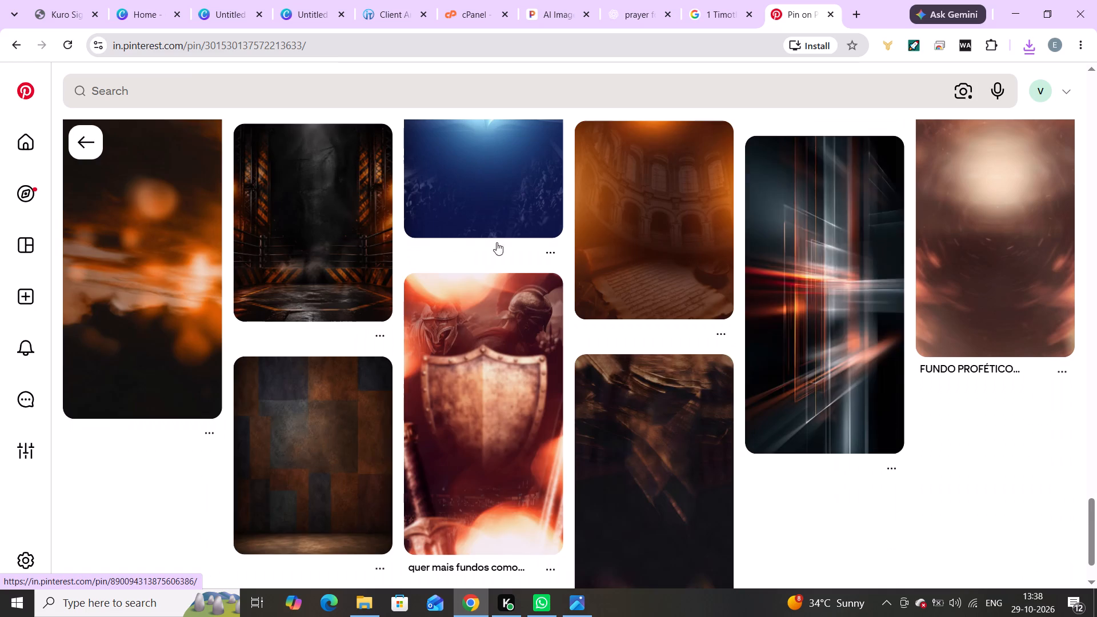
pyautogui.scroll(-3, 478, 247)
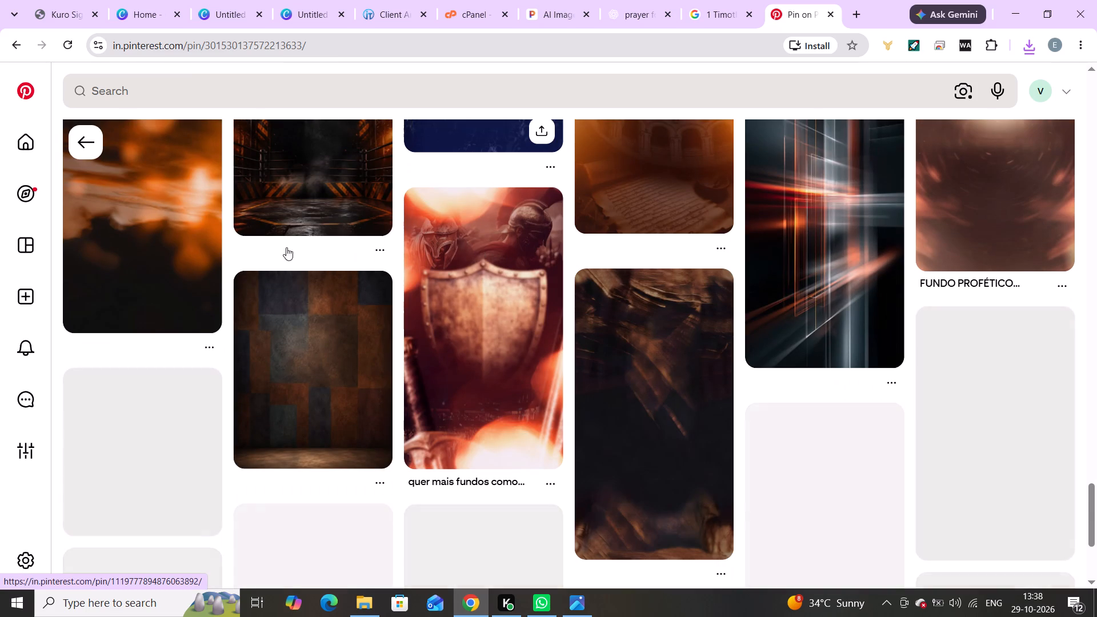
pyautogui.click(82, 149)
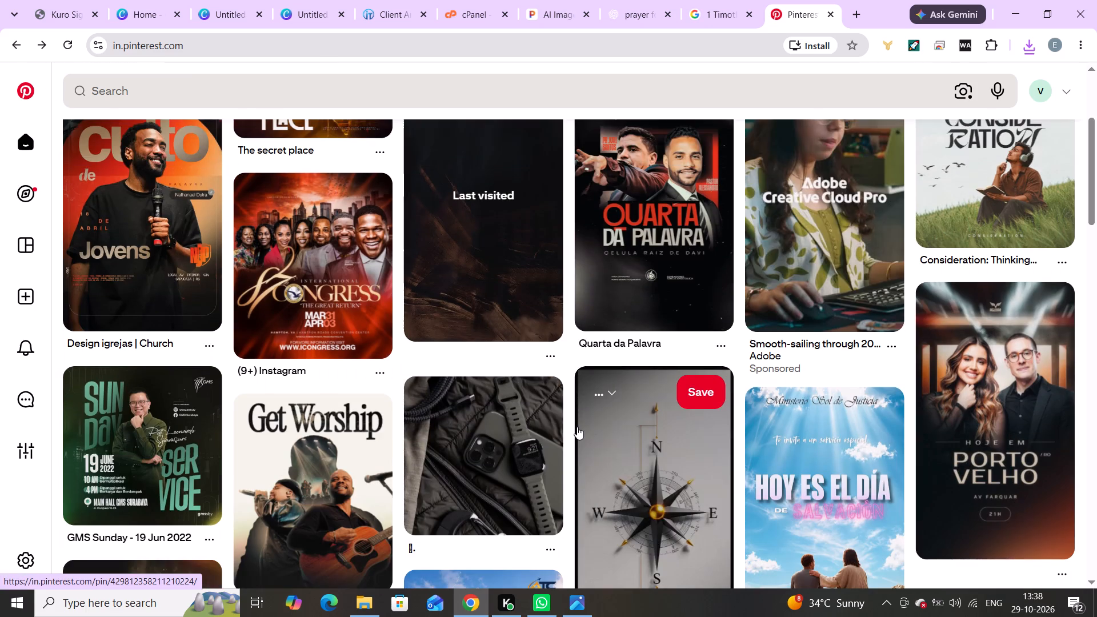
pyautogui.scroll(-2, 577, 427)
pyautogui.scroll(1, 577, 427)
pyautogui.scroll(-4, 577, 427)
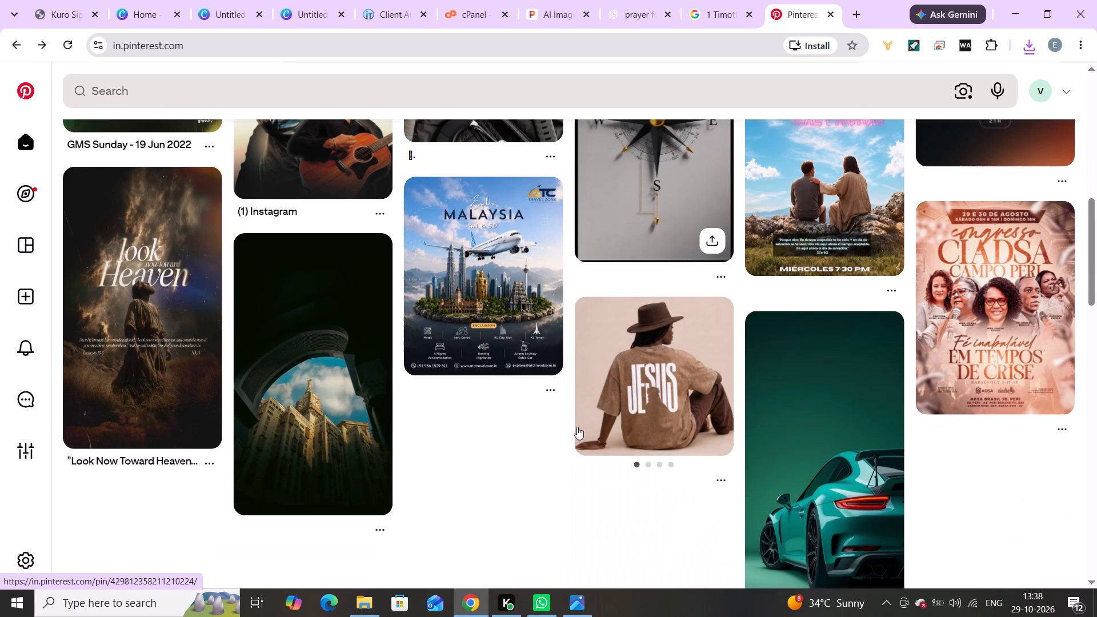
pyautogui.scroll(-2, 577, 427)
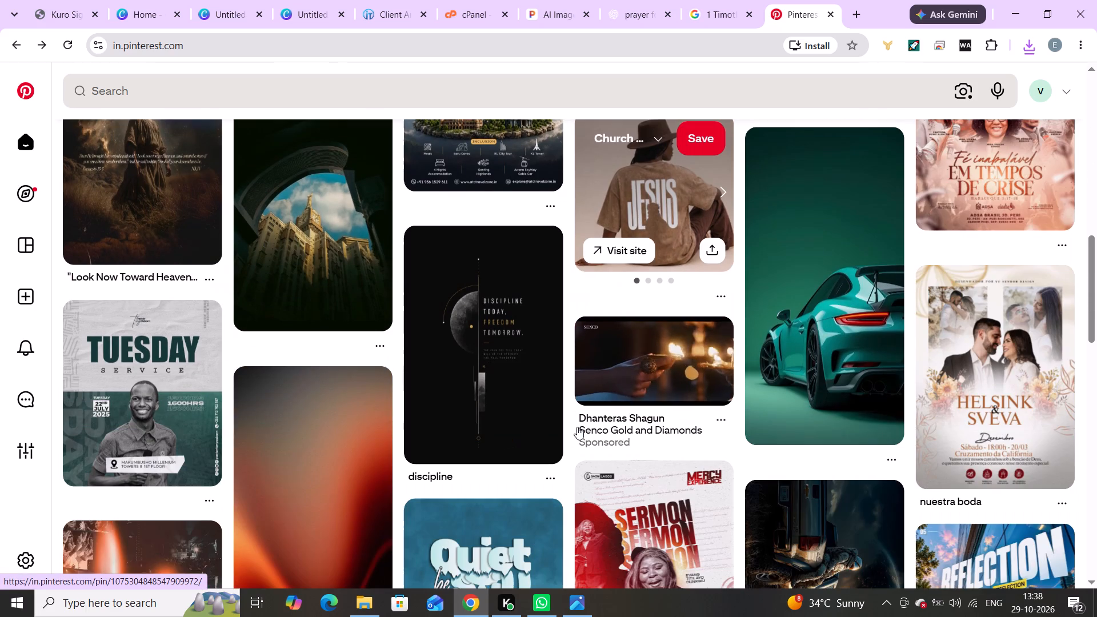
pyautogui.scroll(-5, 577, 427)
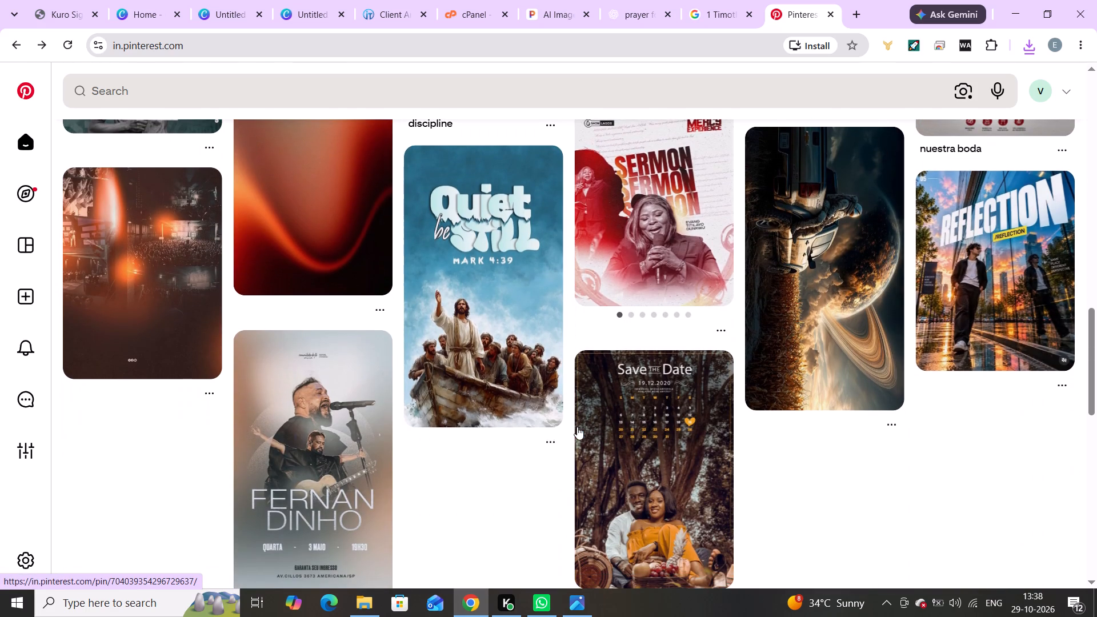
pyautogui.scroll(-6, 577, 427)
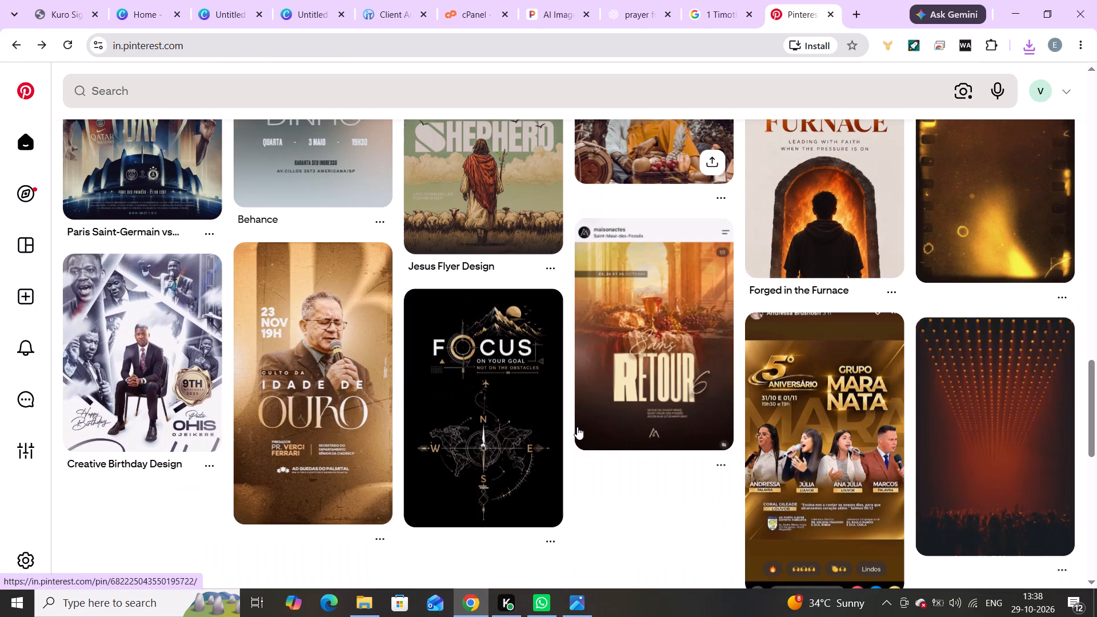
pyautogui.scroll(-8, 577, 427)
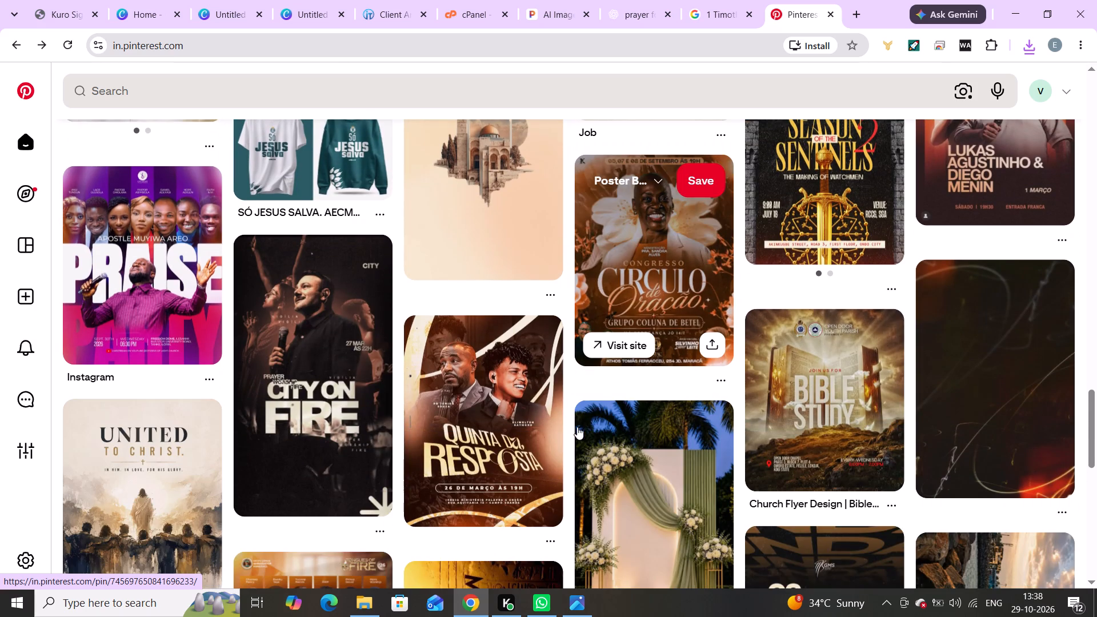
pyautogui.scroll(-3, 577, 427)
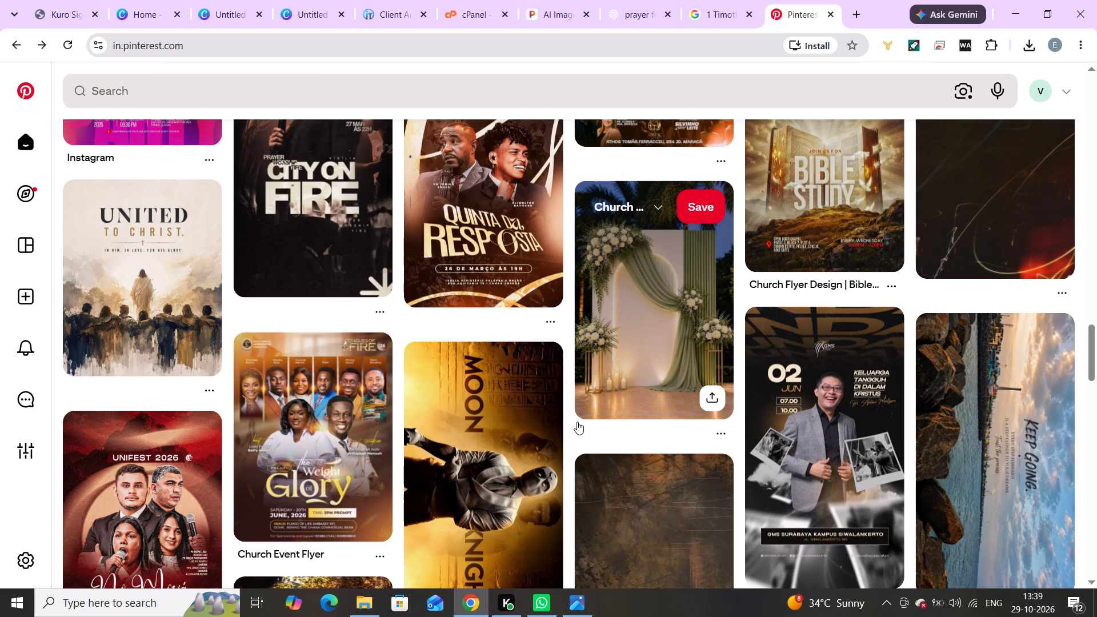
pyautogui.scroll(-3, 525, 482)
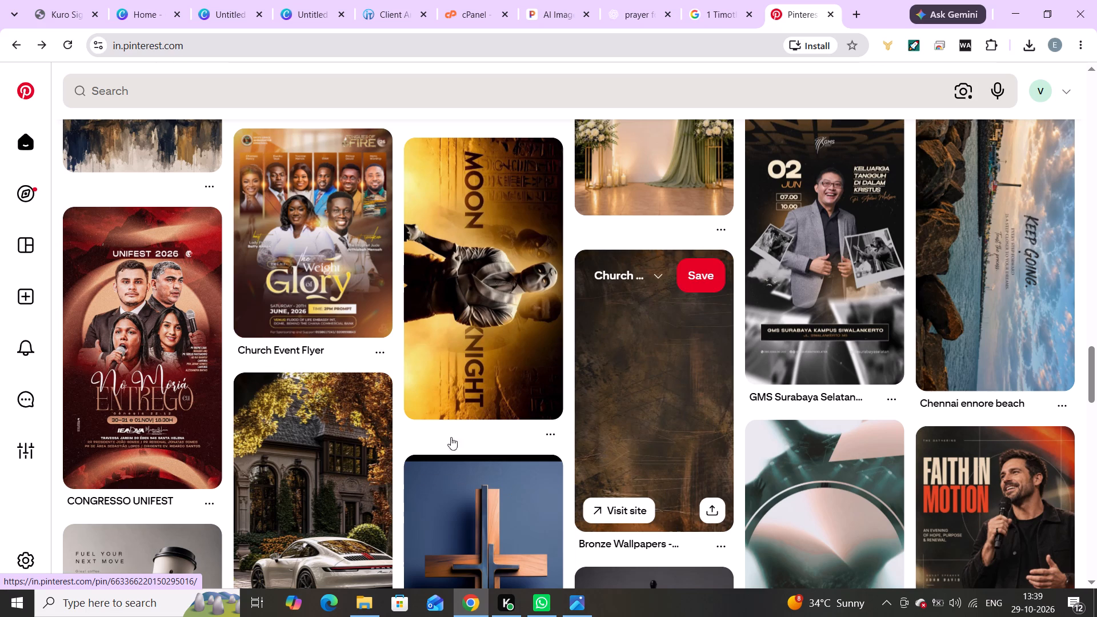
pyautogui.scroll(-6, 454, 459)
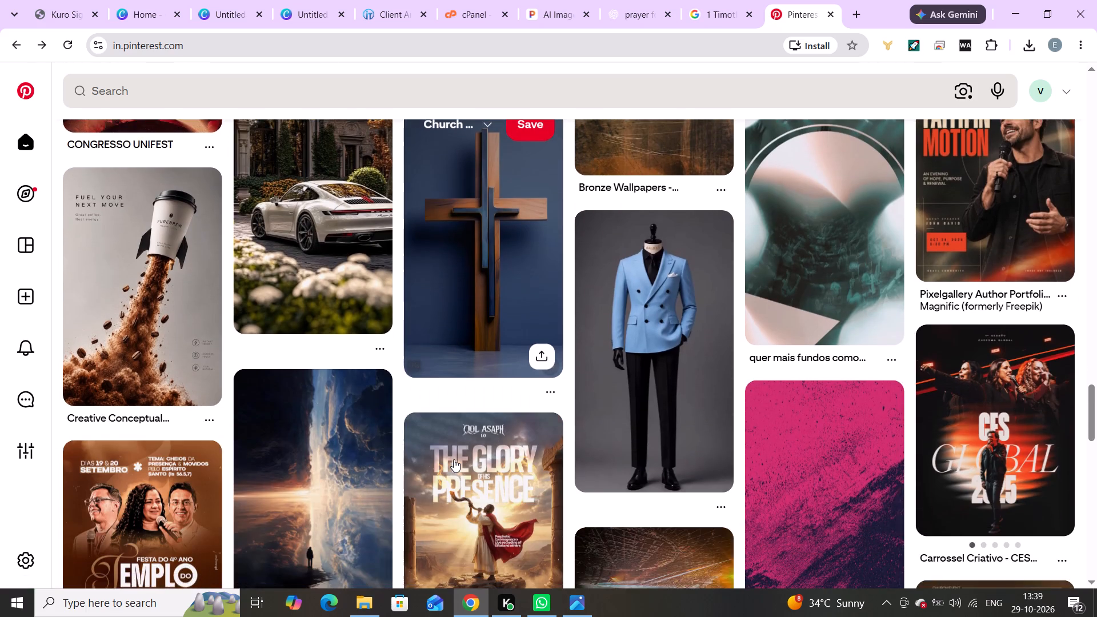
pyautogui.scroll(-6, 454, 459)
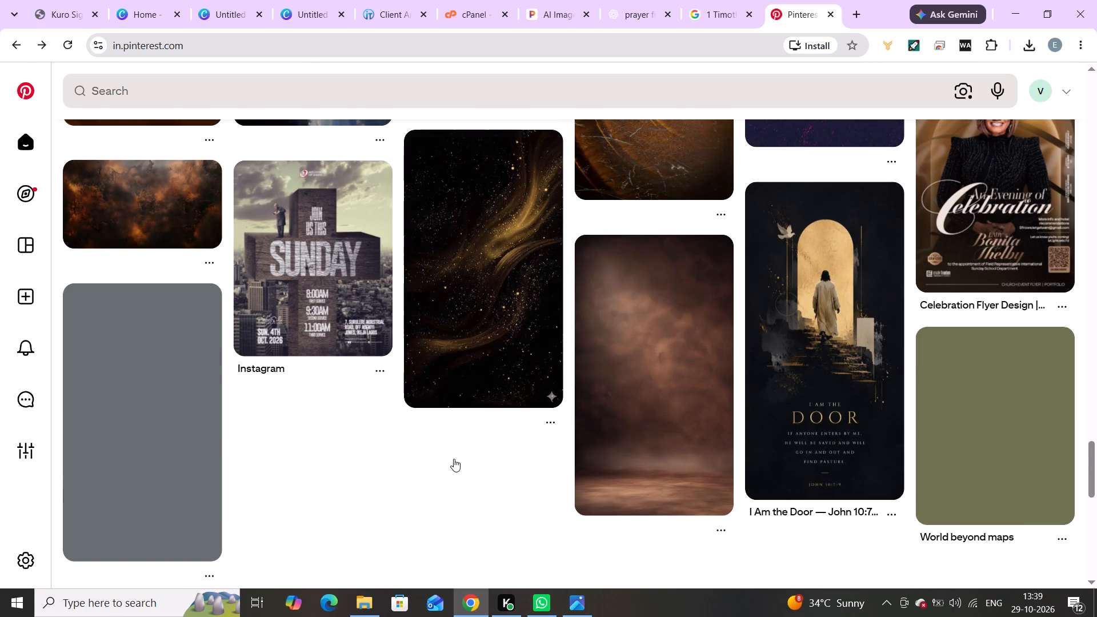
pyautogui.scroll(-1, 454, 459)
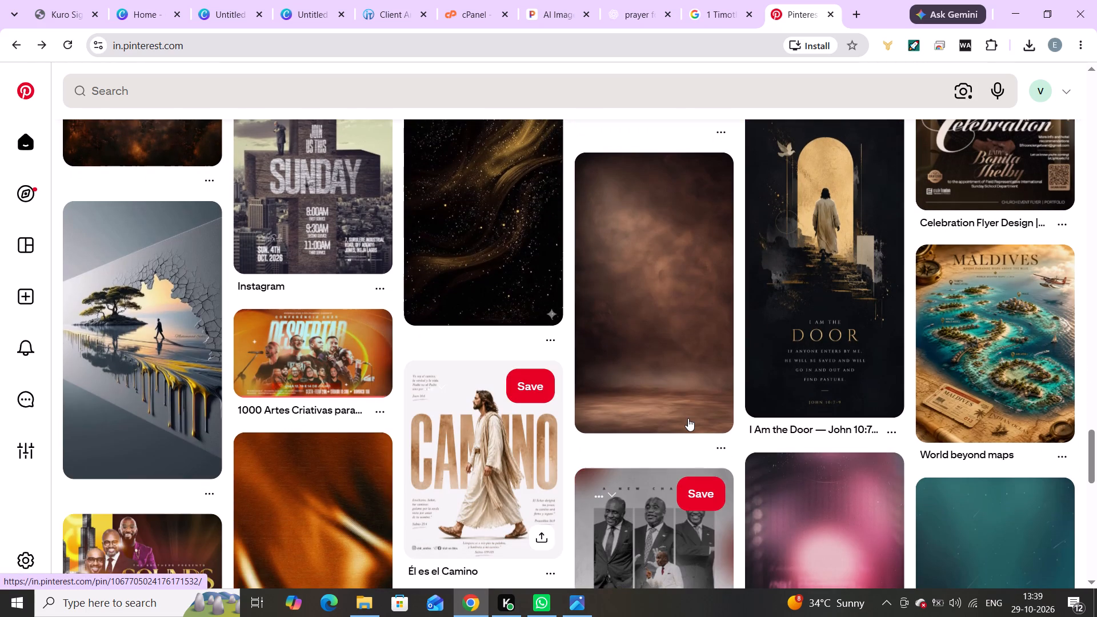
pyautogui.scroll(-4, 688, 418)
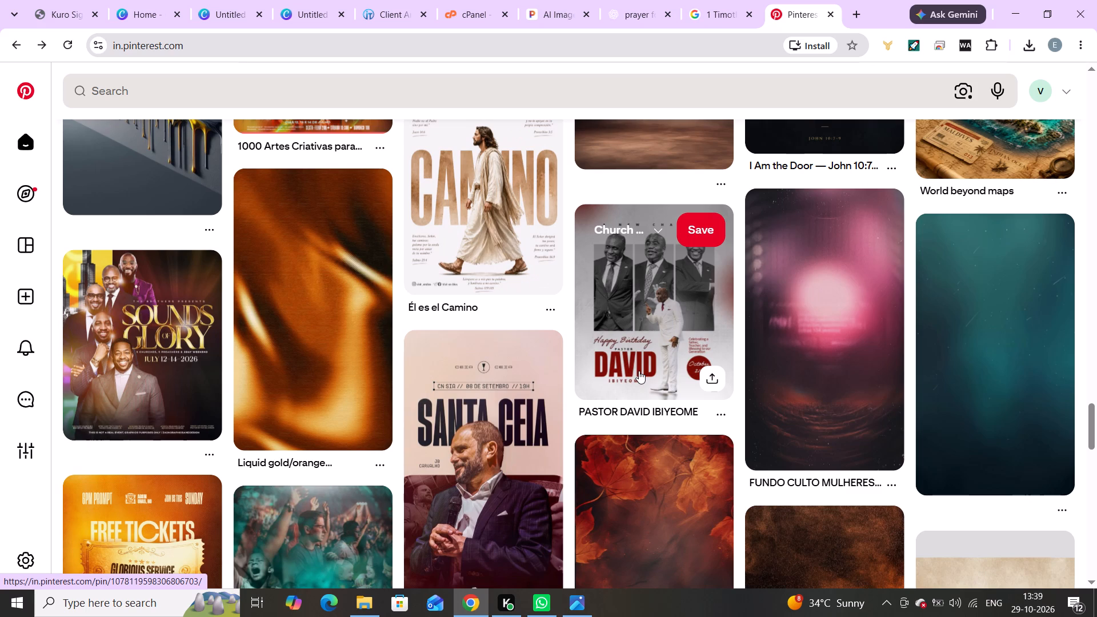
pyautogui.scroll(-2, 863, 482)
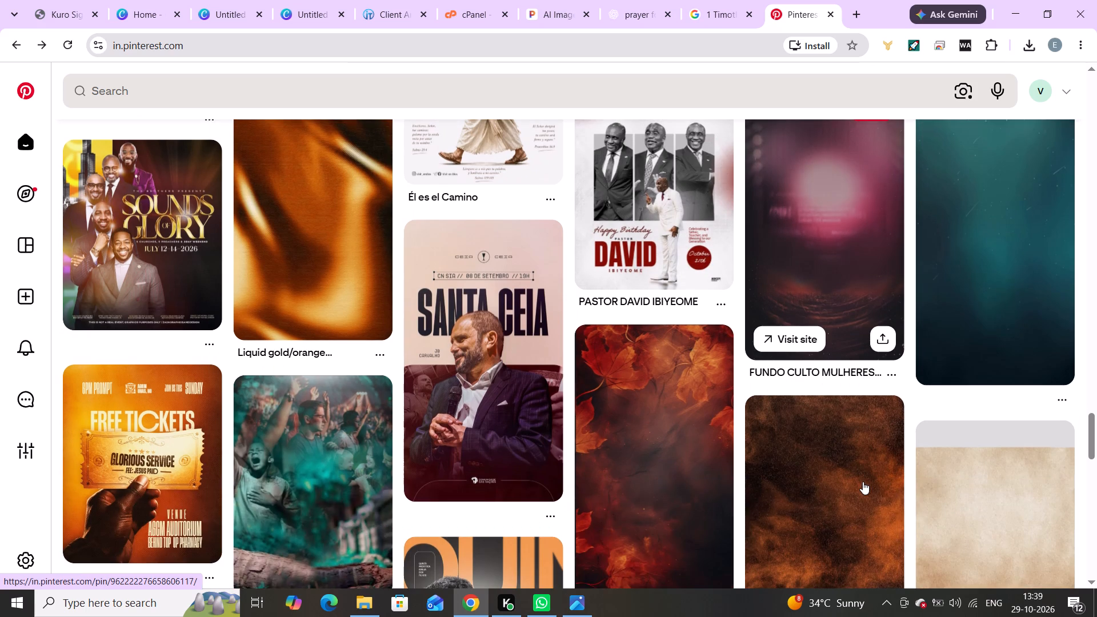
pyautogui.scroll(-6, 863, 482)
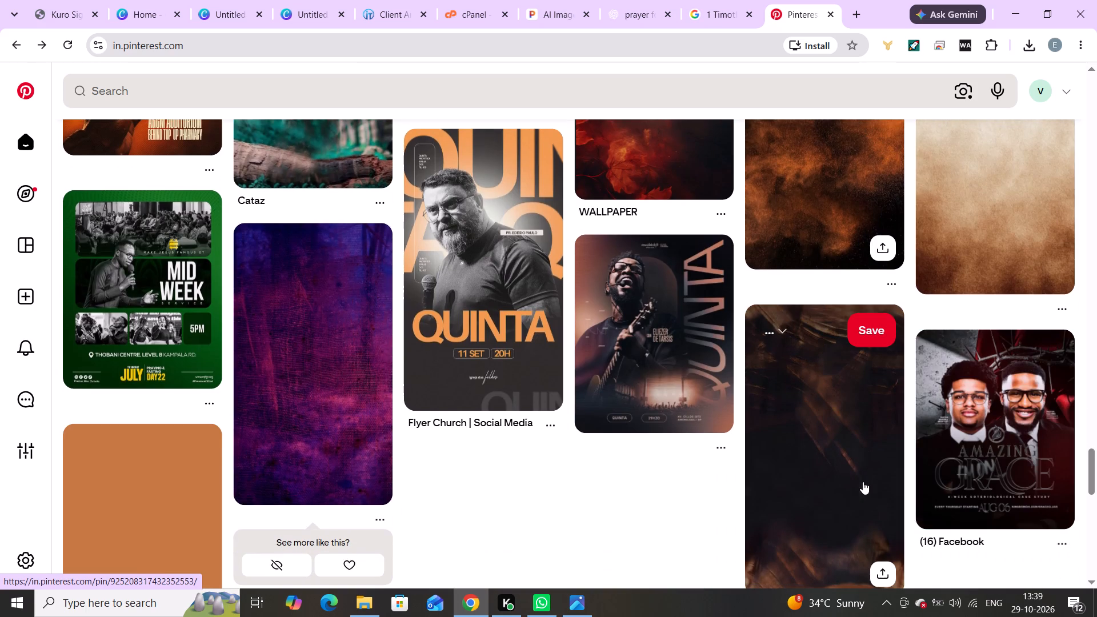
pyautogui.scroll(-4, 863, 482)
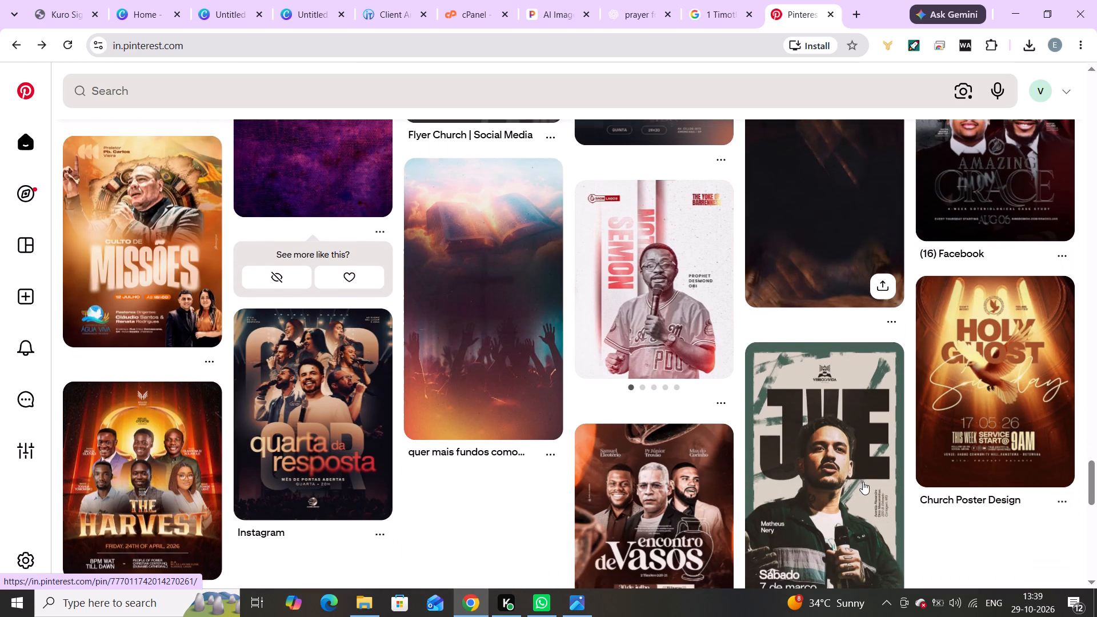
pyautogui.scroll(1, 863, 482)
pyautogui.scroll(-1, 863, 482)
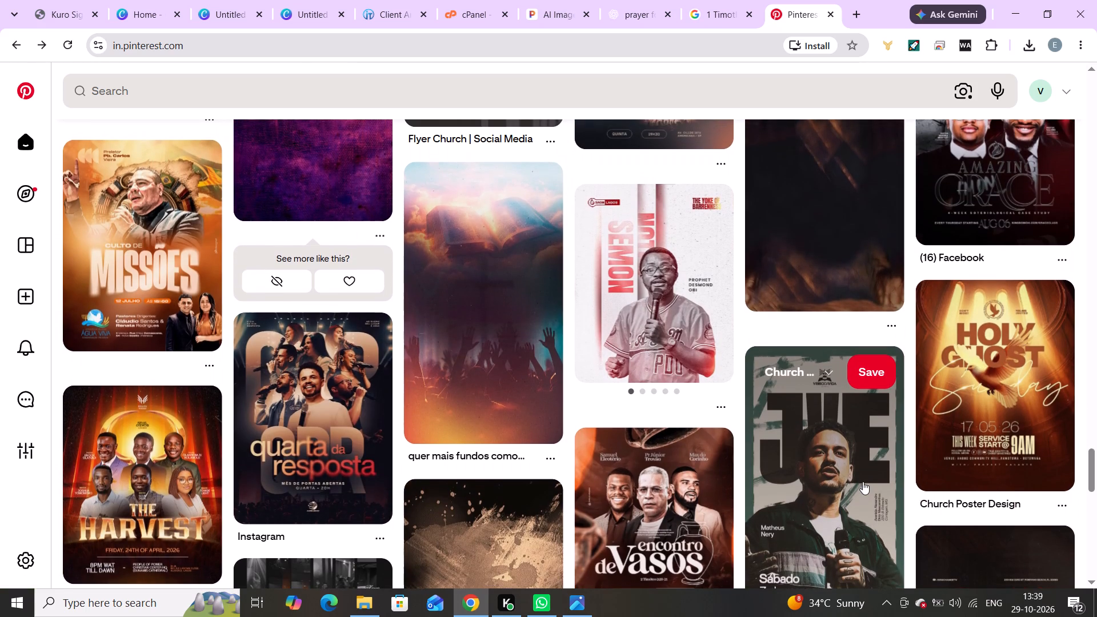
pyautogui.scroll(-5, 863, 482)
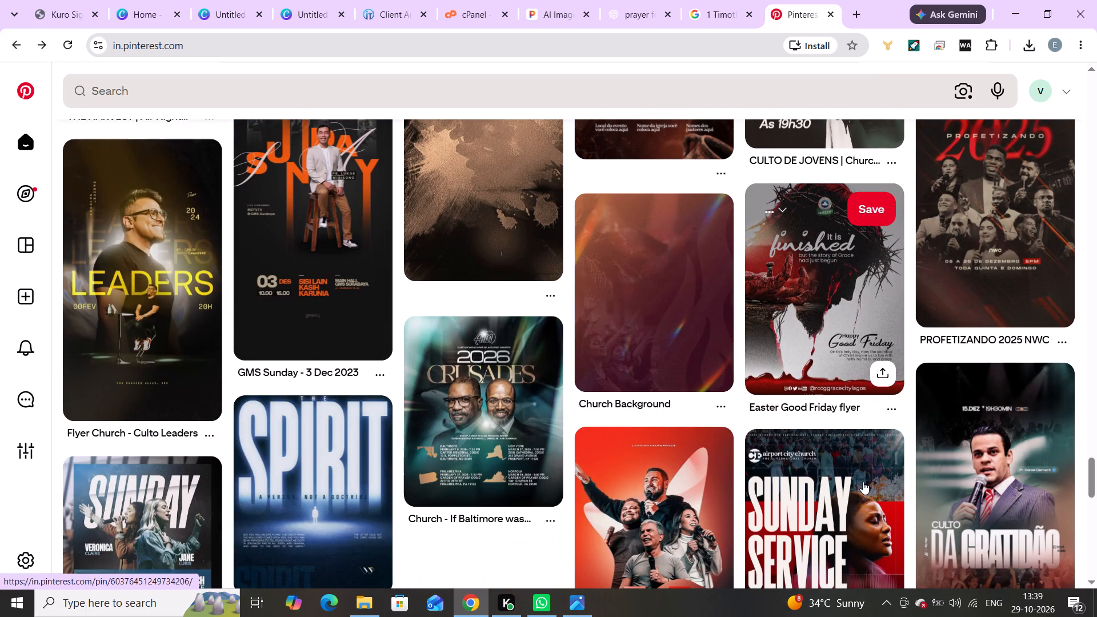
pyautogui.scroll(1, 863, 482)
pyautogui.scroll(-1, 863, 482)
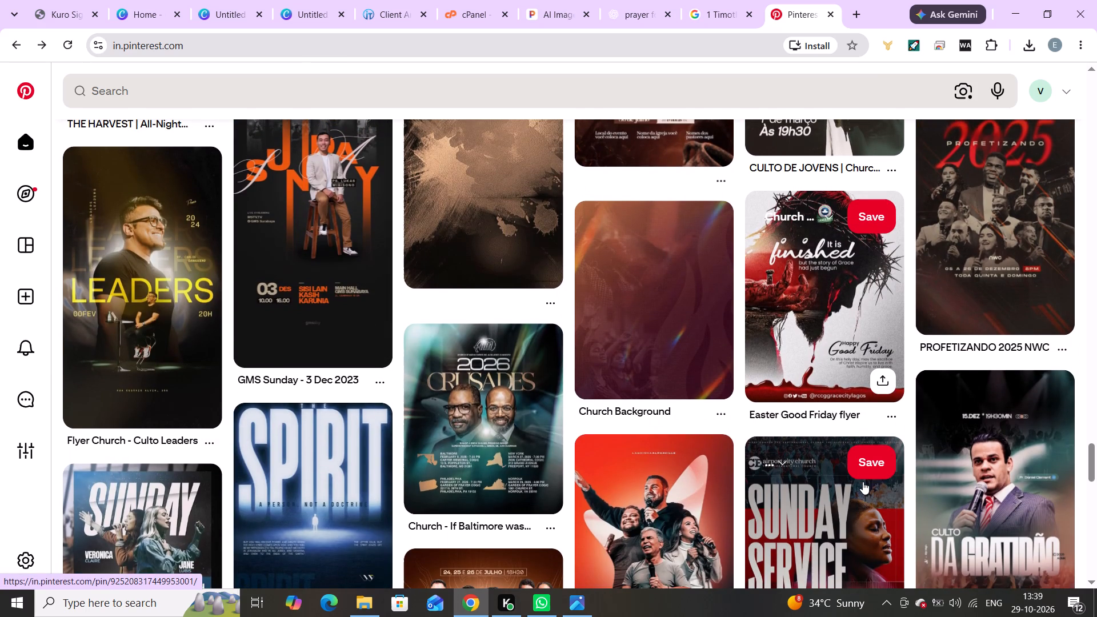
pyautogui.scroll(12, 863, 482)
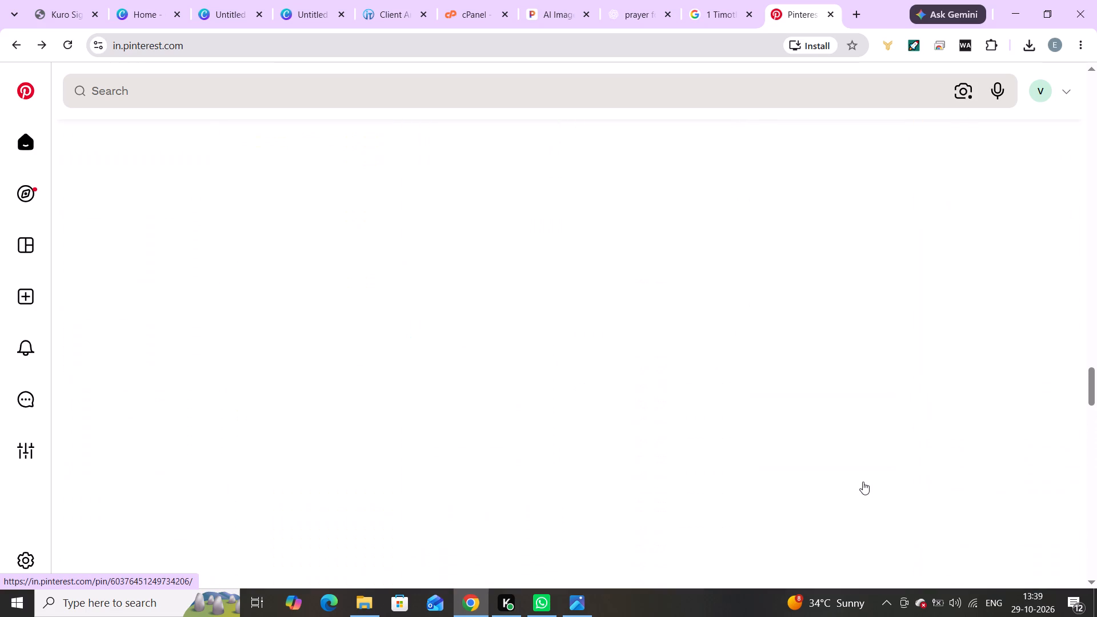
pyautogui.scroll(3, 863, 482)
pyautogui.scroll(-1, 863, 482)
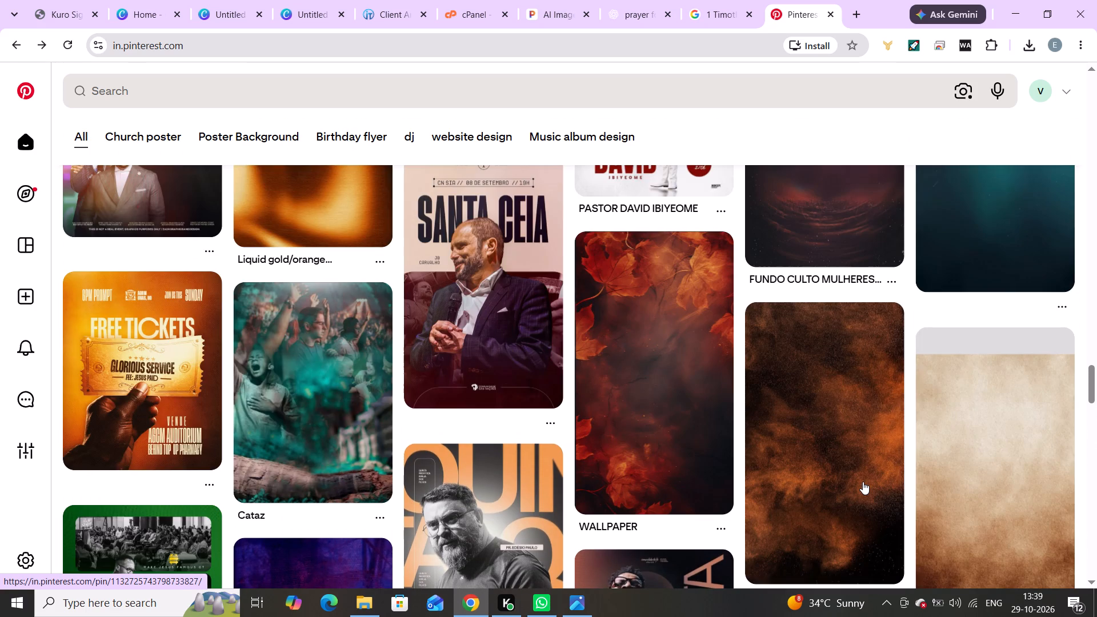
pyautogui.scroll(3, 863, 482)
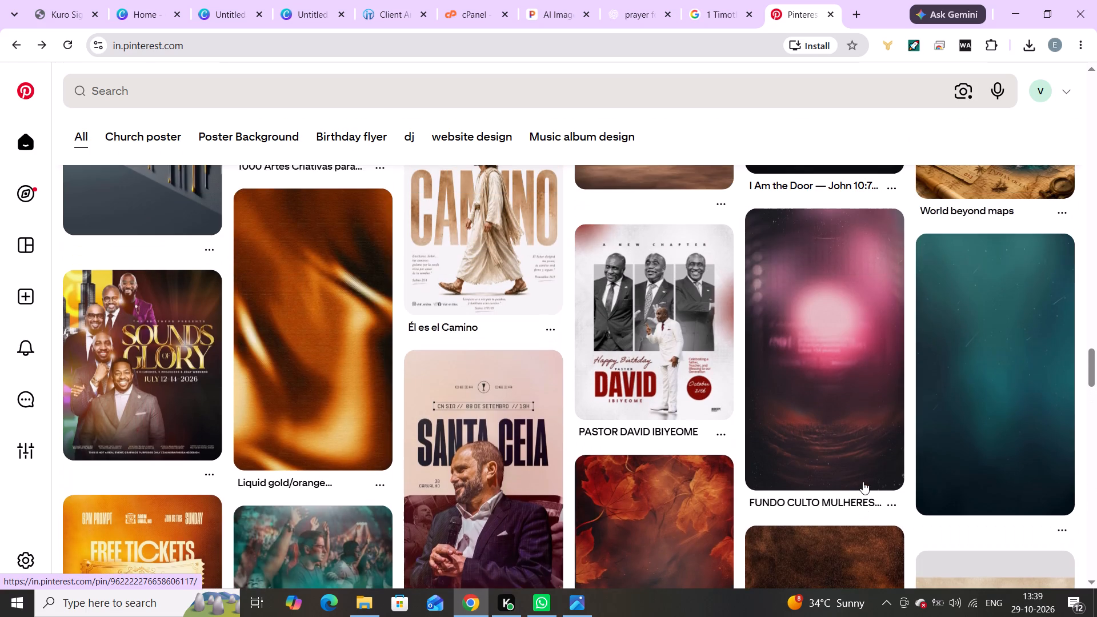
pyautogui.scroll(2, 863, 482)
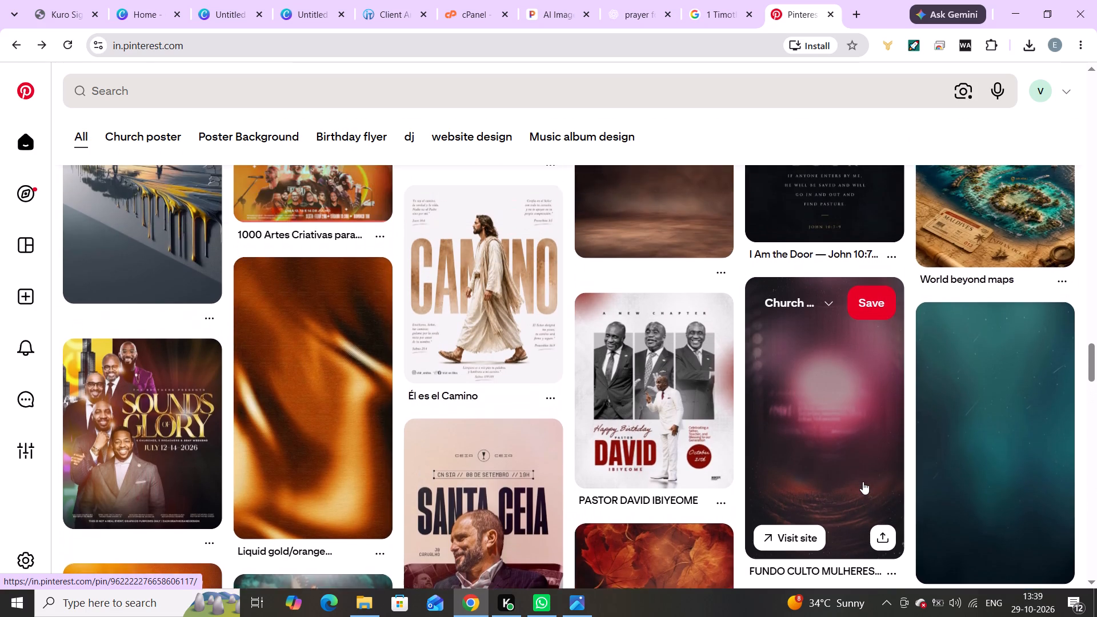
pyautogui.scroll(1, 863, 482)
pyautogui.scroll(-1, 863, 482)
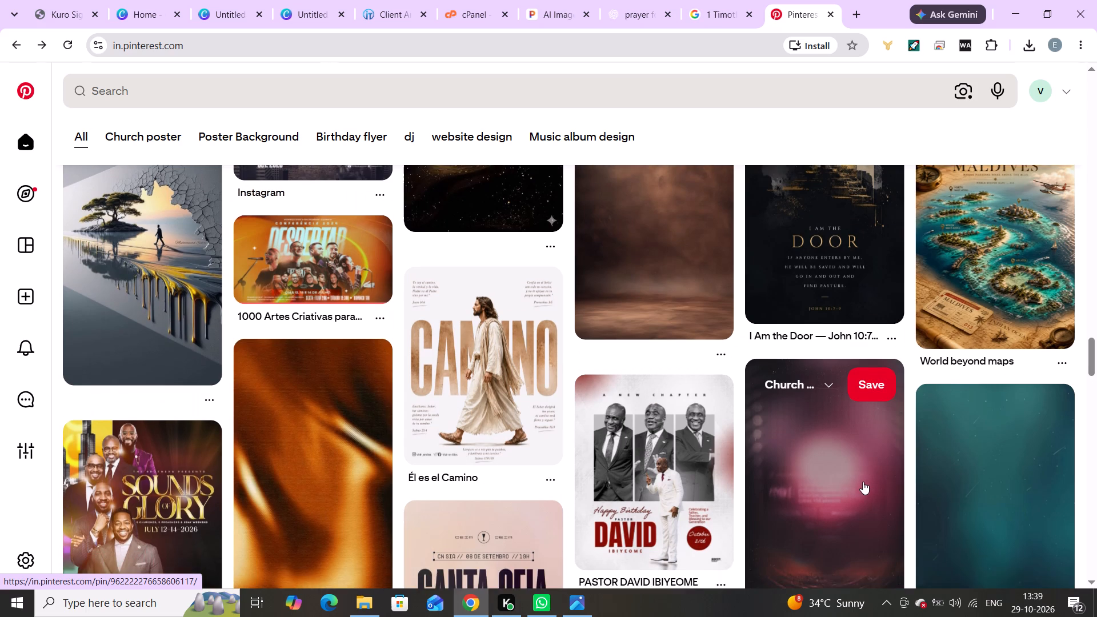
pyautogui.scroll(-3, 863, 482)
pyautogui.scroll(1, 863, 482)
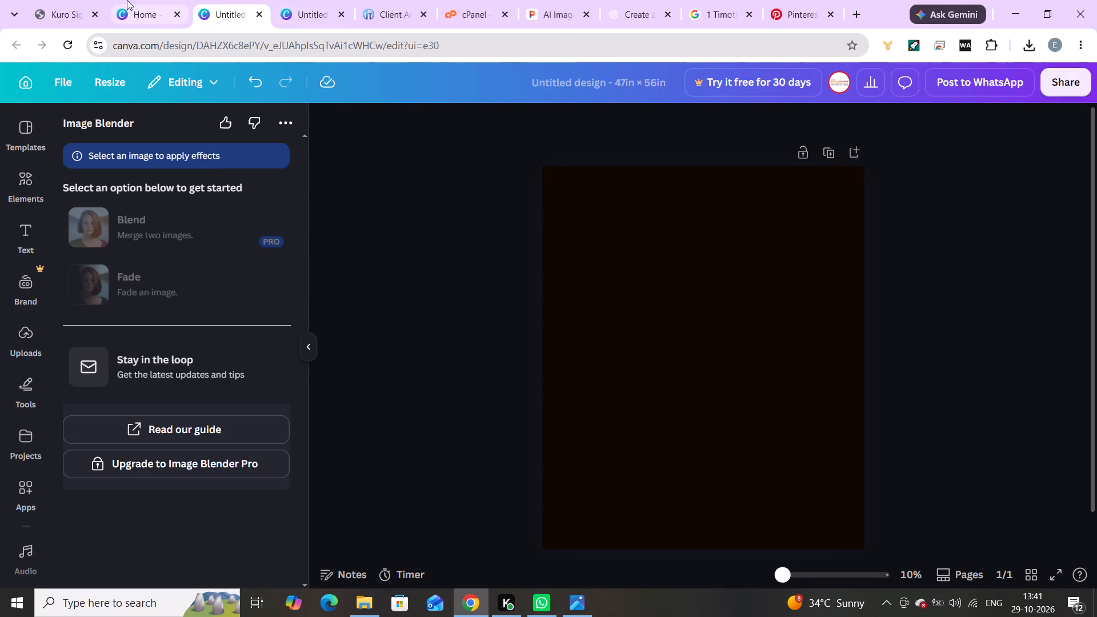
# Close the blank 3175 × 2780 px untitled design and return to the 47 × 56 in untitled design.
pyautogui.click(309, 13)
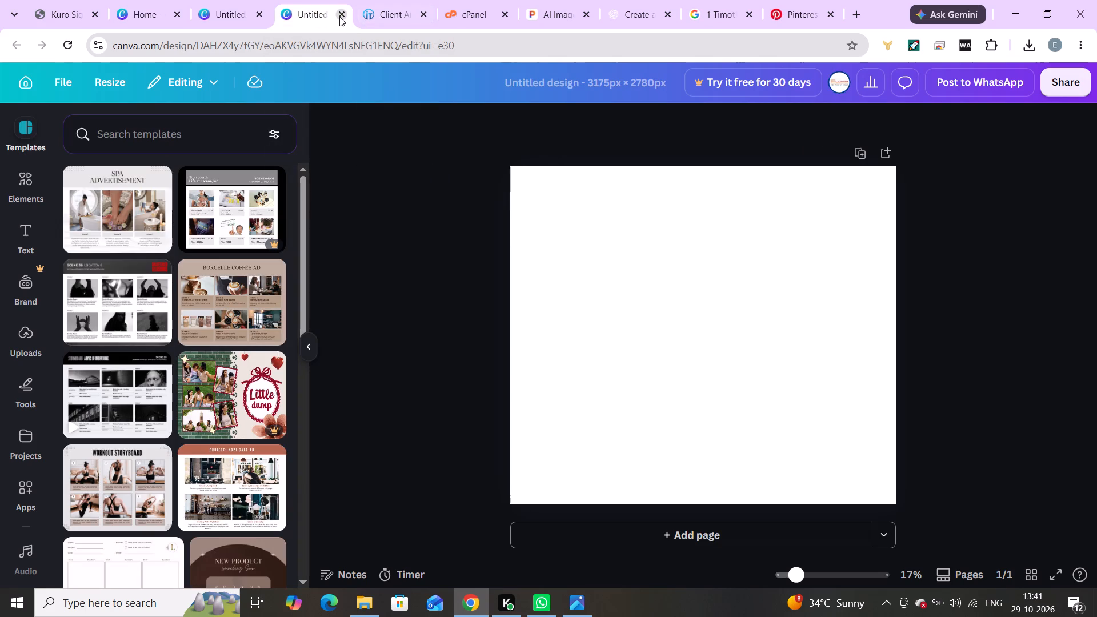
pyautogui.click(339, 17)
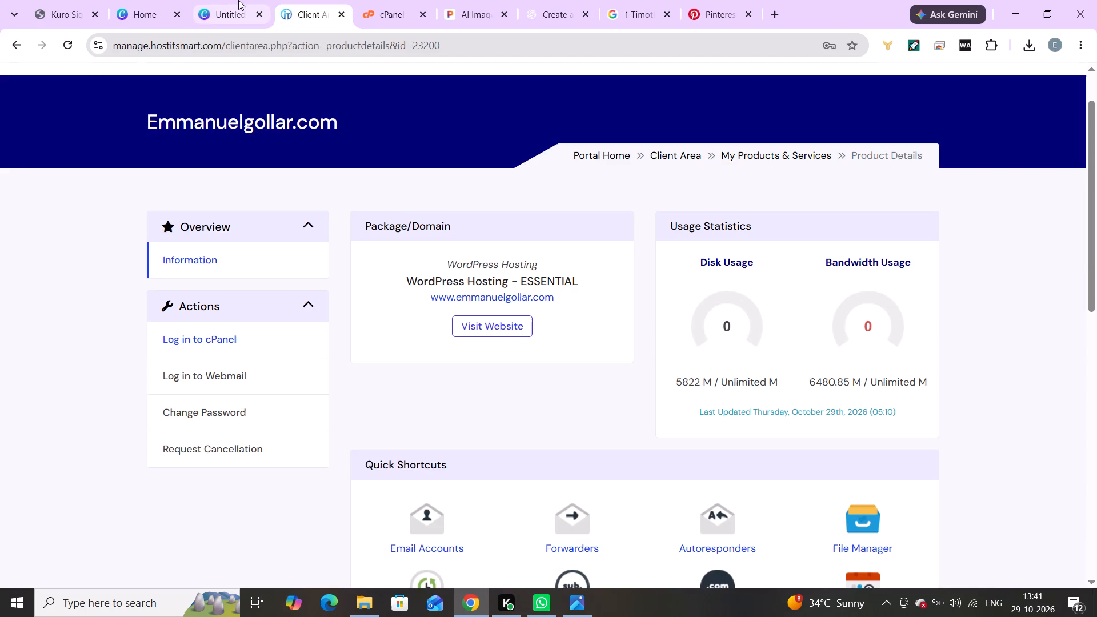
pyautogui.click(238, 0)
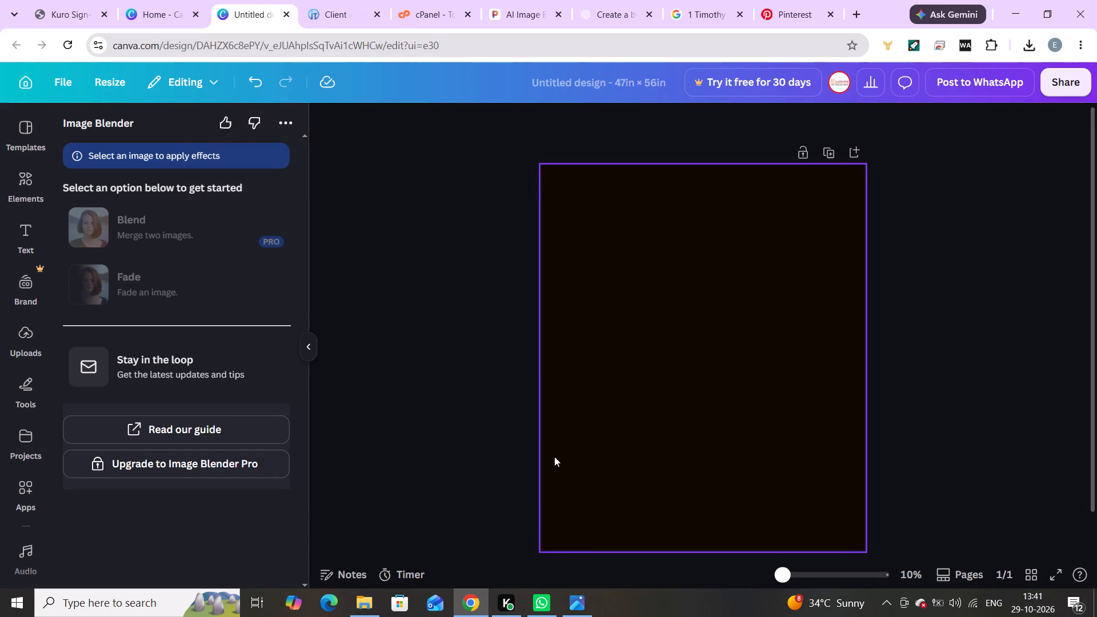
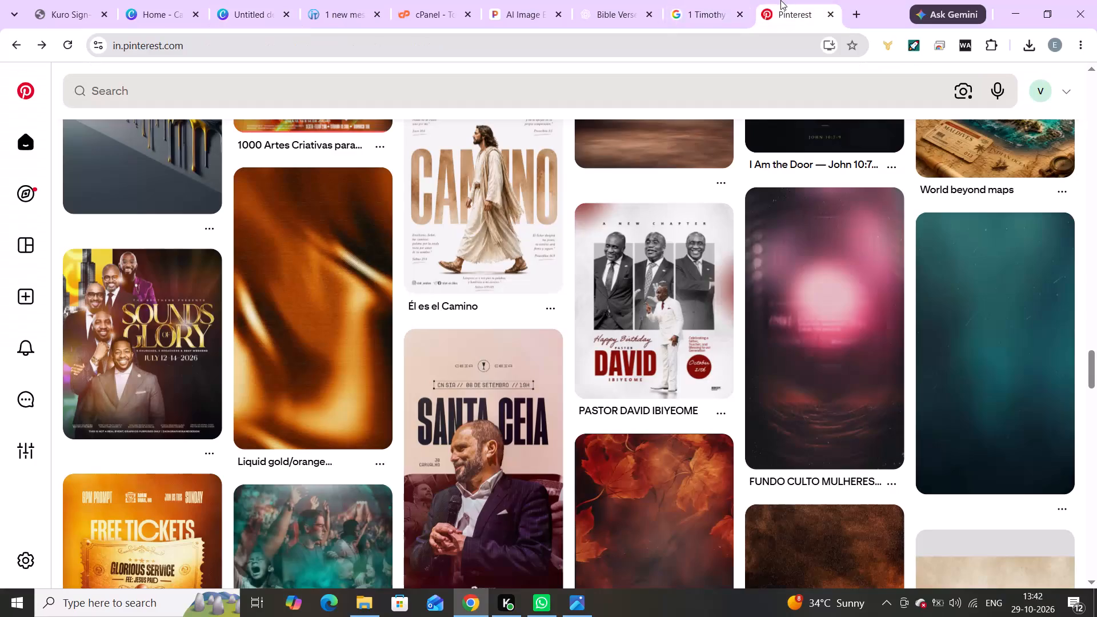
# Browse the Pinterest home feed for Christian poster design references around the "Él es el Camino" pin.
pyautogui.scroll(-3, 568, 295)
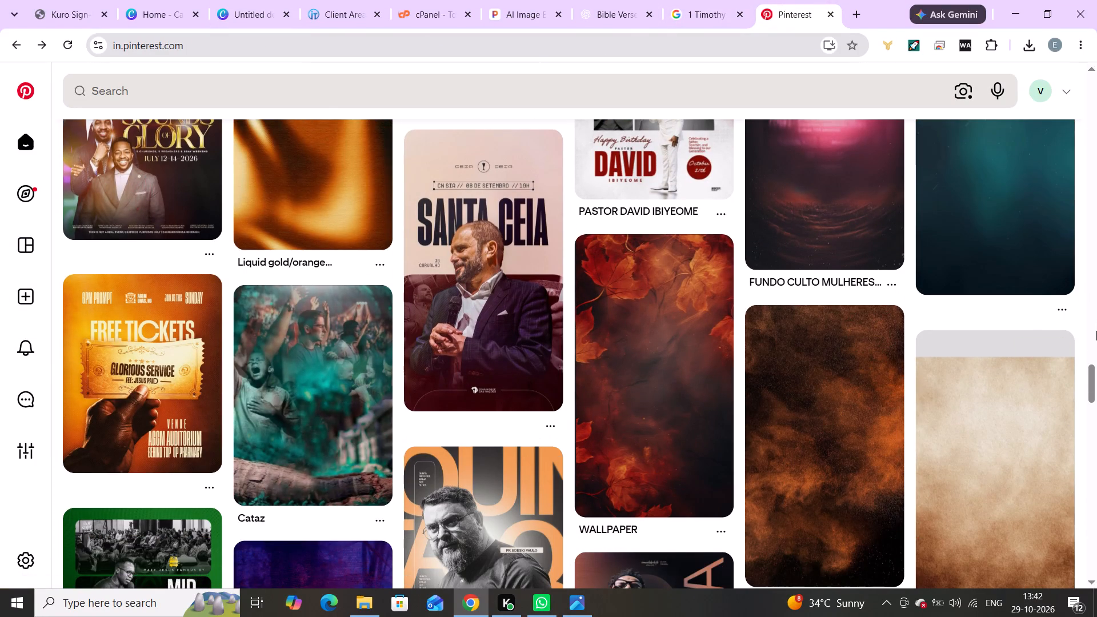
pyautogui.moveTo(1093, 382); pyautogui.dragTo(1096, 341)
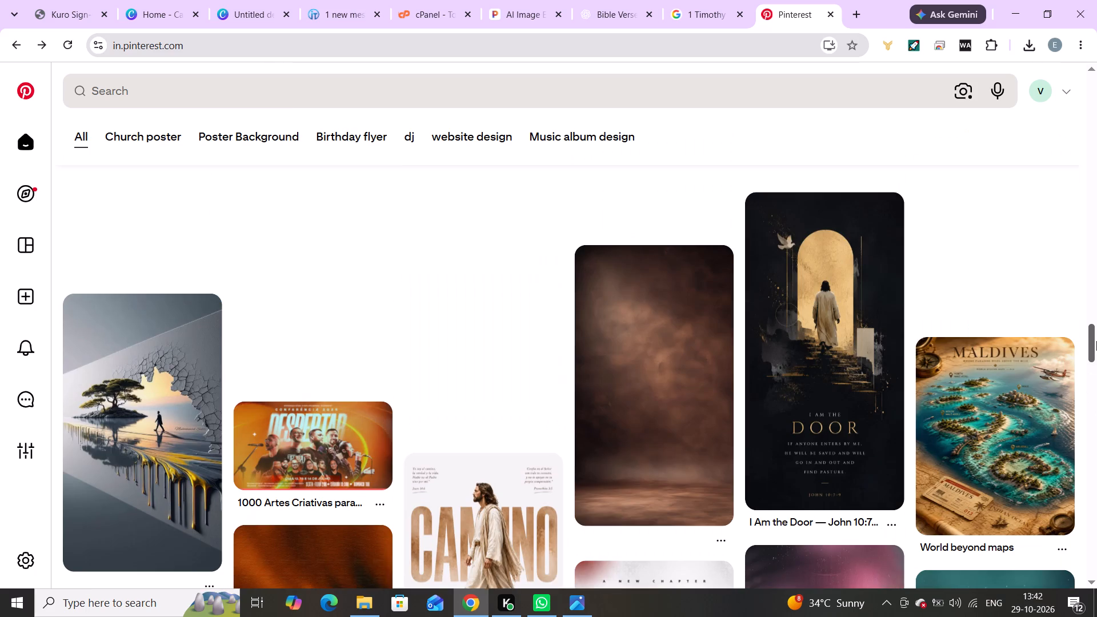
pyautogui.moveTo(1096, 341); pyautogui.dragTo(1096, 347)
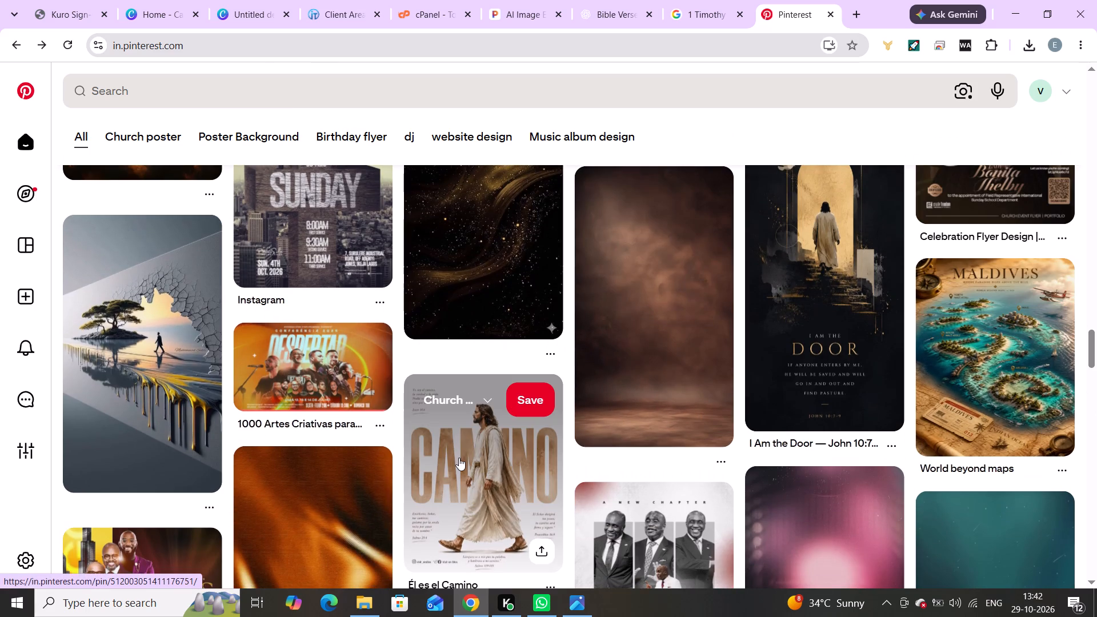
# Open the "Él es el Camino" pin and look through the related church poster designs for a suitable reference.
pyautogui.click(459, 458)
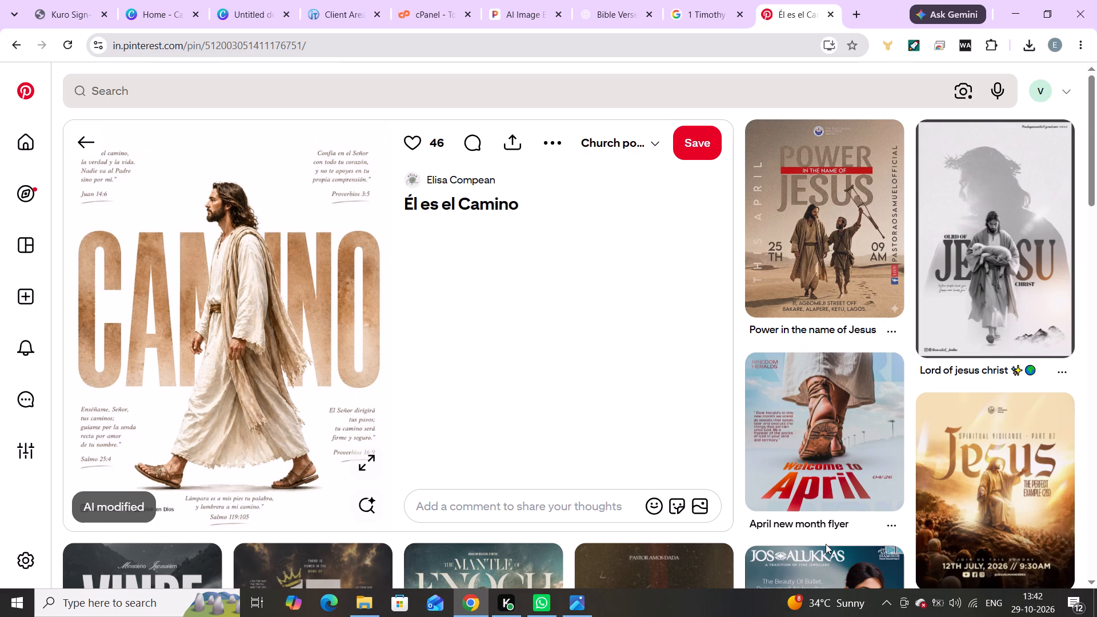
pyautogui.scroll(-3, 826, 544)
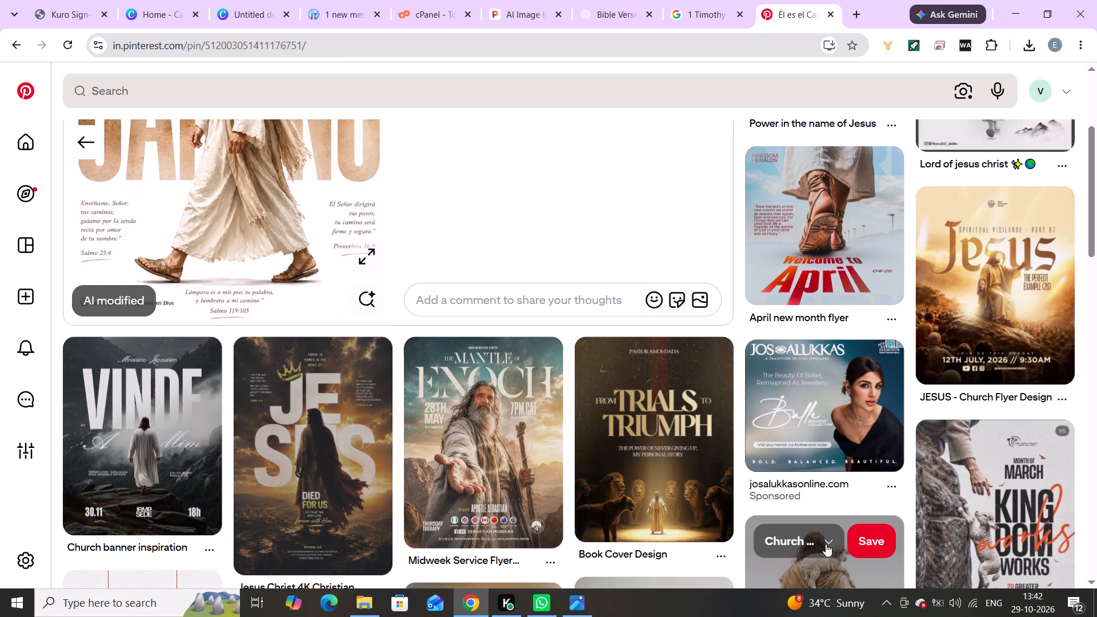
pyautogui.scroll(-3, 826, 544)
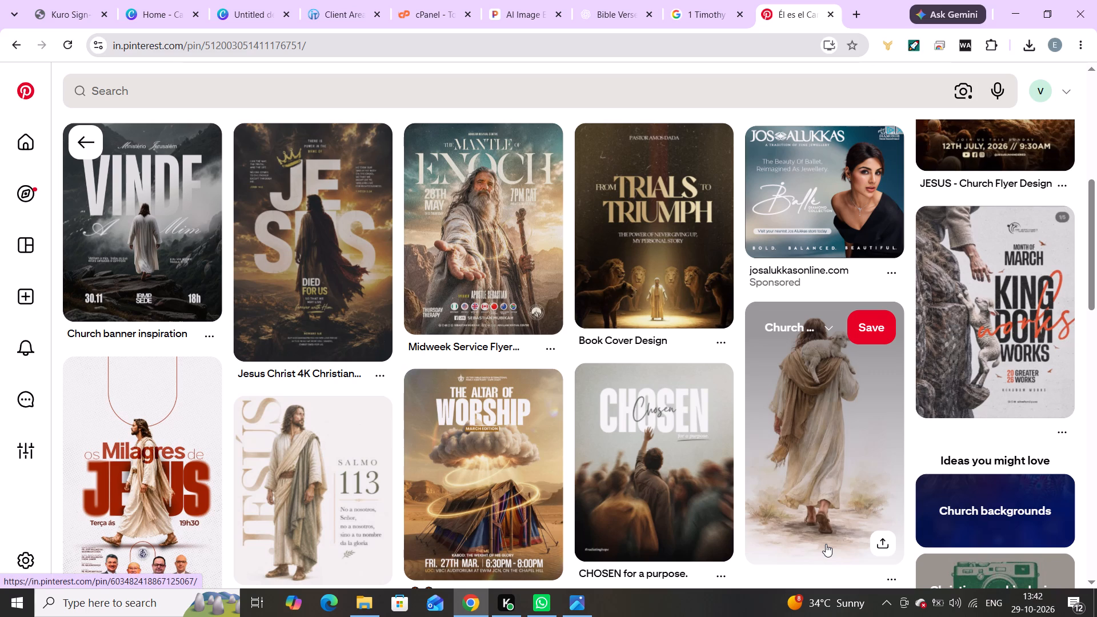
pyautogui.scroll(-1, 826, 544)
pyautogui.scroll(1, 826, 544)
pyautogui.scroll(-3, 826, 544)
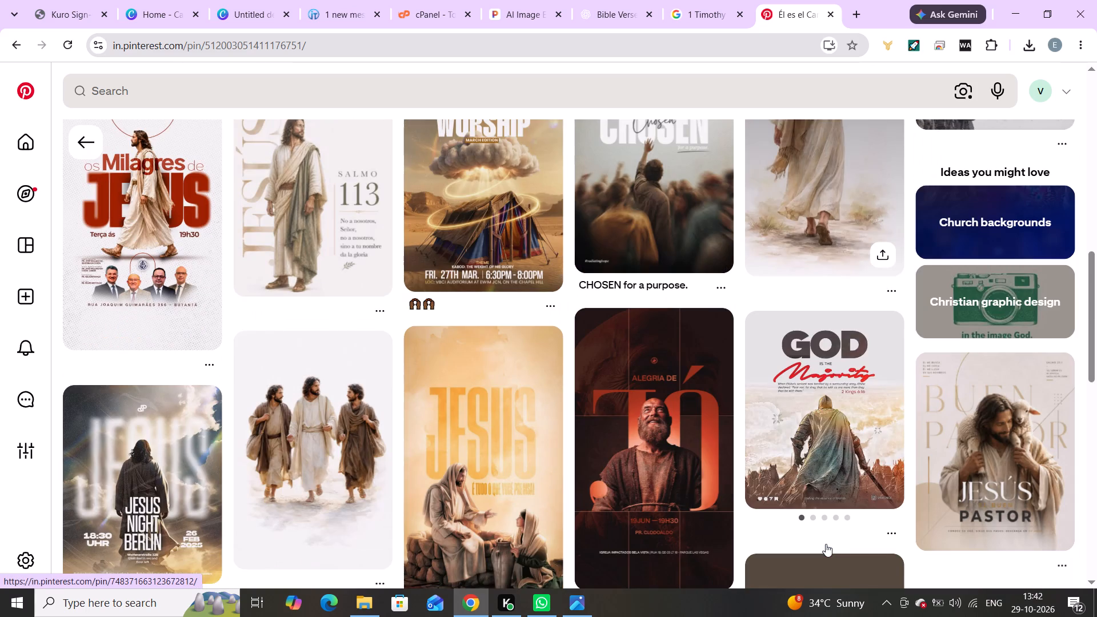
pyautogui.scroll(-4, 826, 544)
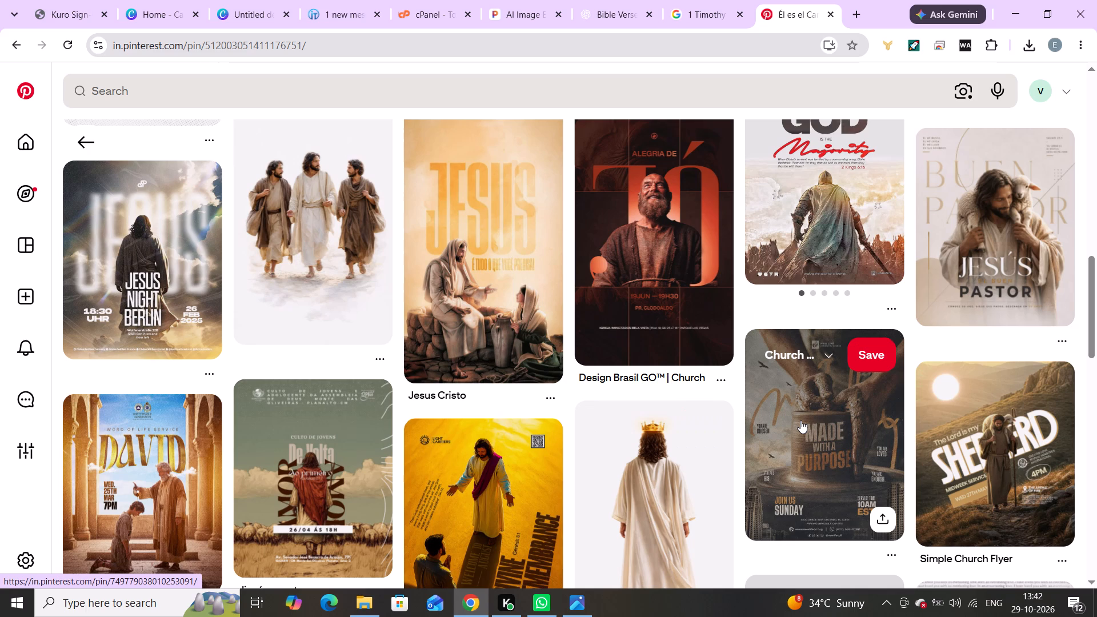
pyautogui.scroll(-5, 800, 420)
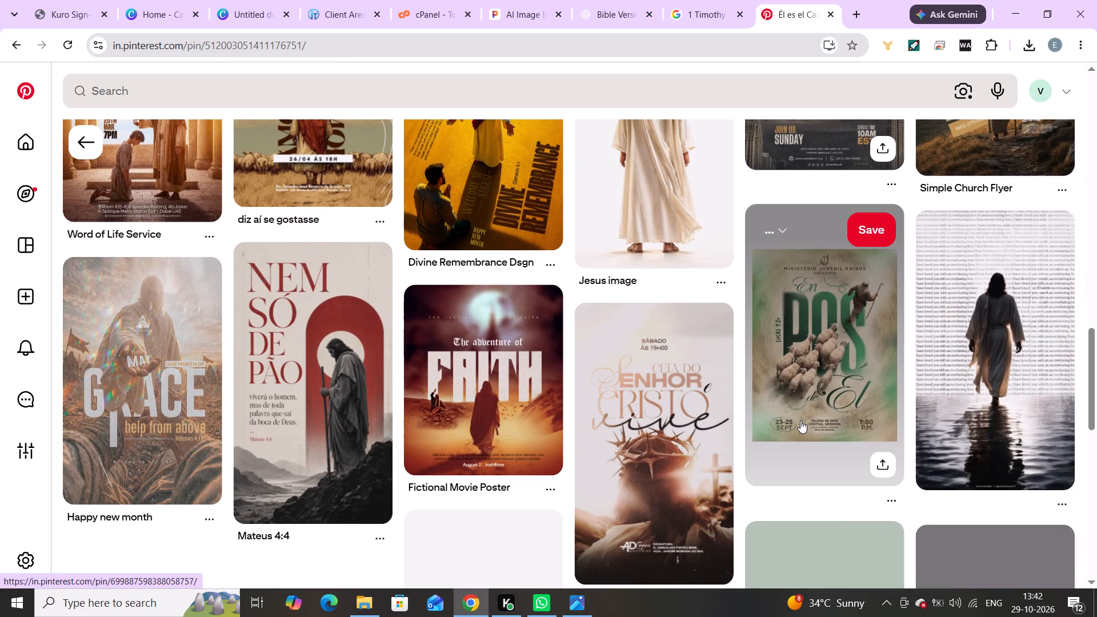
pyautogui.scroll(-5, 800, 420)
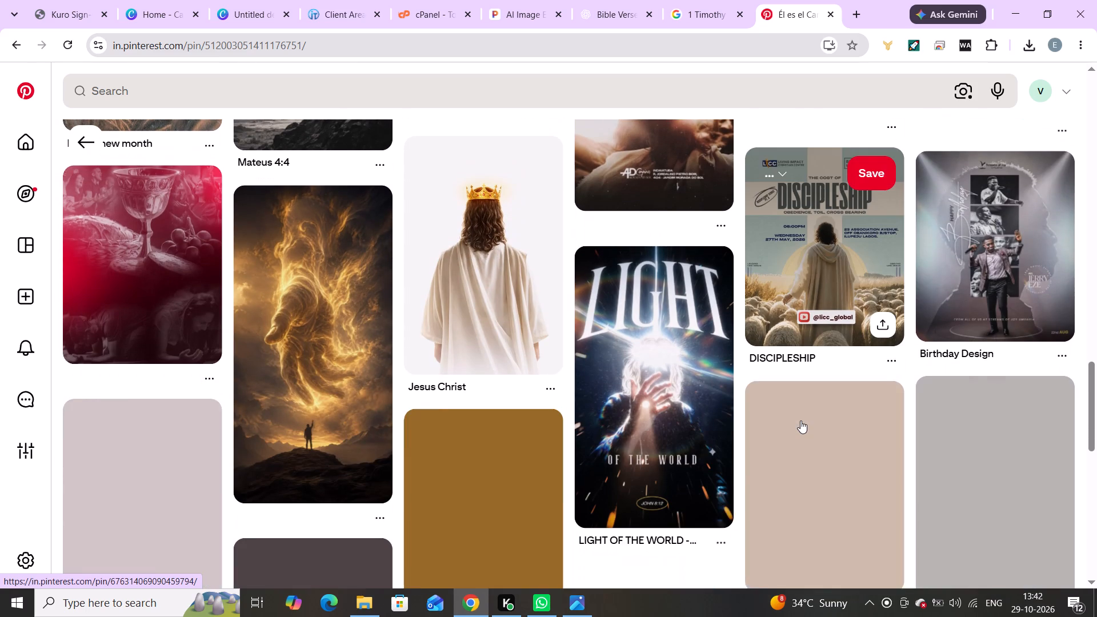
pyautogui.scroll(-2, 800, 420)
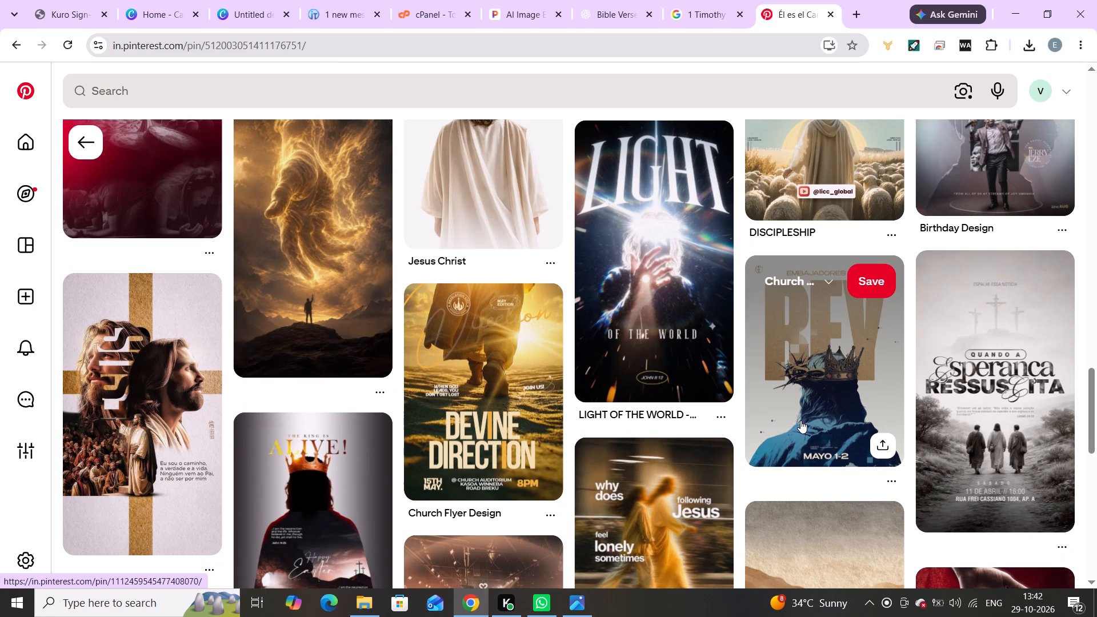
pyautogui.scroll(-2, 800, 420)
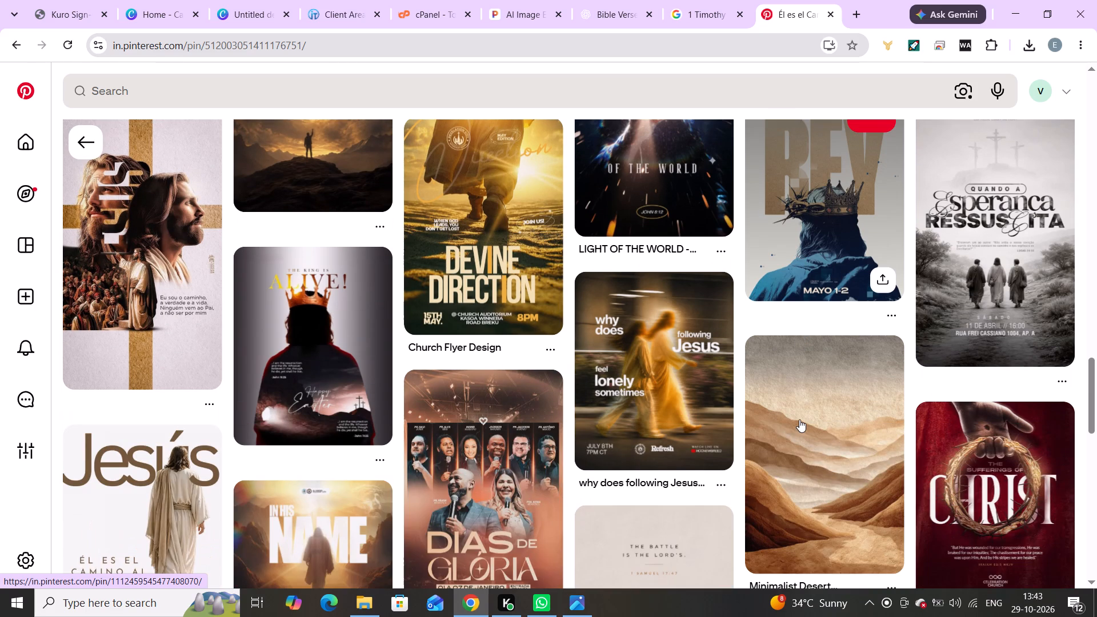
pyautogui.scroll(-4, 691, 467)
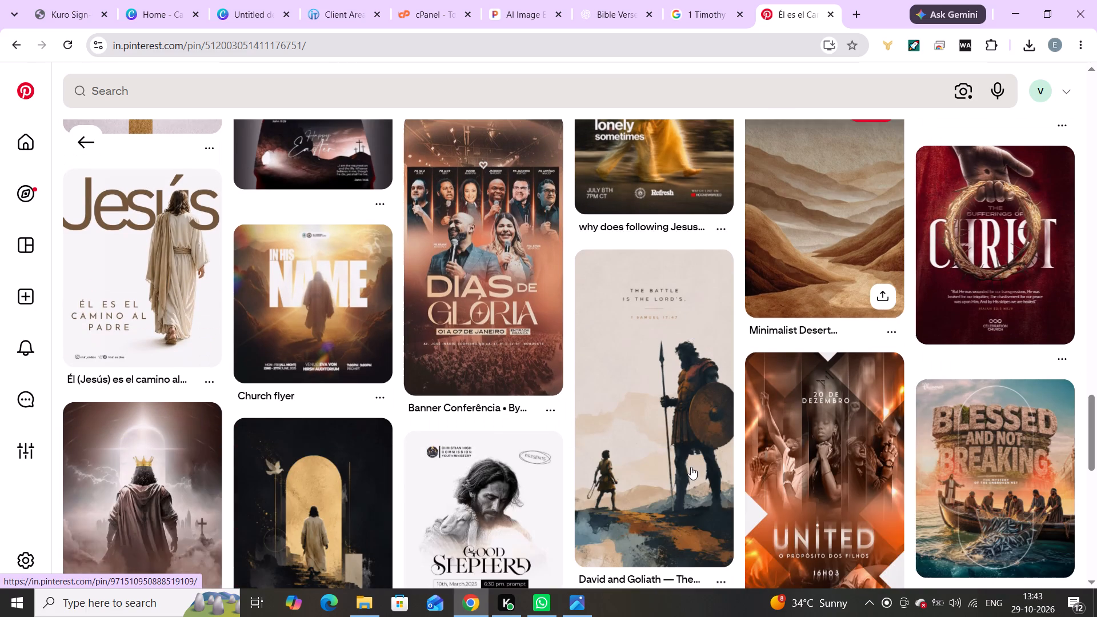
pyautogui.scroll(-5, 691, 467)
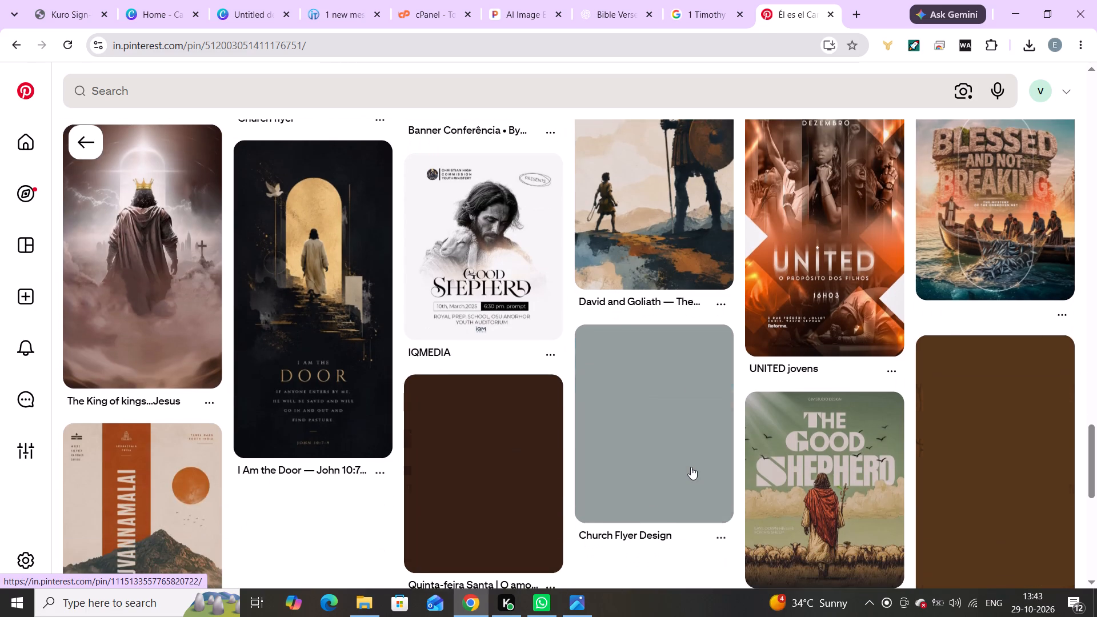
pyautogui.scroll(-4, 691, 467)
pyautogui.scroll(1, 691, 467)
pyautogui.scroll(-1, 691, 467)
pyautogui.scroll(1, 691, 467)
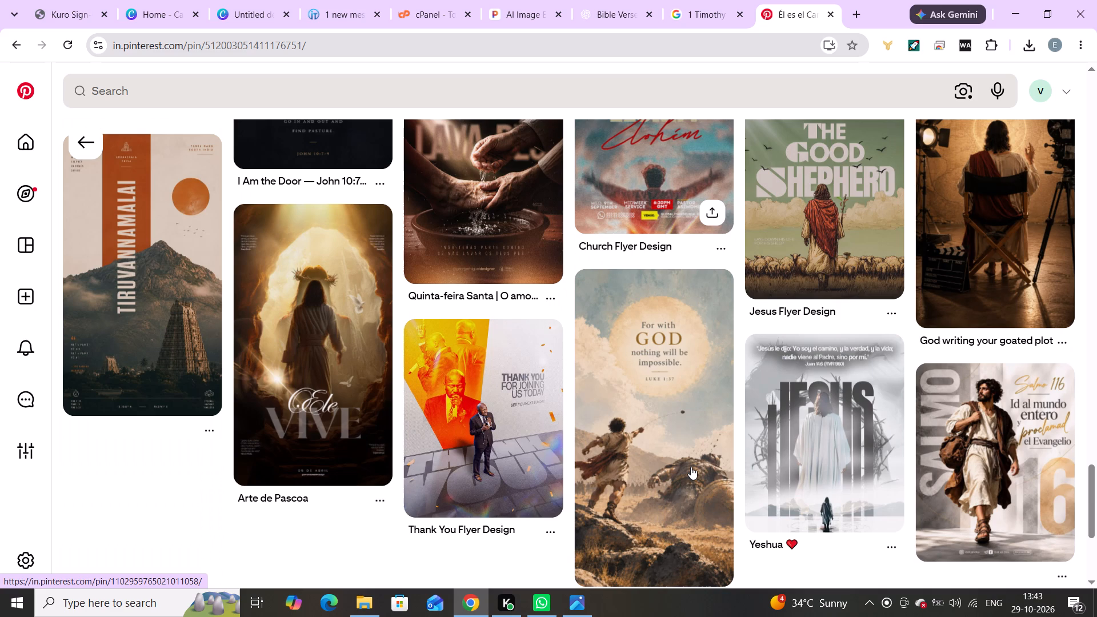
pyautogui.scroll(1, 691, 467)
pyautogui.scroll(-2, 691, 467)
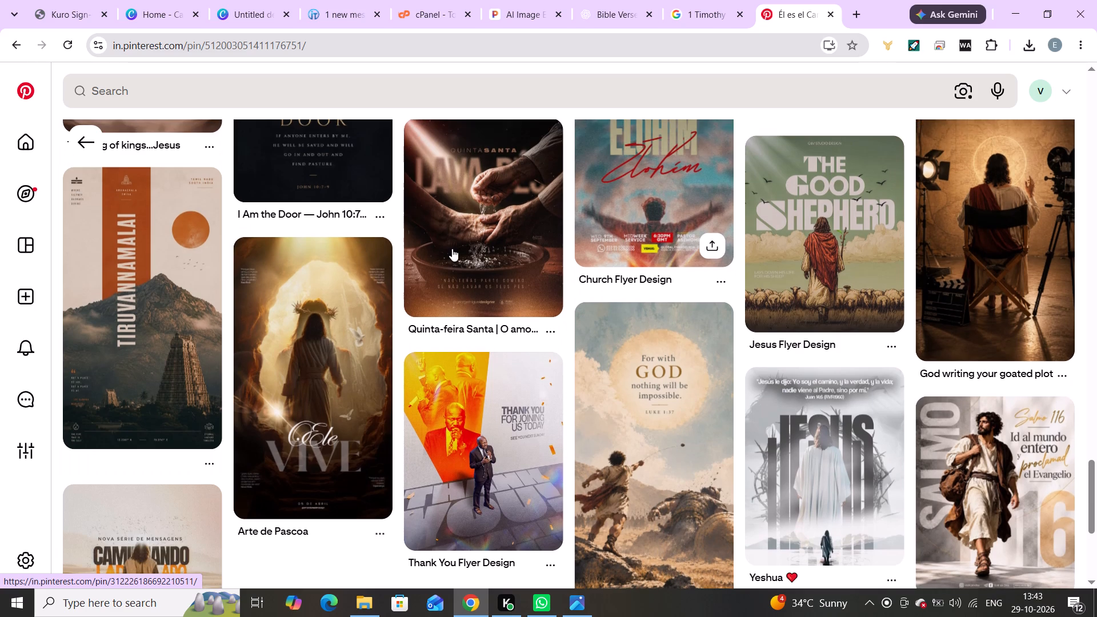
# Download the image from the "Quinta-feira Santa | O amor que se ajoelha para servir" pin.
pyautogui.click(480, 234)
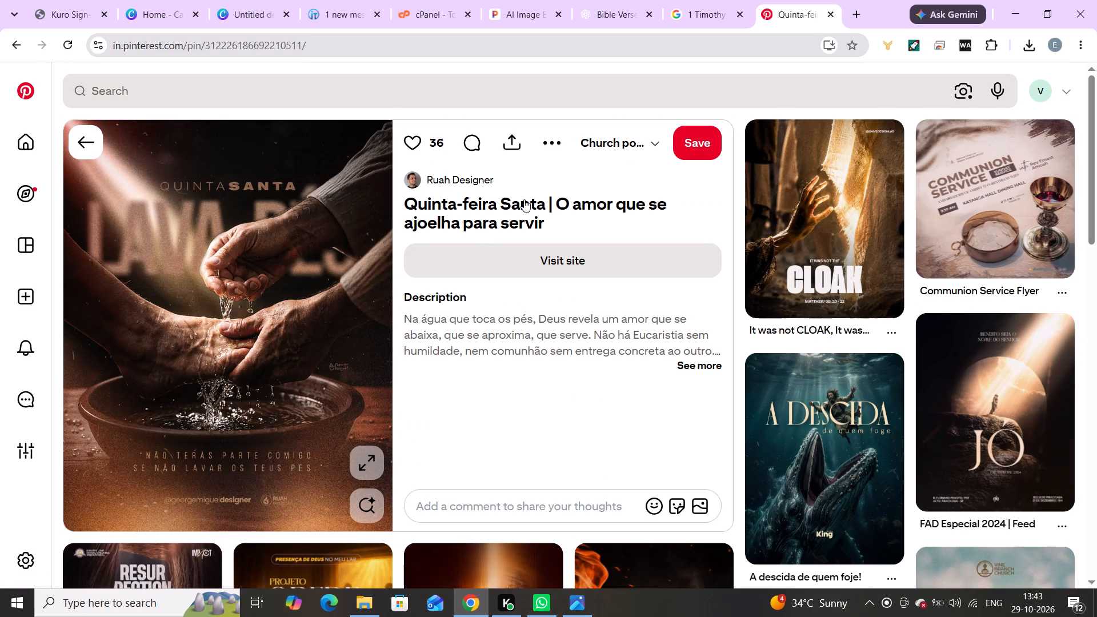
pyautogui.click(557, 142)
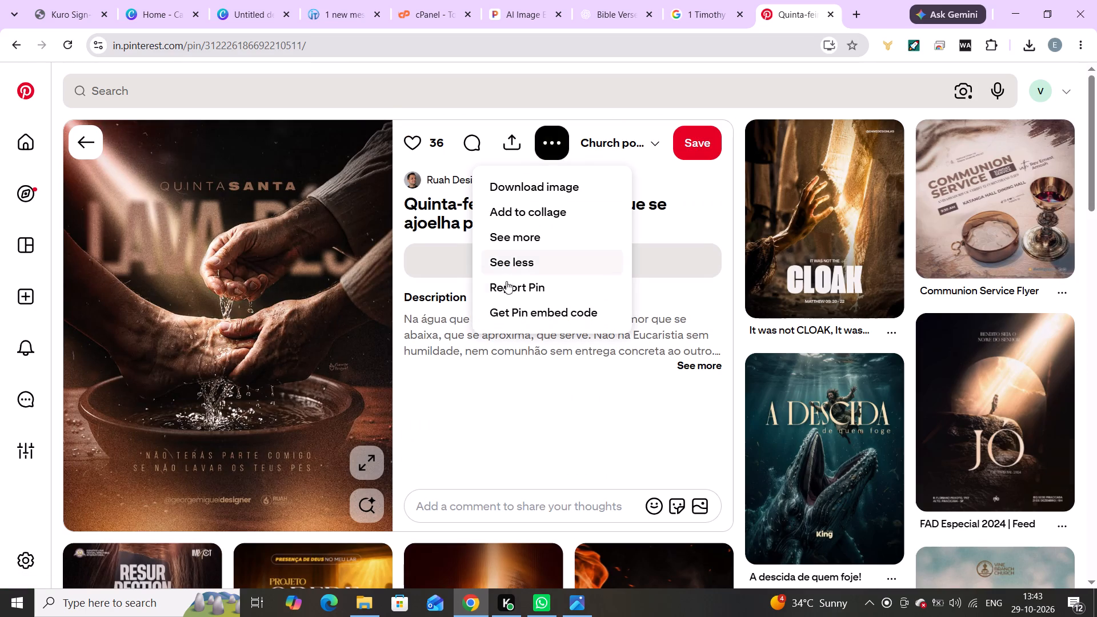
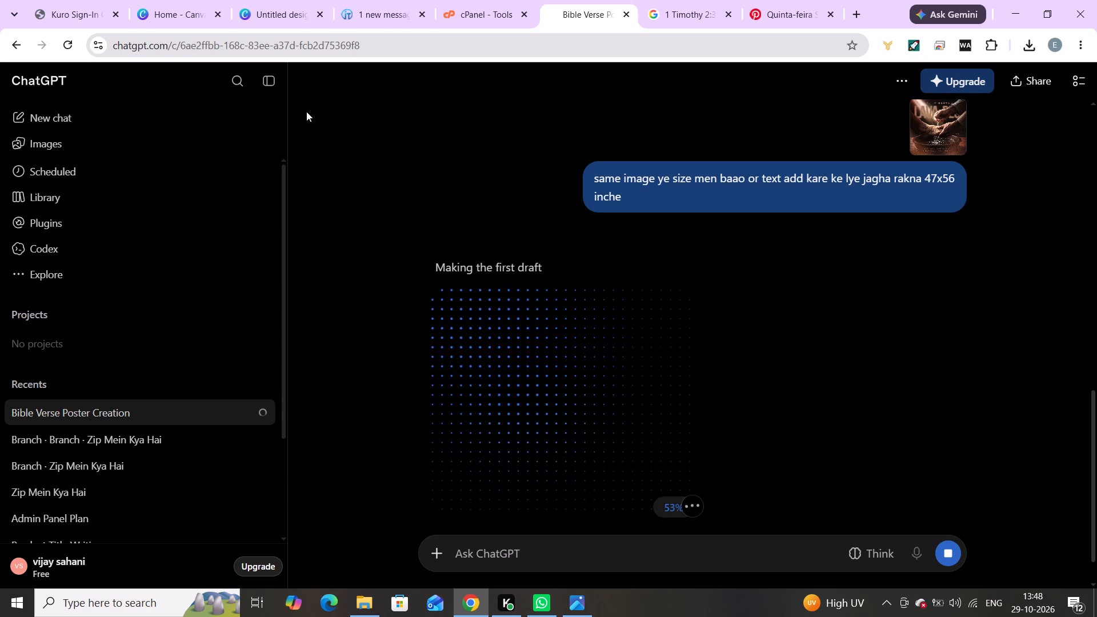
# Switch to the untitled 47 × 56 in Canva design and select its dark page background.
pyautogui.click(257, 18)
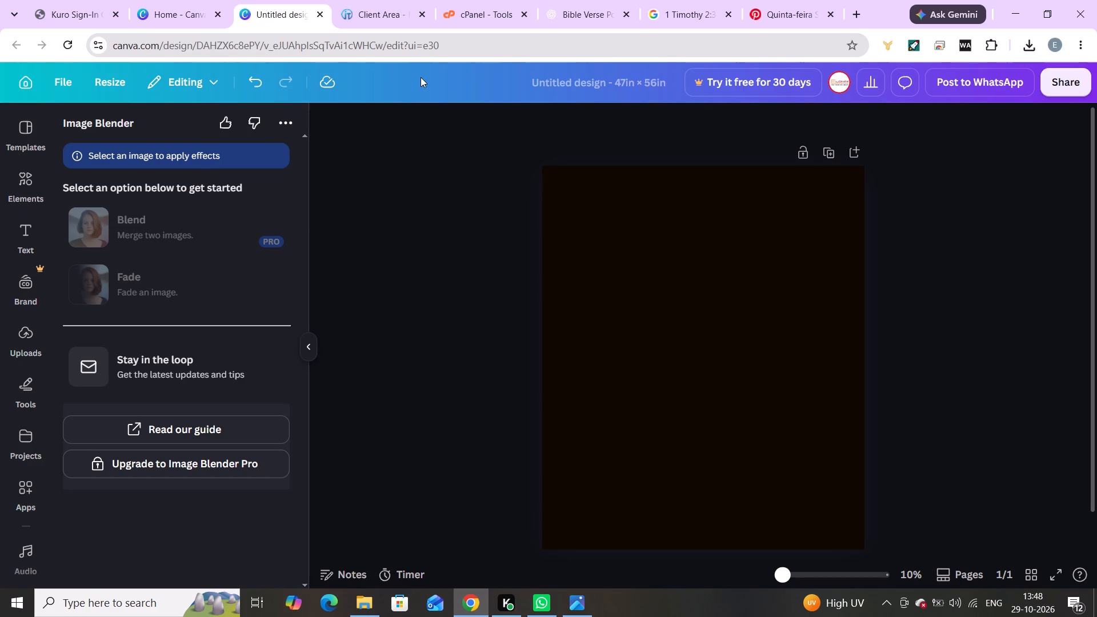
pyautogui.click(642, 217)
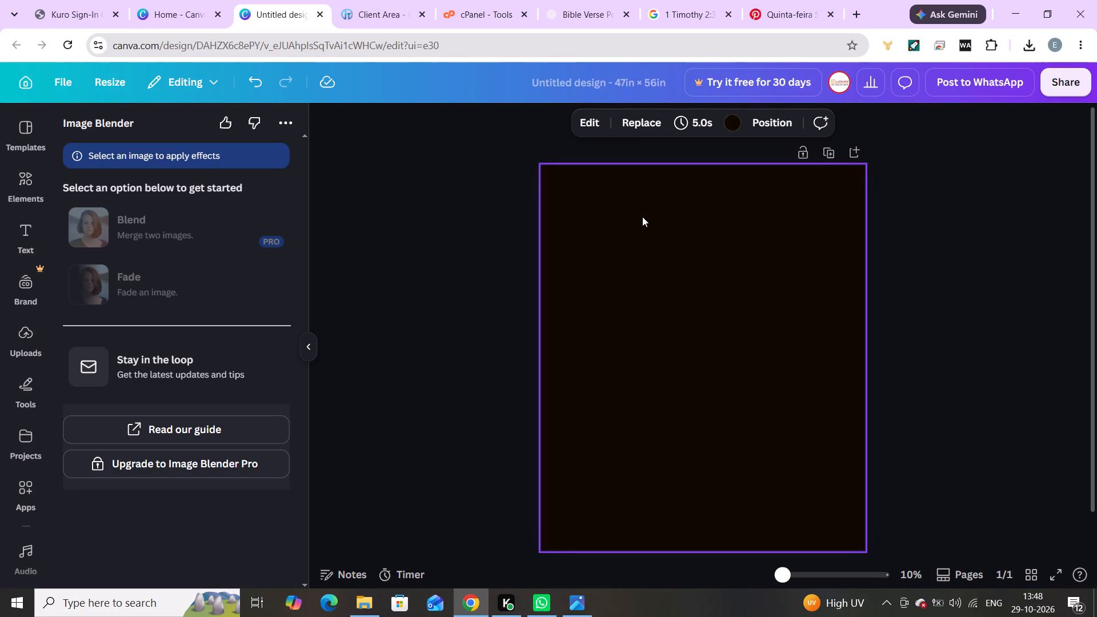
# Change the untitled 47 × 56 in design's page background to solid white.
pyautogui.click(732, 125)
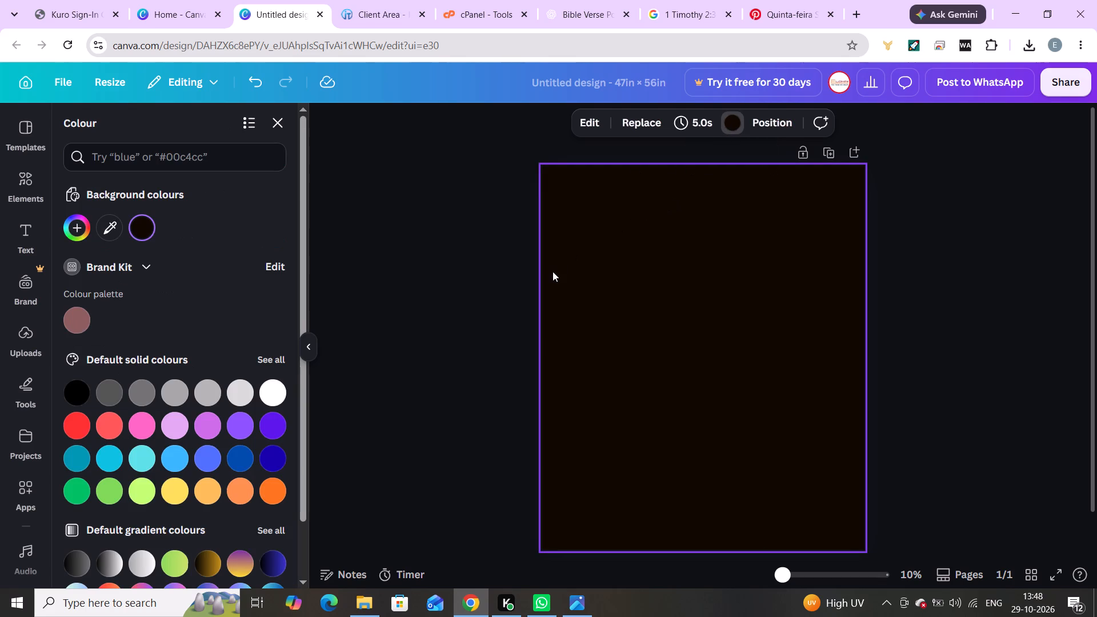
pyautogui.click(264, 384)
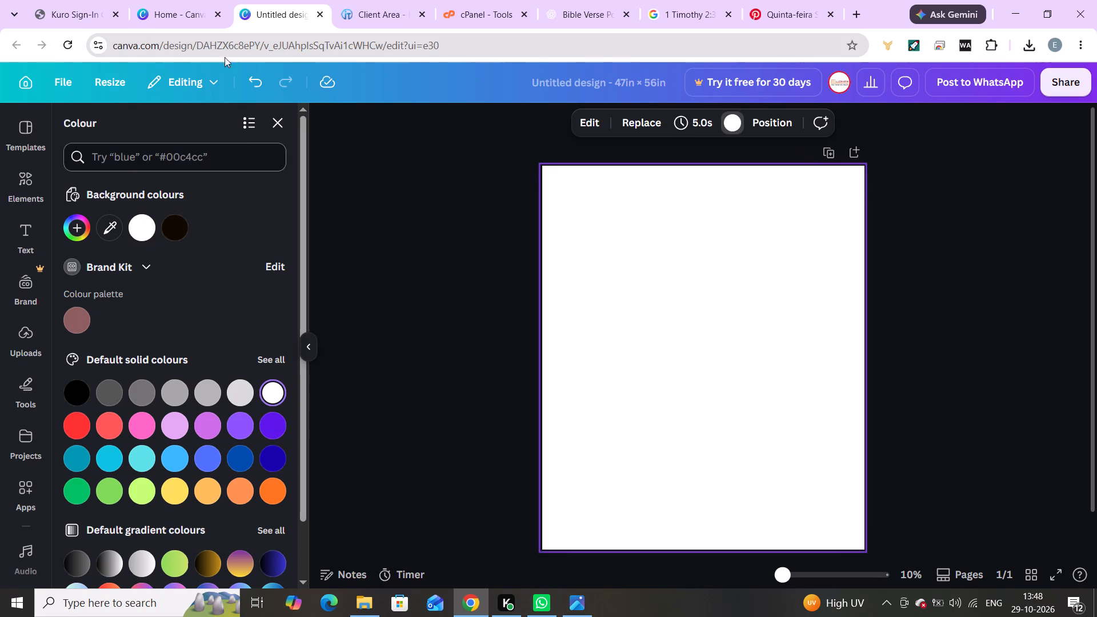
# Dismiss the custom-size design setup on the Canva home page and open the recent "Pray for India" map design.
pyautogui.click(151, 0)
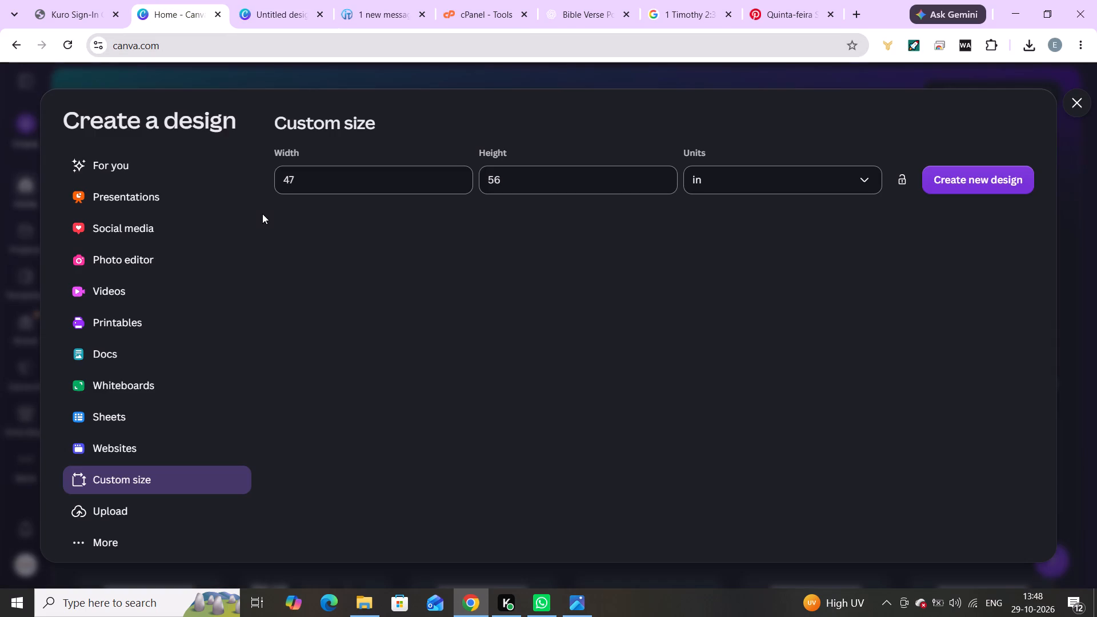
pyautogui.click(1087, 106)
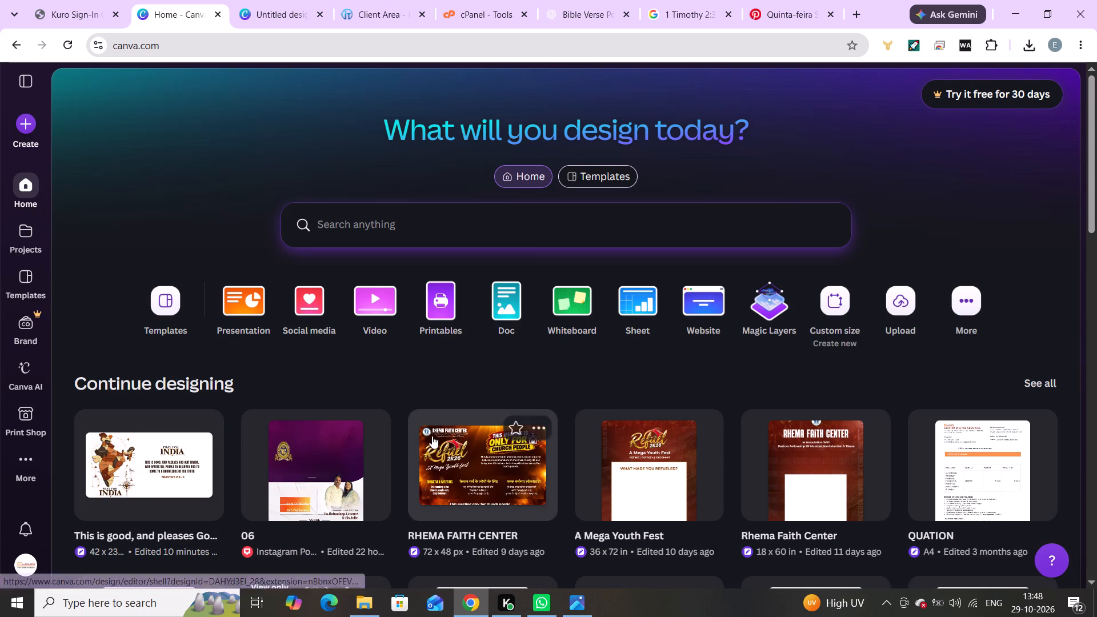
pyautogui.click(115, 499)
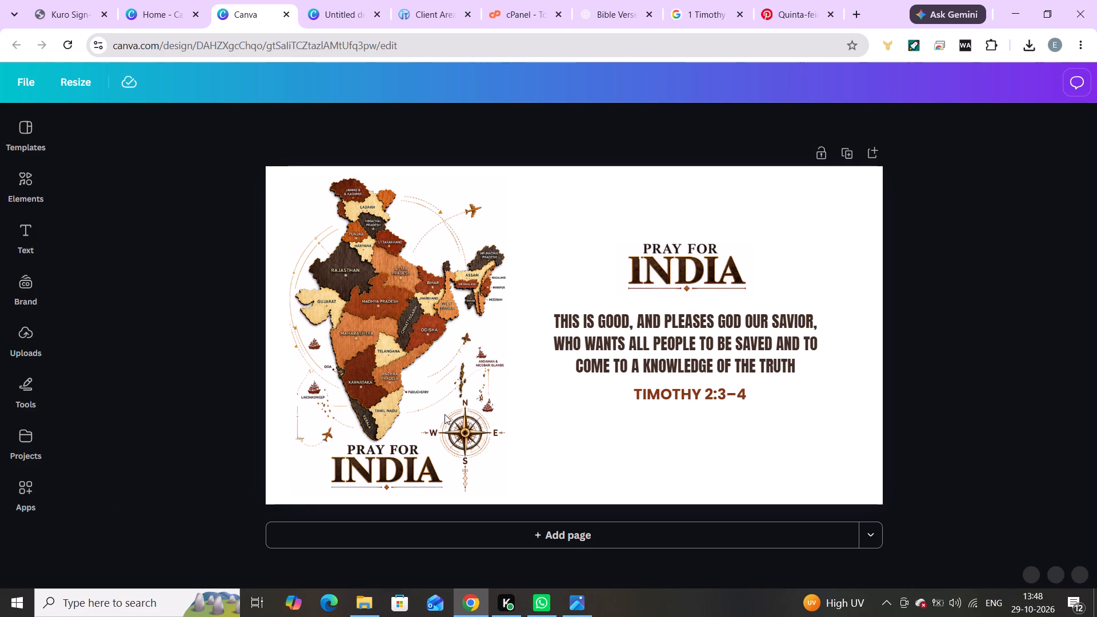
# Switch to WhatsApp.
pyautogui.click(552, 615)
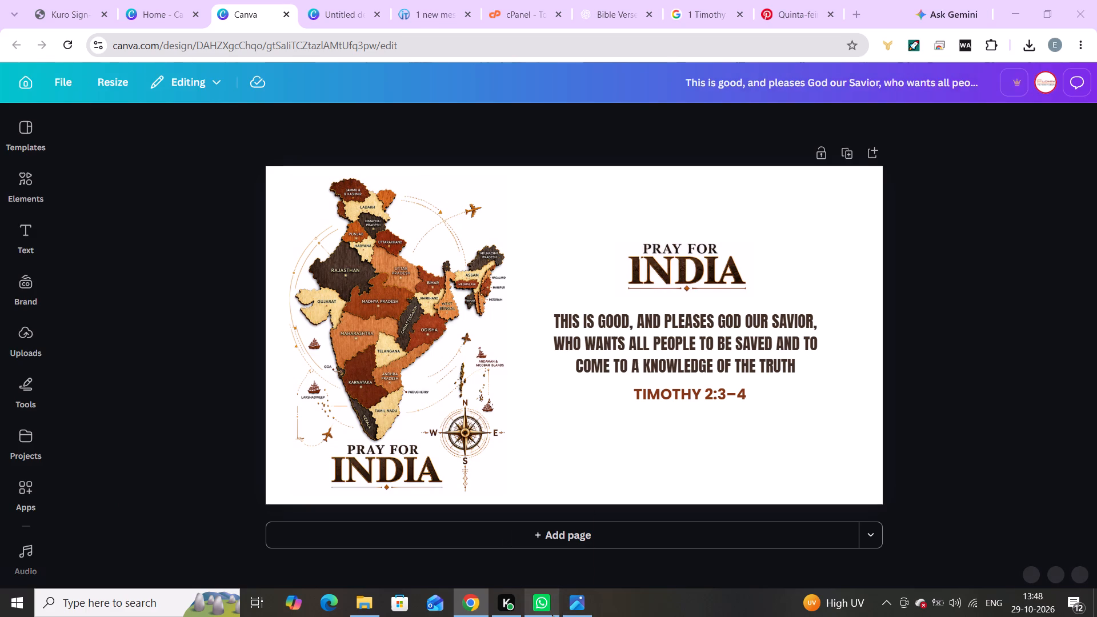
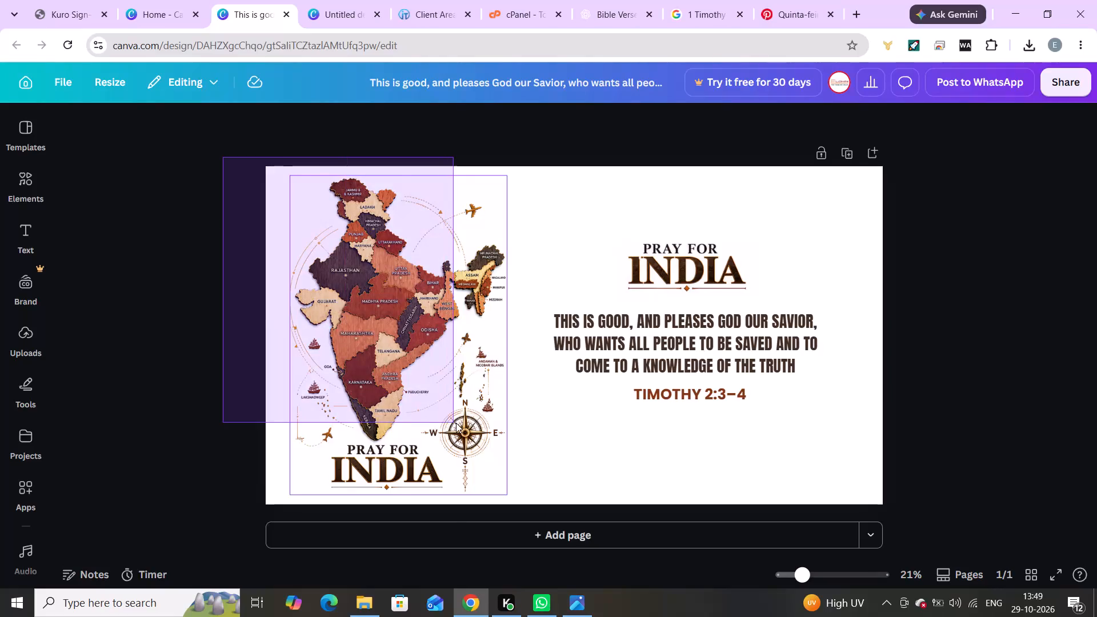
# Copy the India map image from the "This is good, and pleases God our Savior" design into the blank untitled 47 × 56 in design.
pyautogui.hotkey('ctrl', 'c')
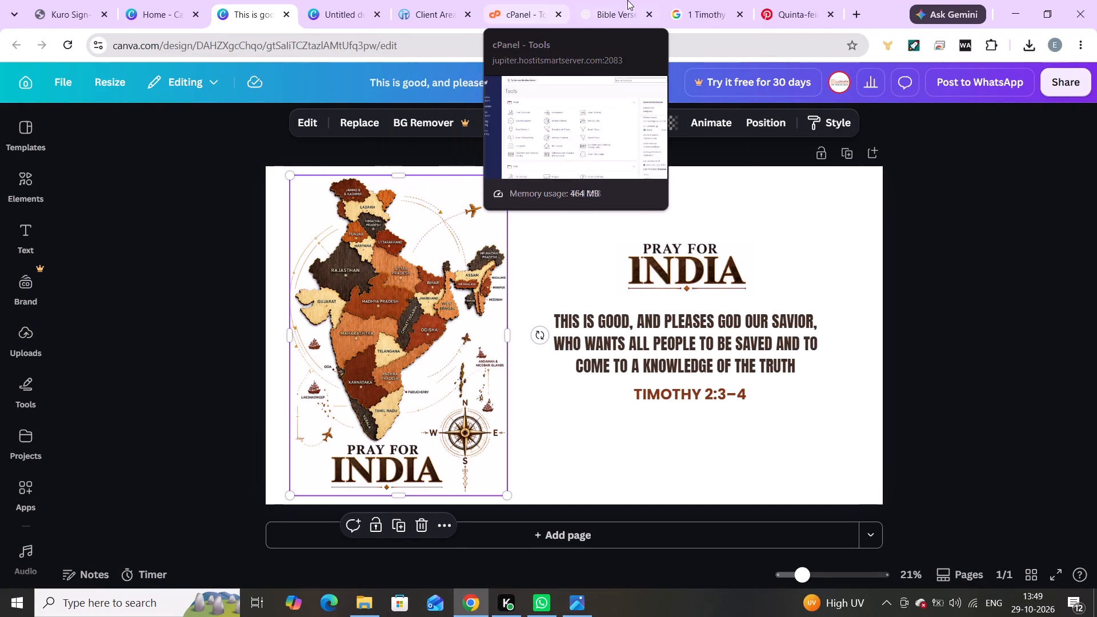
pyautogui.click(358, 3)
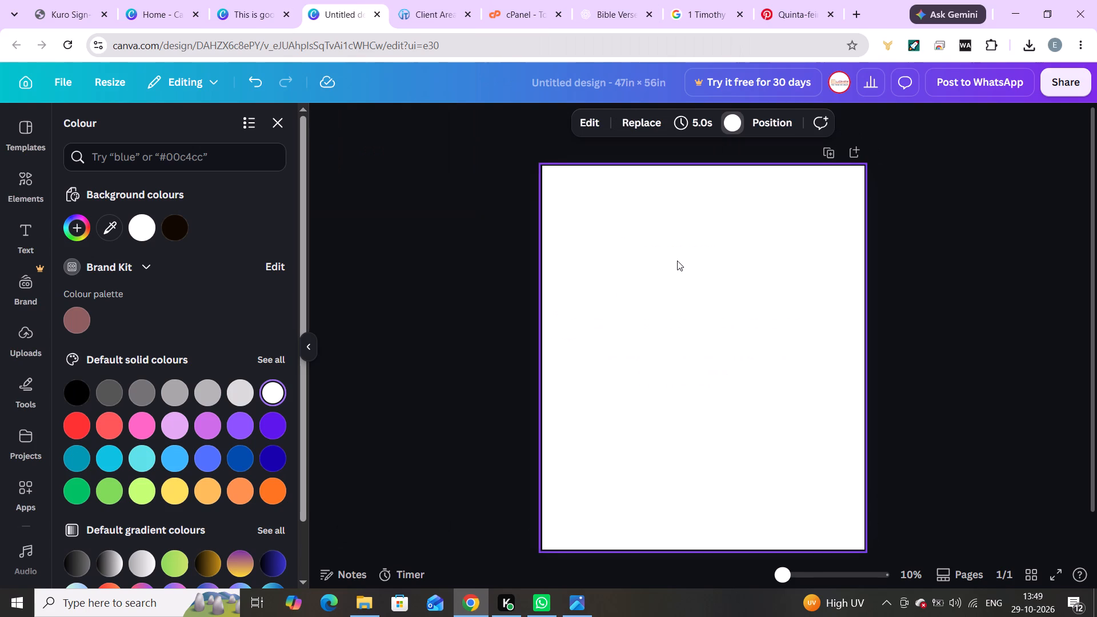
pyautogui.hotkey('ctrl', 'v')
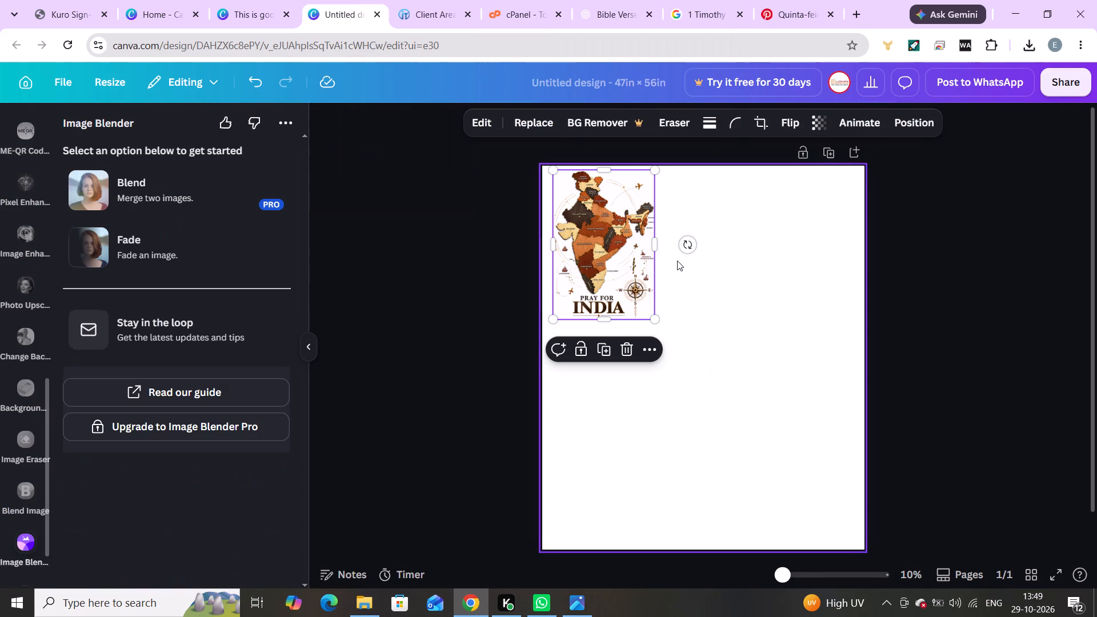
# Enlarge the Pray for India map image to fill most of the white page and roughly centre it.
pyautogui.moveTo(657, 317); pyautogui.dragTo(700, 364)
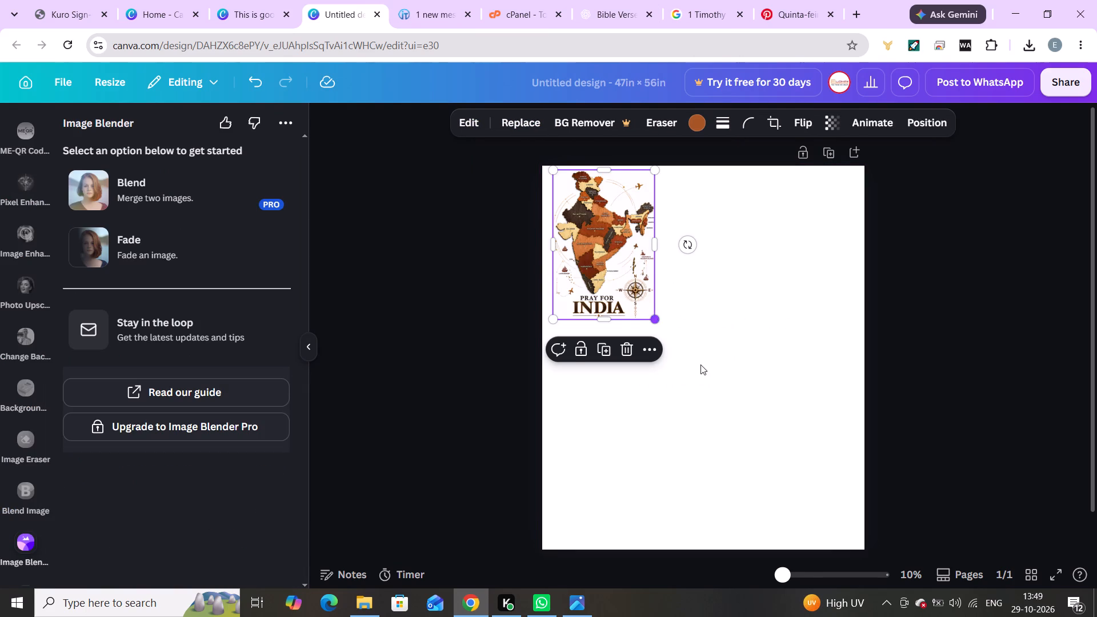
pyautogui.moveTo(700, 364); pyautogui.dragTo(840, 499)
pyautogui.moveTo(685, 367); pyautogui.dragTo(731, 364)
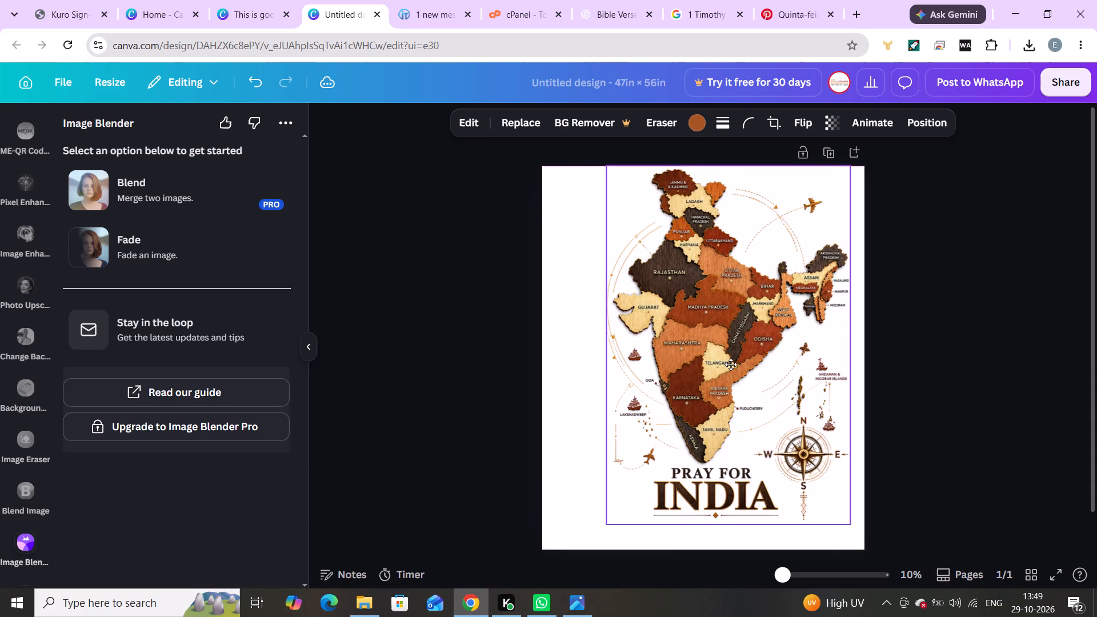
pyautogui.moveTo(731, 364); pyautogui.dragTo(715, 369)
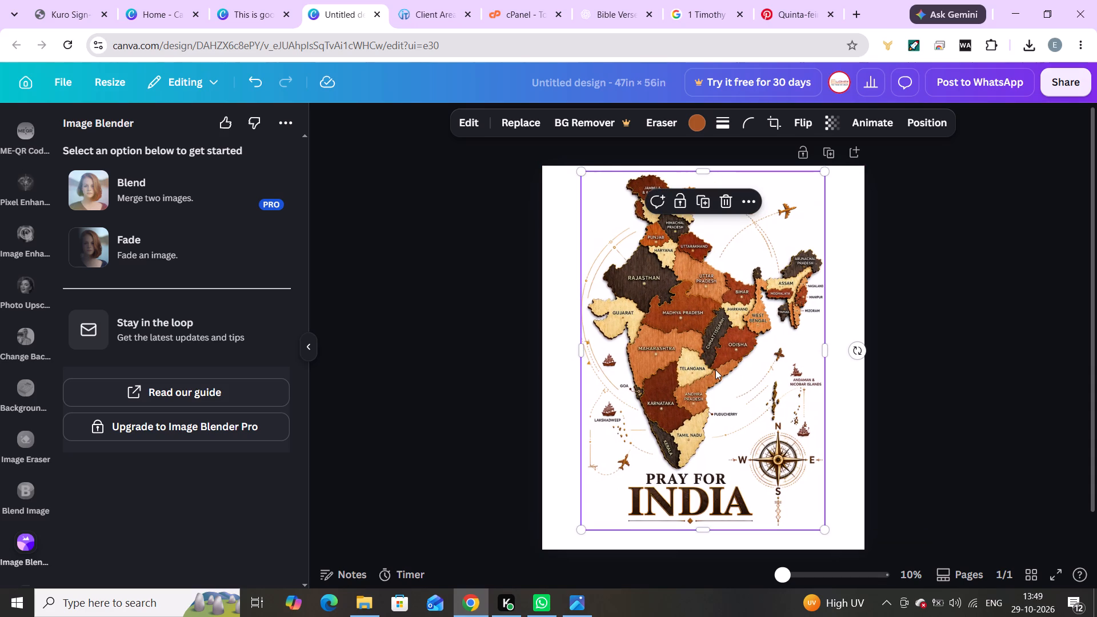
pyautogui.scroll(-2, 1006, 516)
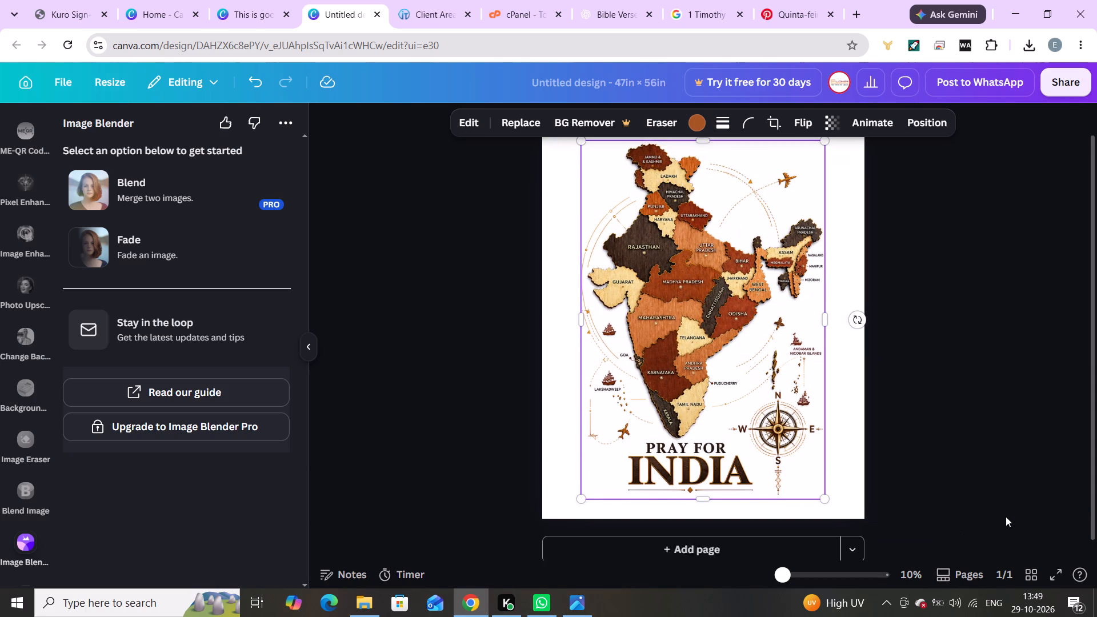
pyautogui.press('super+s')
pyautogui.click(979, 420)
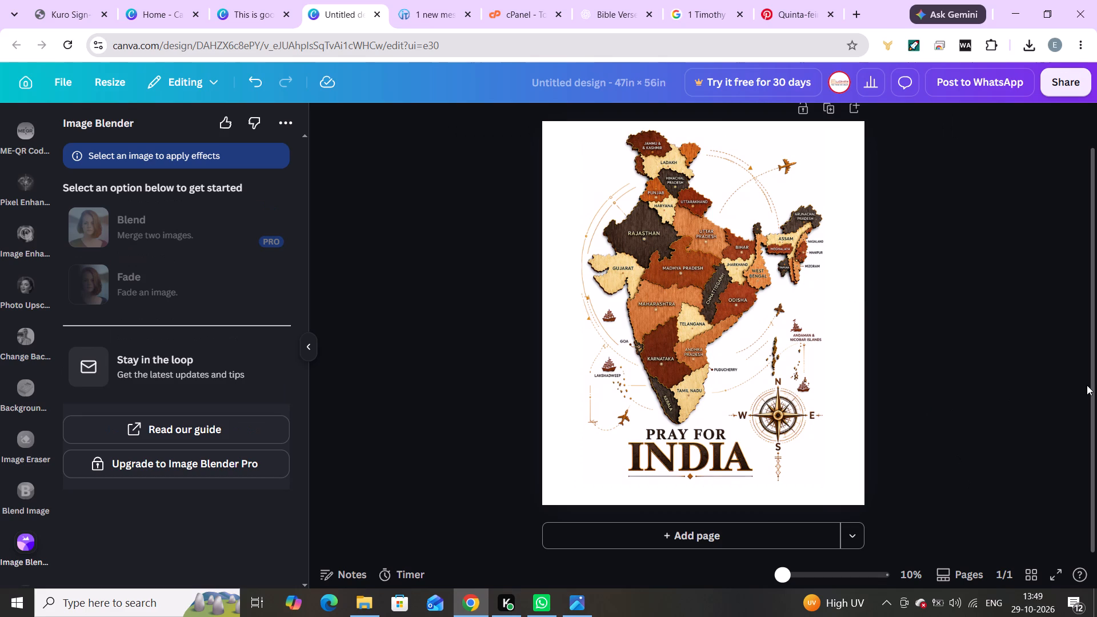
pyautogui.moveTo(1096, 390); pyautogui.dragTo(1096, 368)
# Shrink the India map image slightly and move it near the page's top edge, leaving blank space below the INDIA title.
pyautogui.click(818, 451)
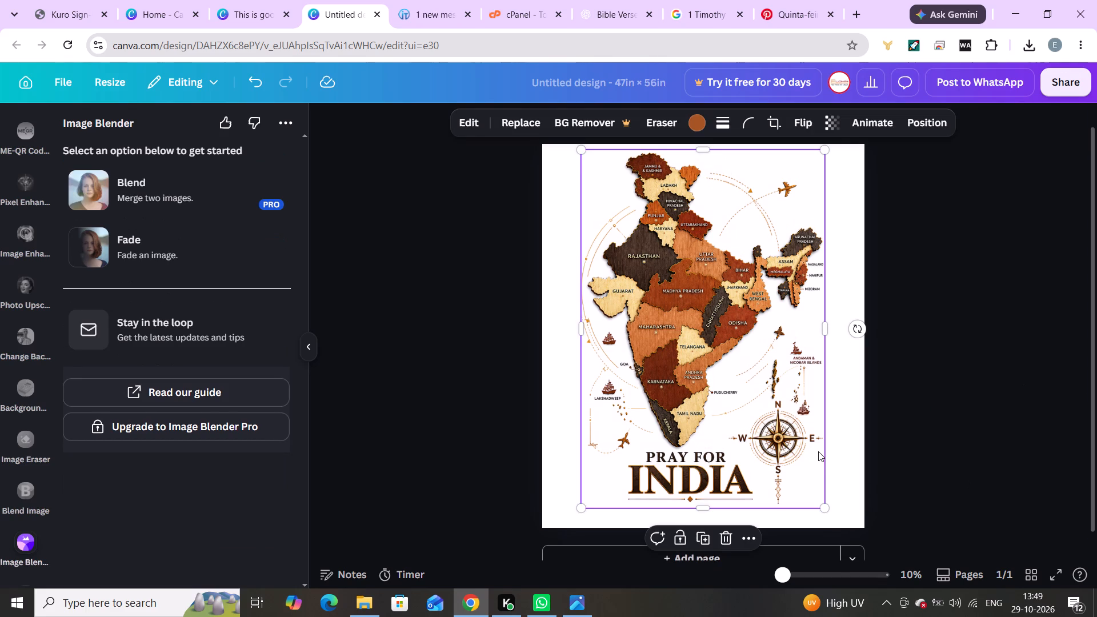
pyautogui.moveTo(822, 512); pyautogui.dragTo(812, 475)
pyautogui.moveTo(665, 317); pyautogui.dragTo(679, 316)
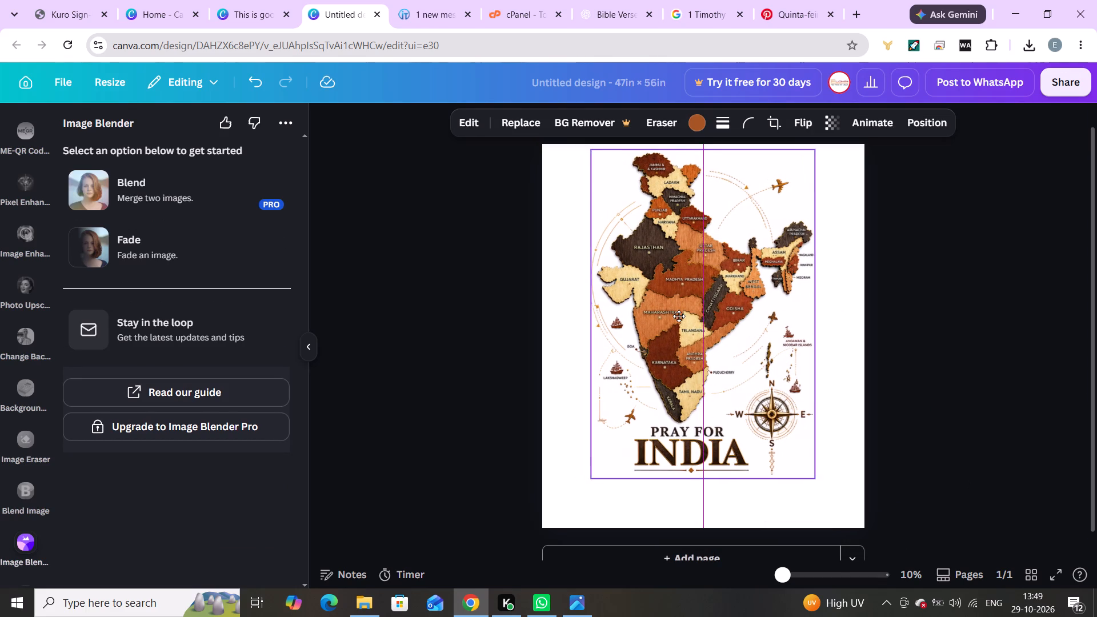
pyautogui.moveTo(679, 316); pyautogui.dragTo(682, 328)
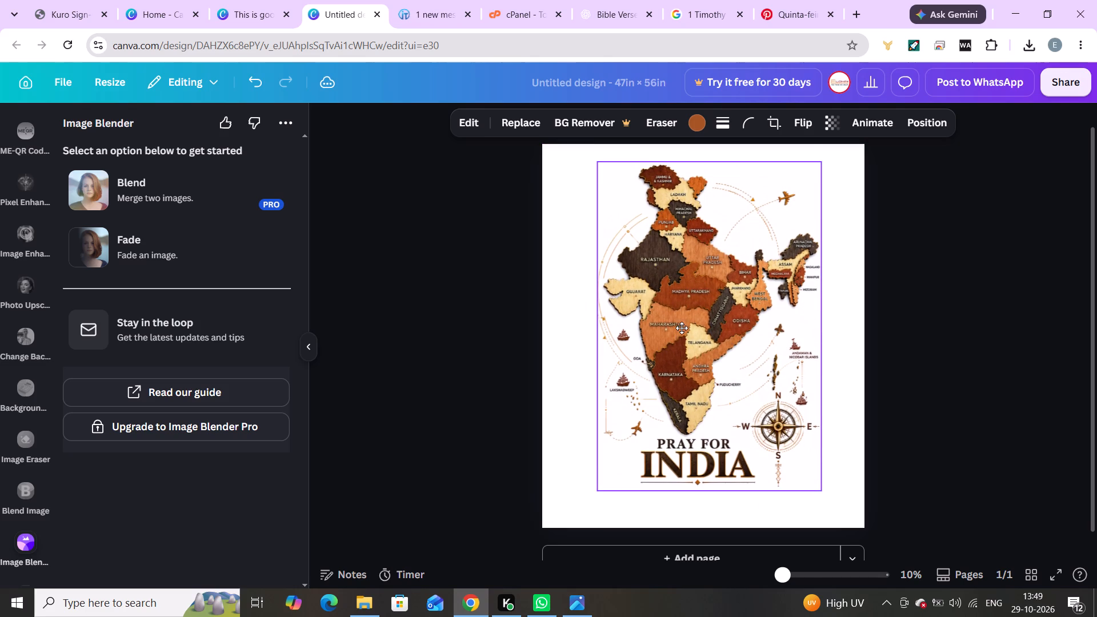
pyautogui.moveTo(682, 328); pyautogui.dragTo(680, 326)
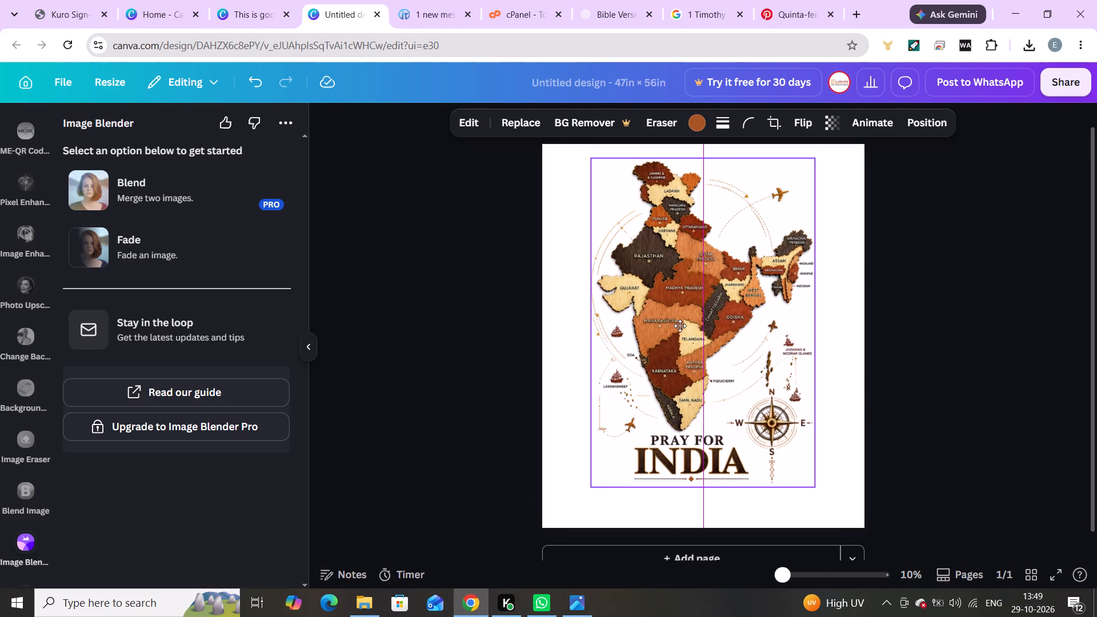
pyautogui.moveTo(680, 326); pyautogui.dragTo(680, 325)
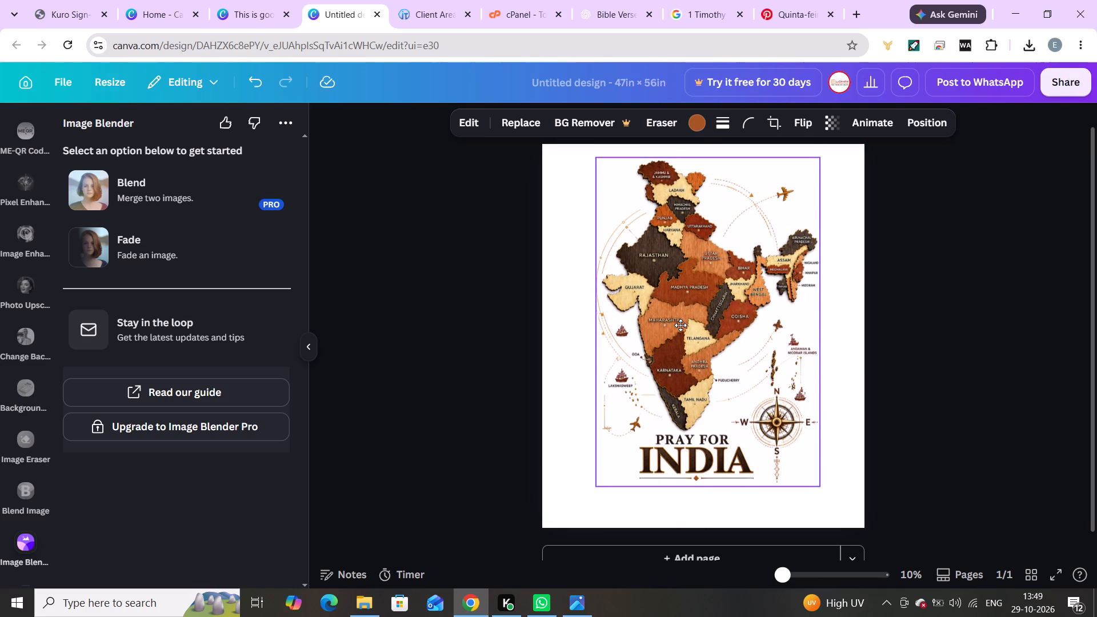
pyautogui.moveTo(680, 325); pyautogui.dragTo(680, 320)
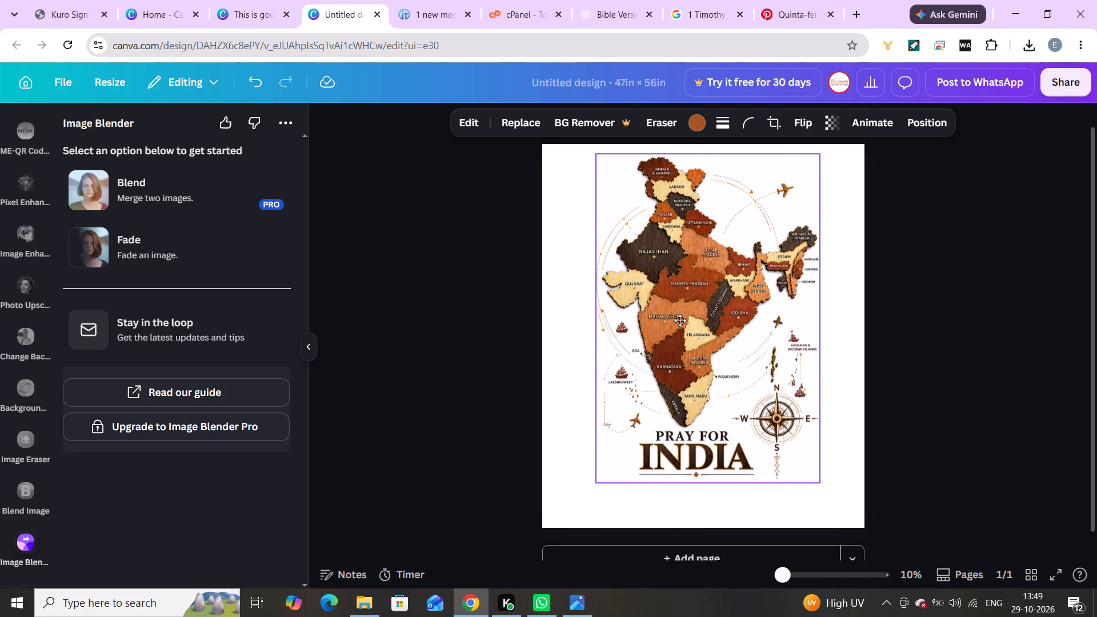
pyautogui.moveTo(680, 320); pyautogui.dragTo(680, 314)
pyautogui.press('Down')
pyautogui.press('Down')
pyautogui.press('Down')
pyautogui.press('Down')
pyautogui.press('Down')
pyautogui.press('Down')
pyautogui.press('Down')
pyautogui.press('Down')
pyautogui.press('Down')
pyautogui.press('Down')
pyautogui.press('Down')
pyautogui.press('Down')
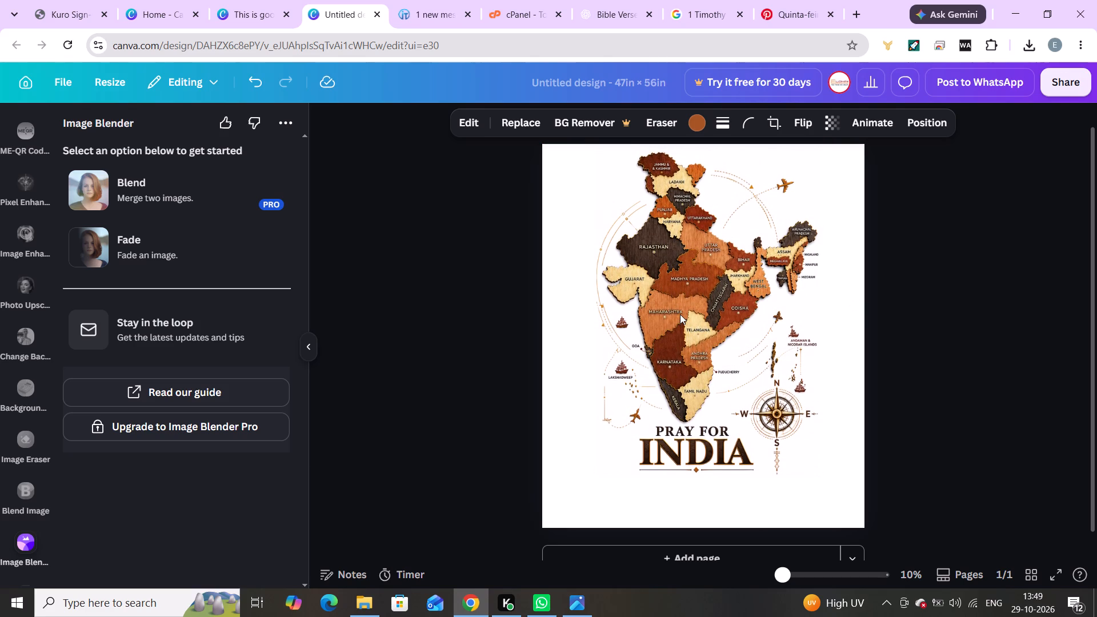
pyautogui.press('Up')
pyautogui.click(680, 314)
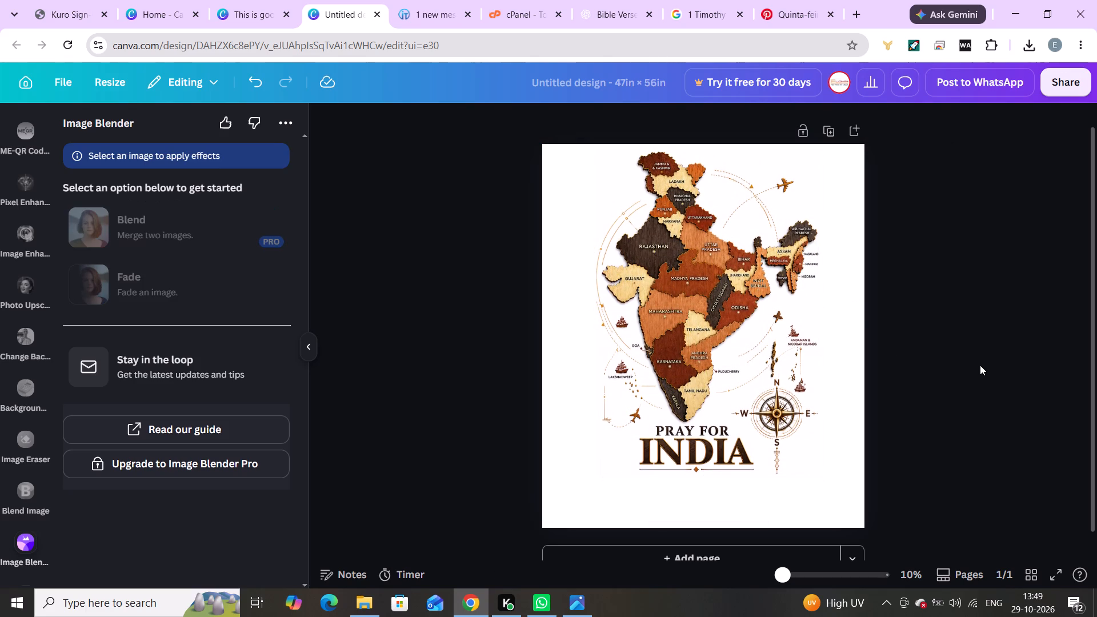
pyautogui.click(980, 365)
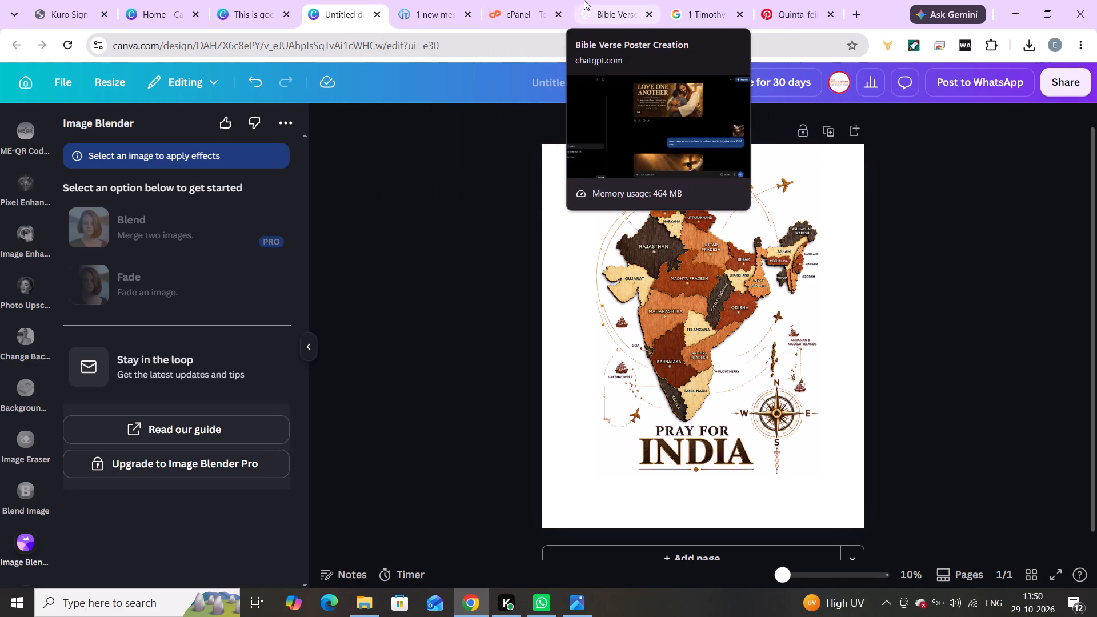
# Copy the "This is good, and pleases God our Savior" verse from the other Canva design and paste it into the 47 × 56 in design.
pyautogui.click(222, 2)
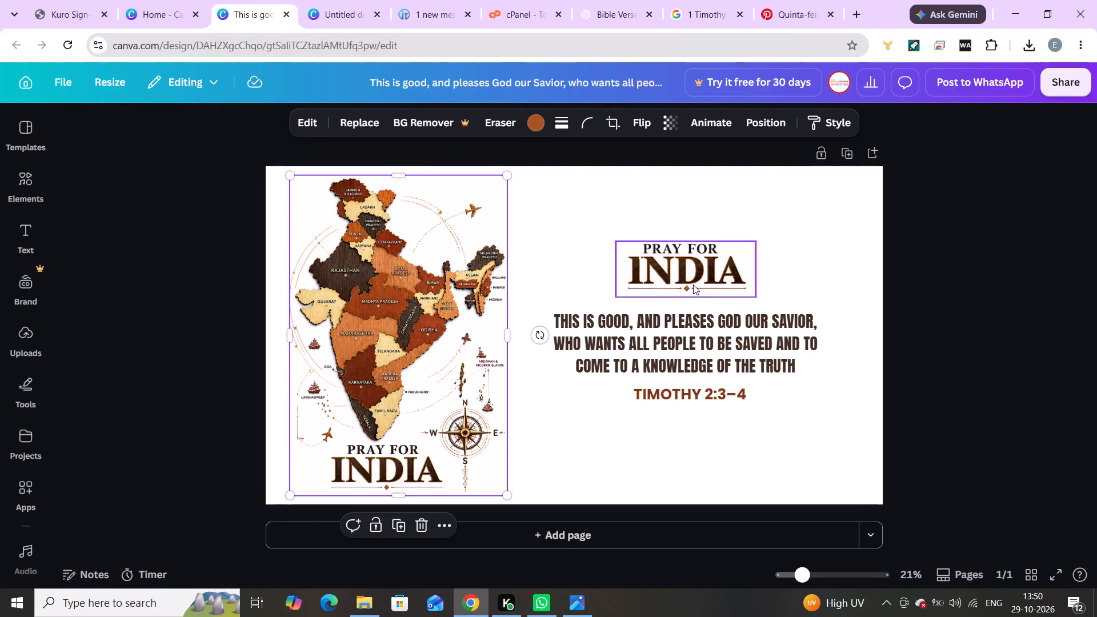
pyautogui.click(716, 350)
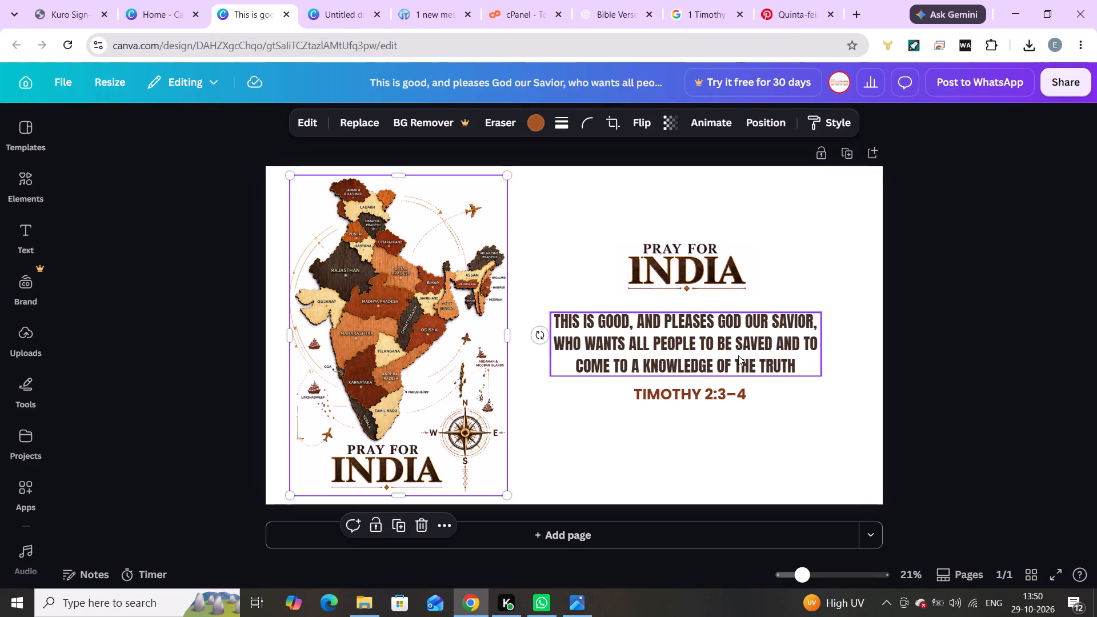
pyautogui.hotkey('ctrl', 'c')
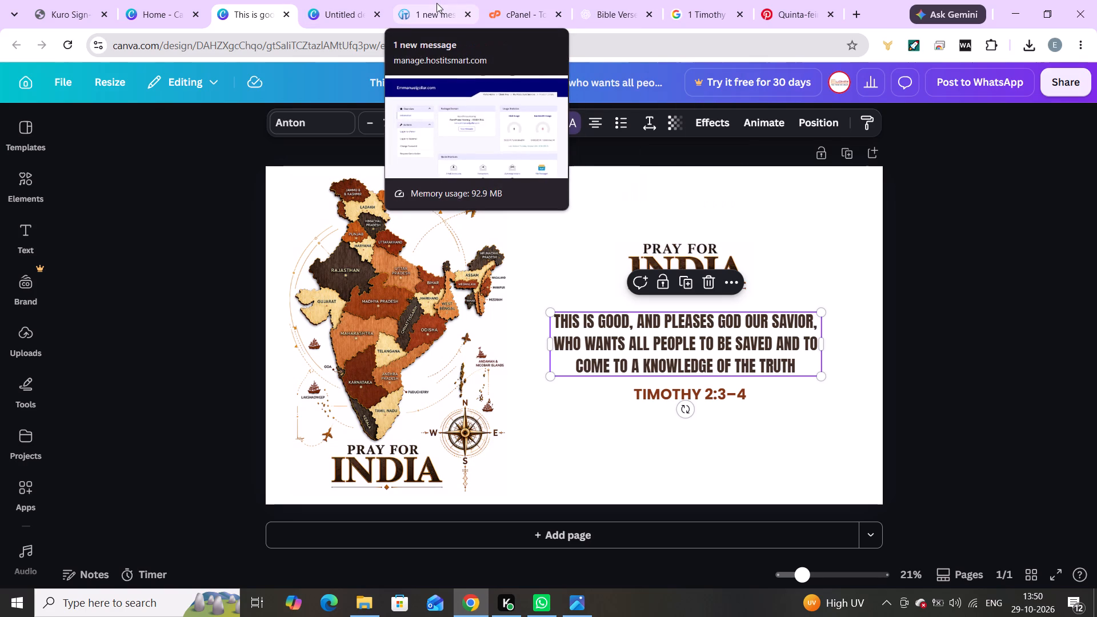
pyautogui.click(324, 0)
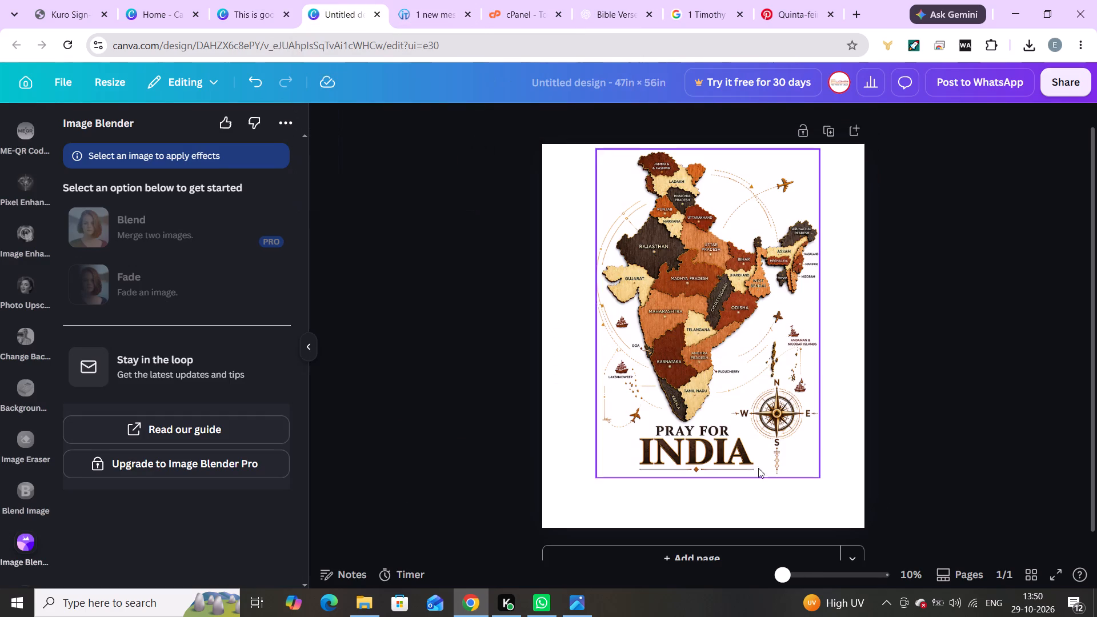
pyautogui.click(767, 480)
pyautogui.hotkey('ctrl', 'v')
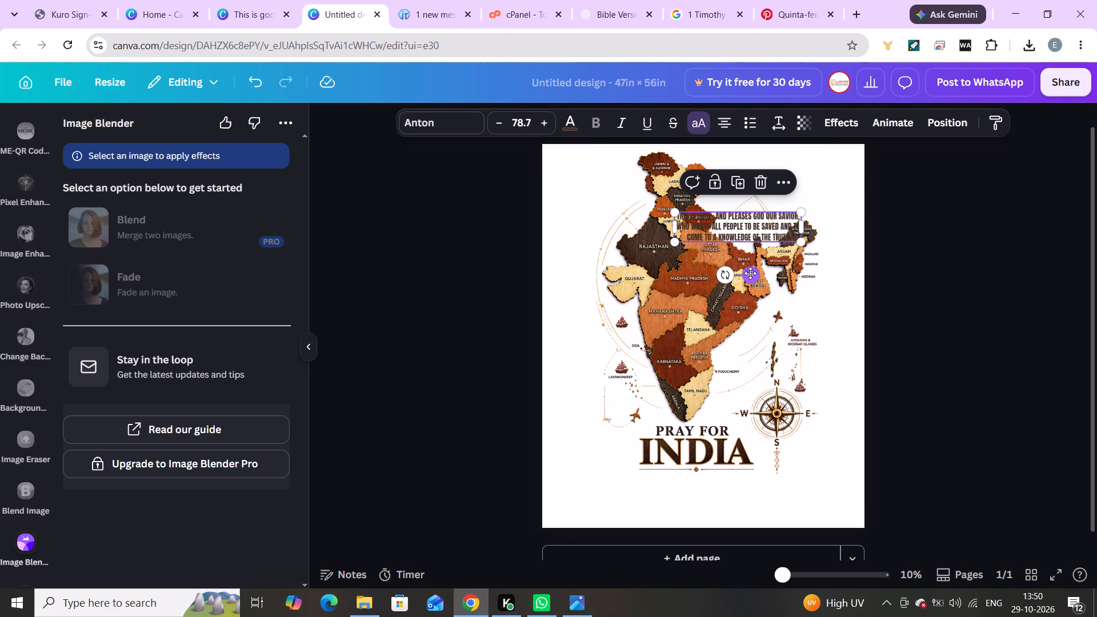
# Move the verse text below the INDIA title and widen its box so it wraps onto two lines.
pyautogui.moveTo(750, 273); pyautogui.dragTo(738, 442)
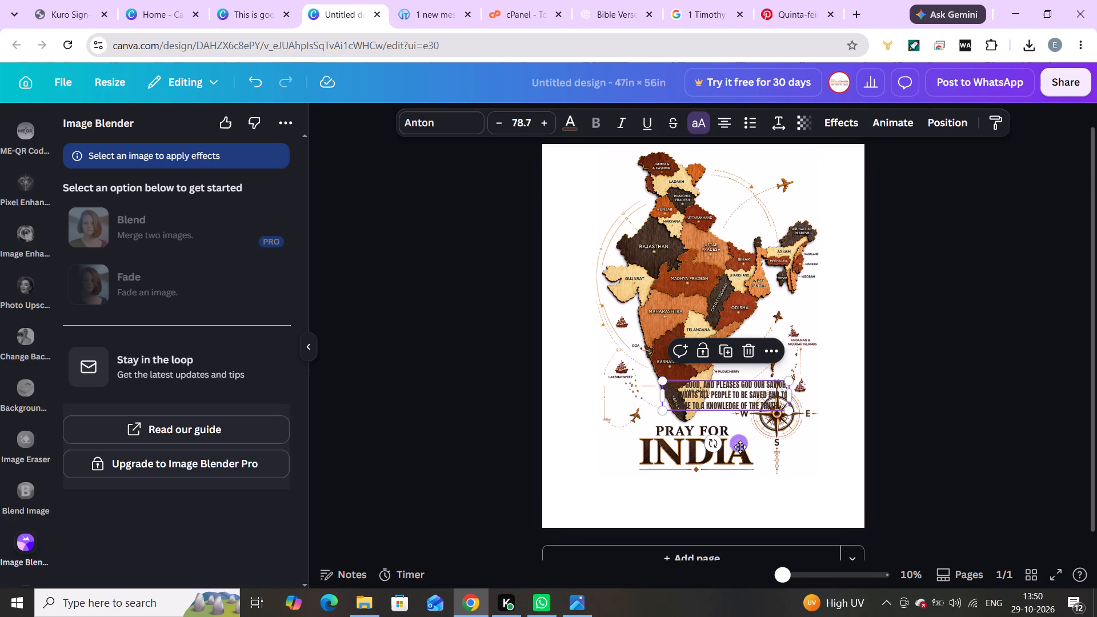
pyautogui.moveTo(740, 447); pyautogui.dragTo(708, 543)
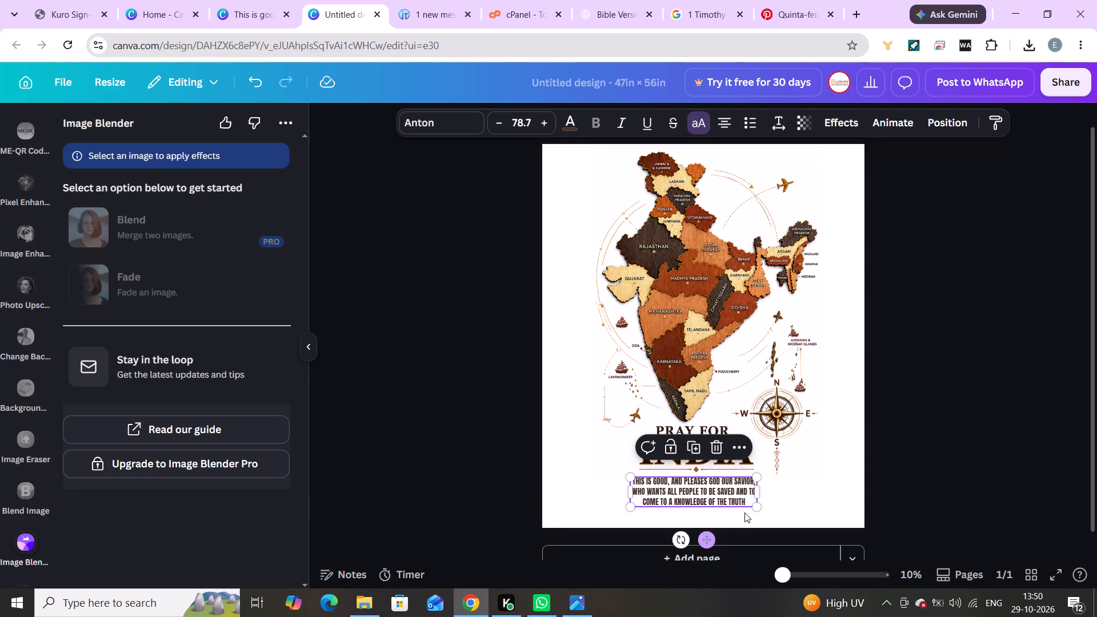
pyautogui.moveTo(758, 488); pyautogui.dragTo(798, 486)
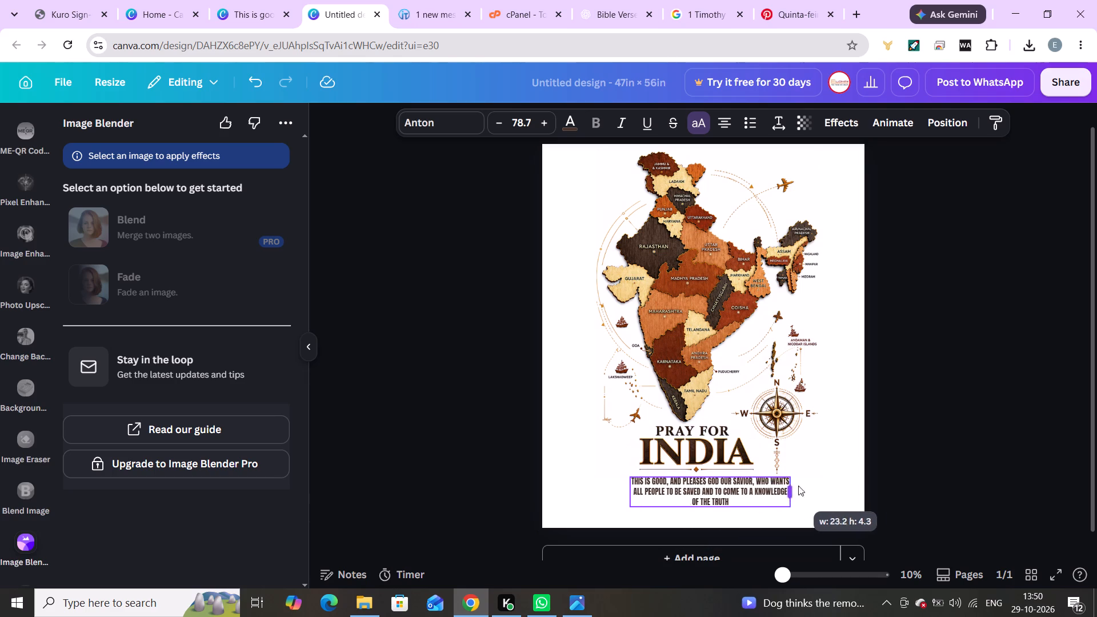
pyautogui.moveTo(798, 486); pyautogui.dragTo(822, 484)
pyautogui.click(924, 468)
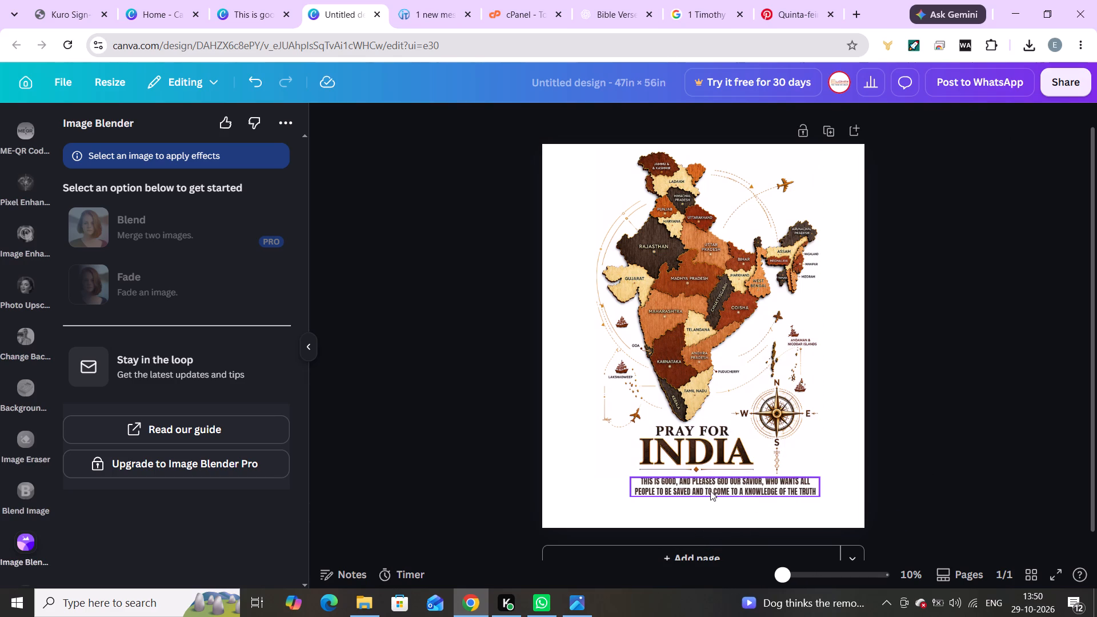
# Reposition the two-line verse so it sits centred under the INDIA title with a small gap beneath the ornament line.
pyautogui.moveTo(710, 493); pyautogui.dragTo(688, 499)
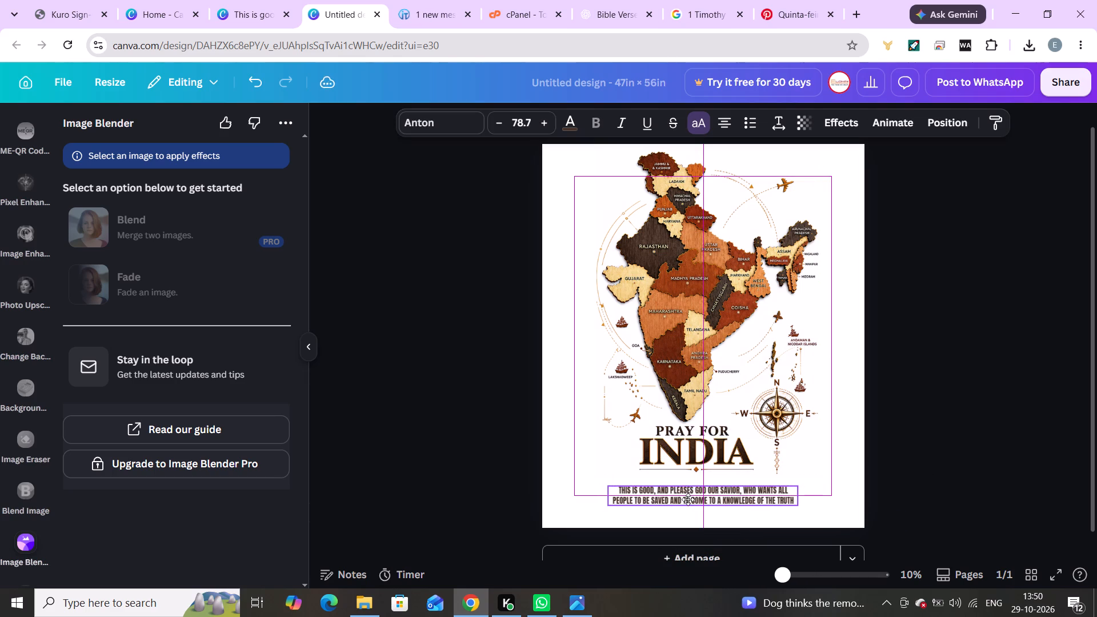
pyautogui.moveTo(688, 499); pyautogui.dragTo(688, 499)
pyautogui.click(854, 496)
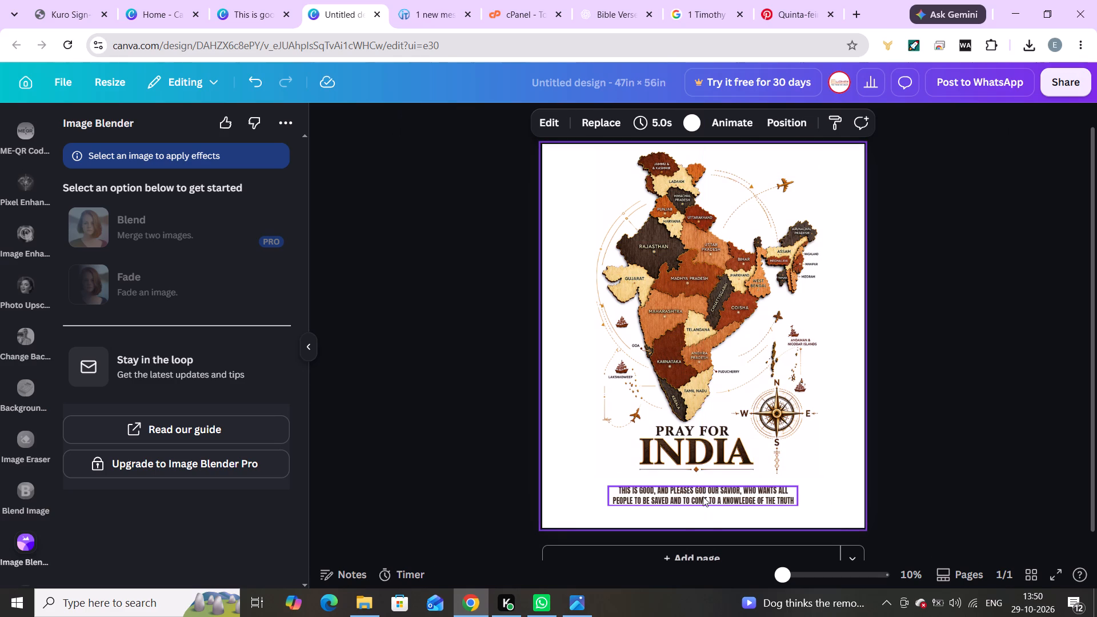
pyautogui.moveTo(703, 496); pyautogui.dragTo(696, 492)
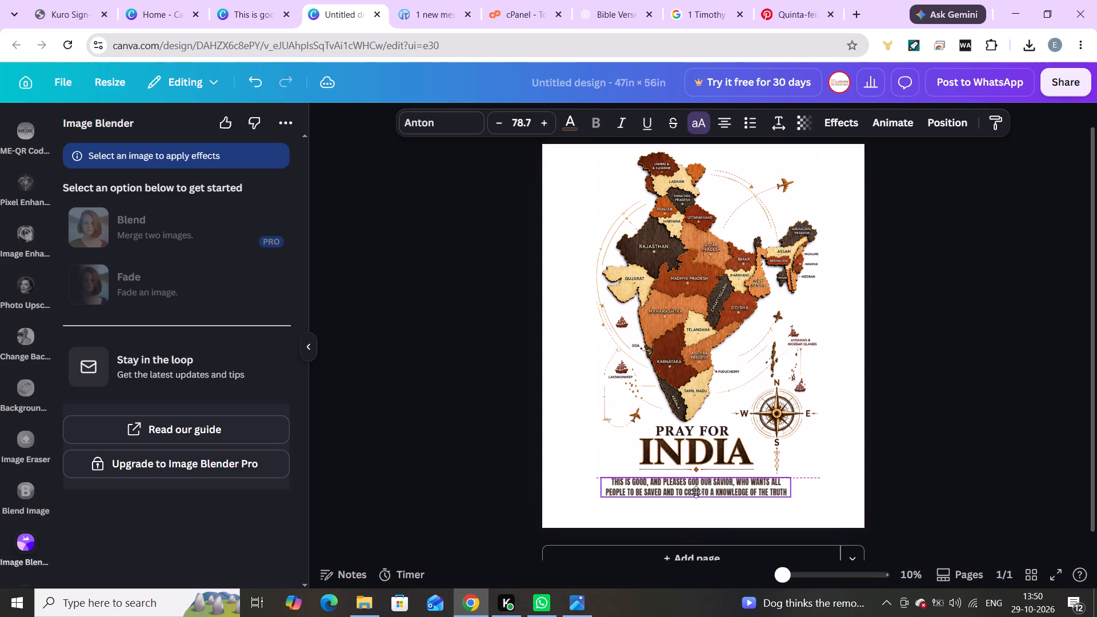
pyautogui.moveTo(696, 492); pyautogui.dragTo(696, 494)
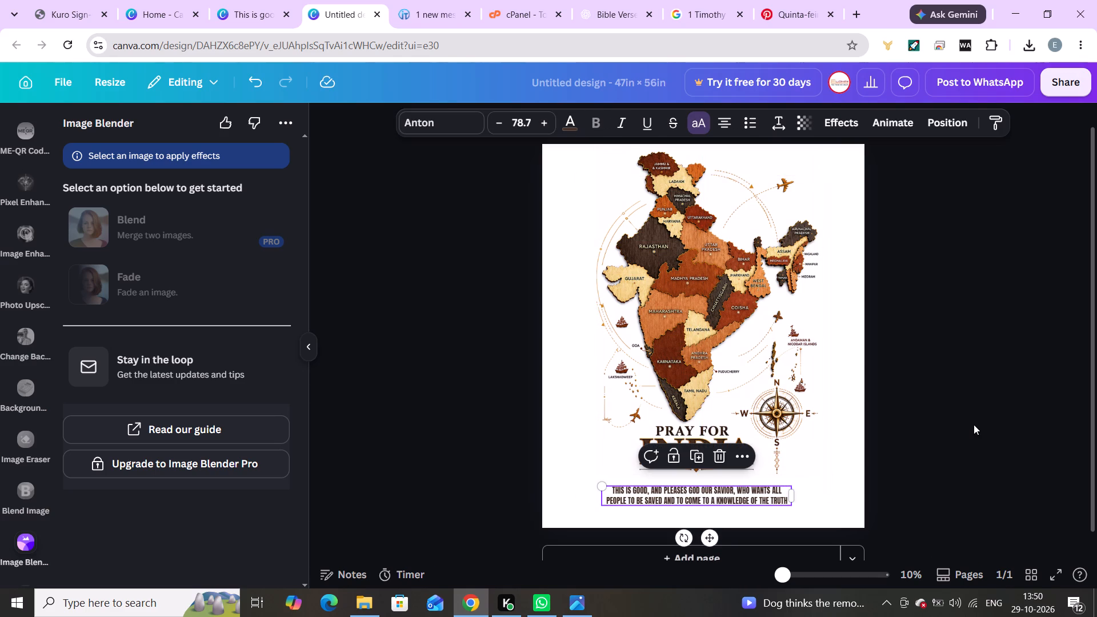
pyautogui.click(974, 424)
# Nudge the India map image left and slightly down until it is aligned with the page's vertical centre line.
pyautogui.click(686, 333)
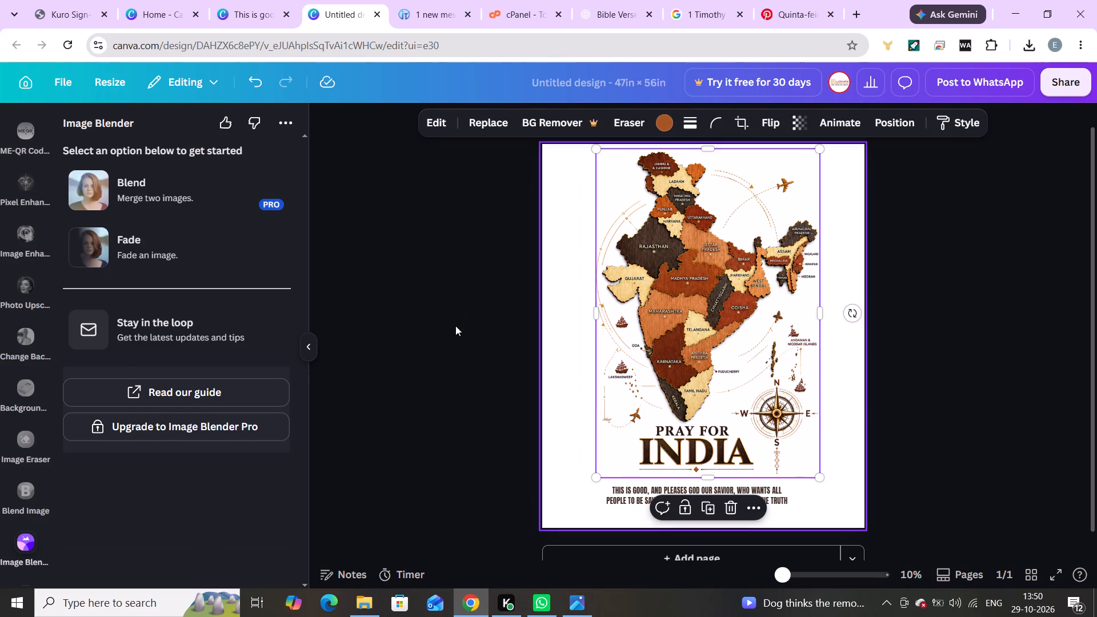
pyautogui.click(455, 326)
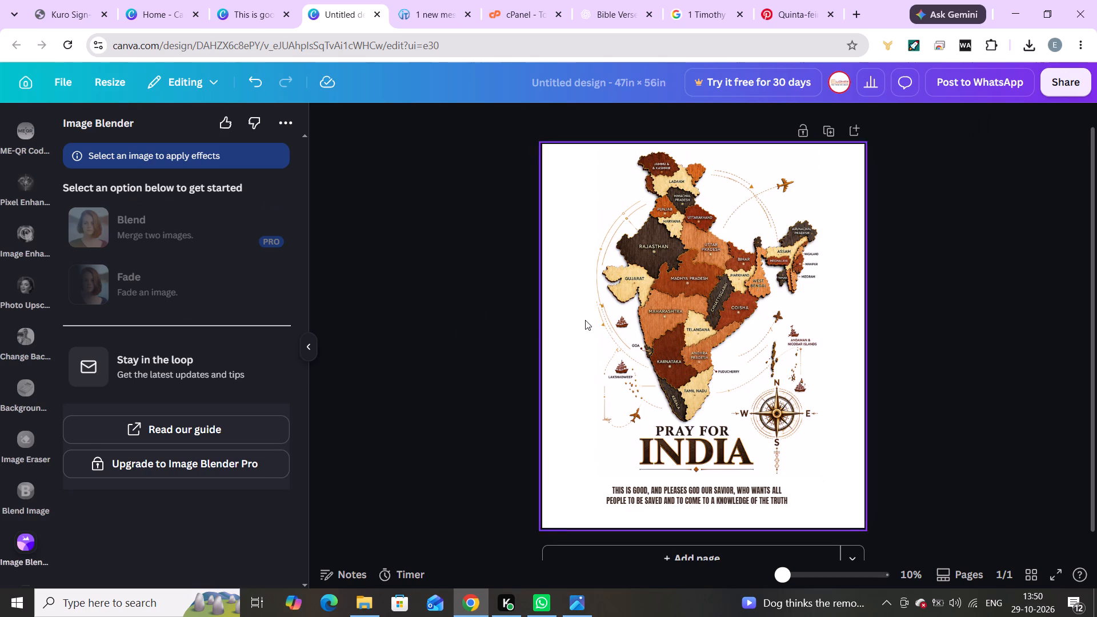
pyautogui.click(680, 383)
pyautogui.click(976, 502)
pyautogui.click(698, 339)
pyautogui.press('Left')
pyautogui.press('Left')
pyautogui.press('Left')
pyautogui.press('Left')
pyautogui.press('Left')
pyautogui.press('Left')
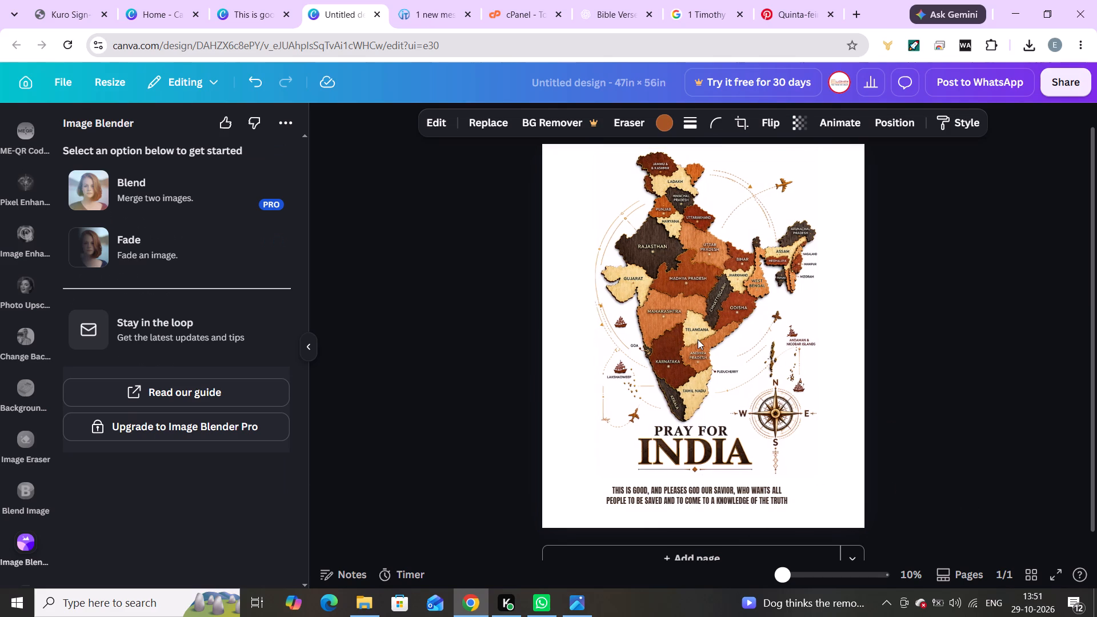
pyautogui.press('Left')
pyautogui.press('Left')
pyautogui.press('Down')
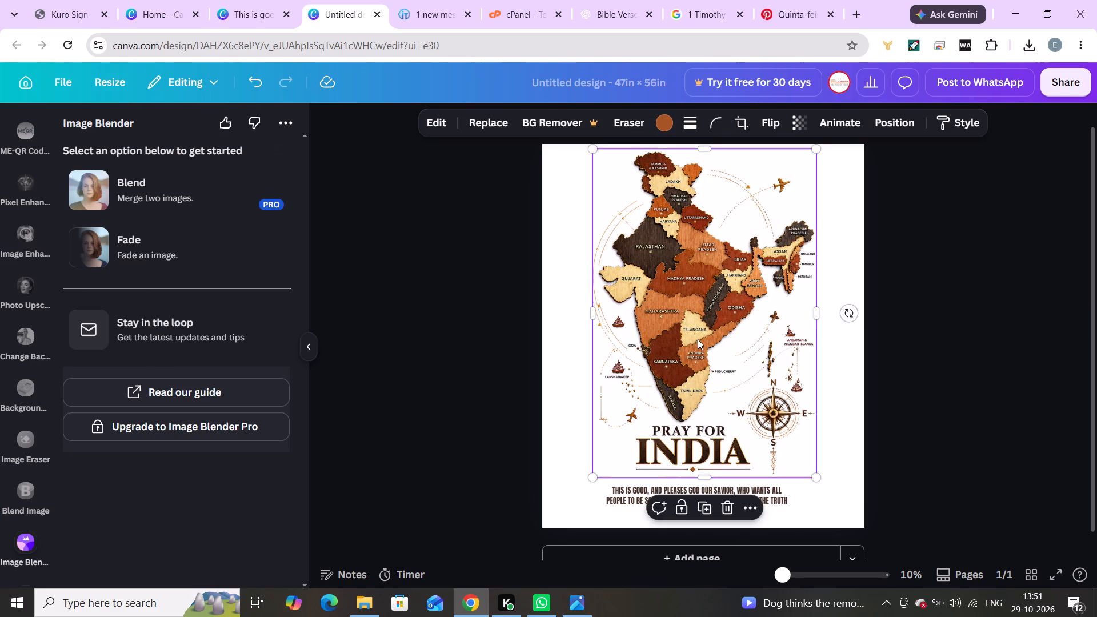
pyautogui.press('Down')
pyautogui.press('Left')
pyautogui.press('Left')
pyautogui.press('Left')
pyautogui.press('Left')
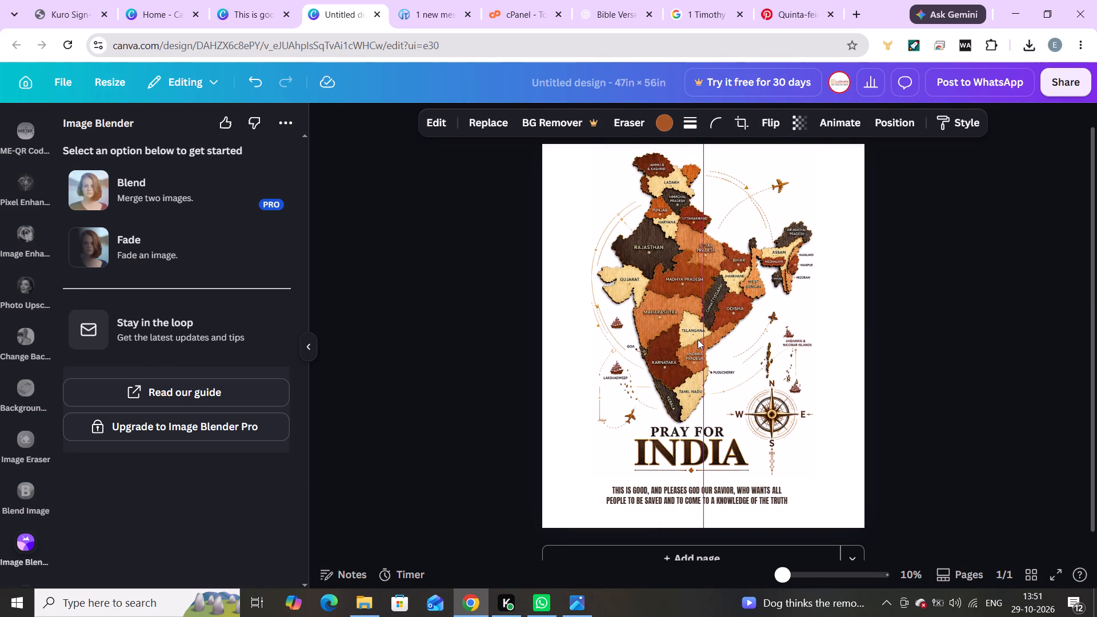
pyautogui.press('Left')
pyautogui.press('Right')
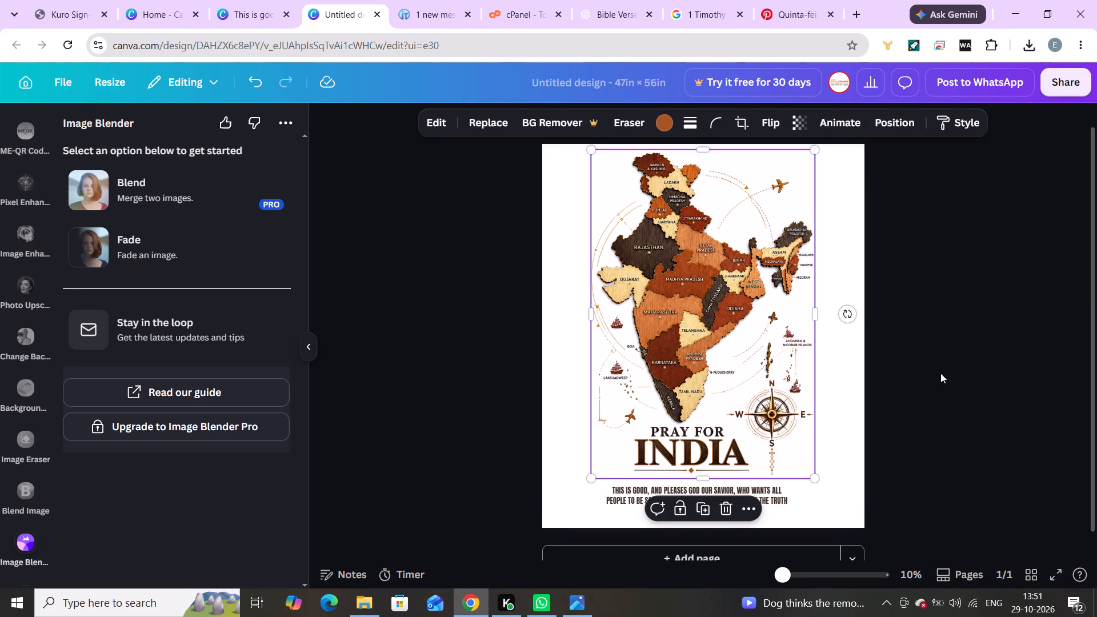
pyautogui.click(940, 373)
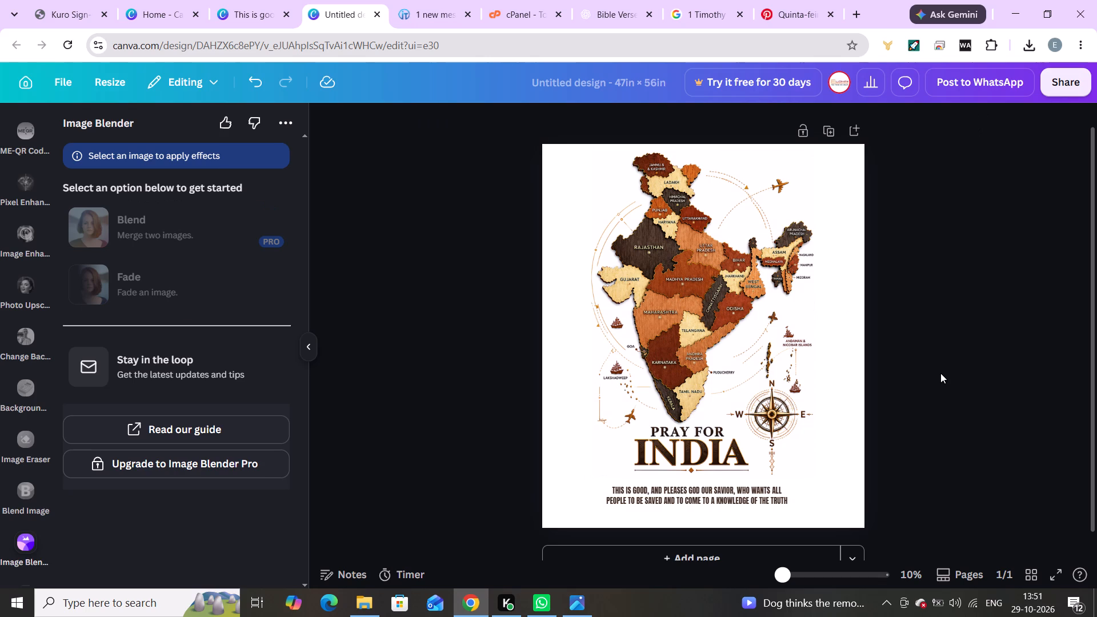
# Enlarge the two-line verse to font size 92.9 so it spans about the map's width, and nudge it slightly down.
pyautogui.click(743, 488)
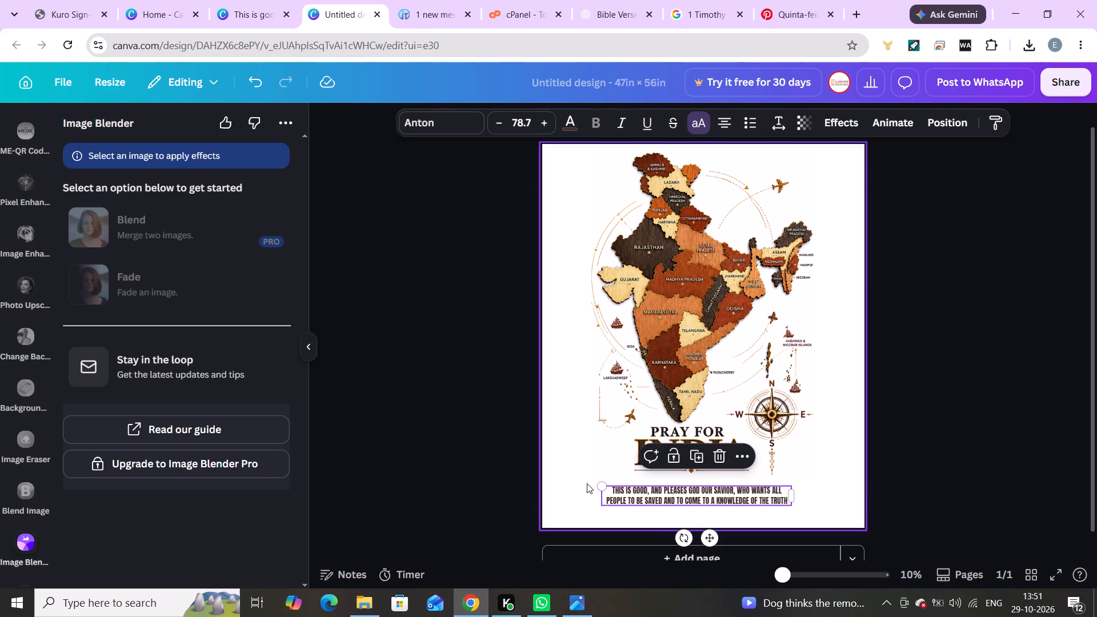
pyautogui.moveTo(604, 485); pyautogui.dragTo(594, 486)
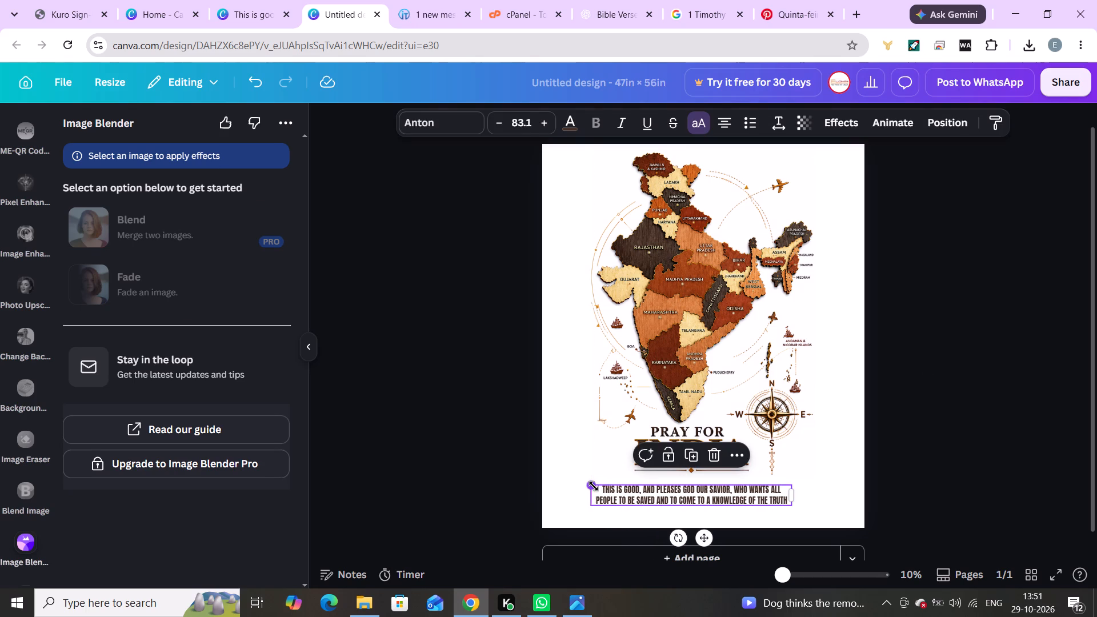
pyautogui.click(791, 485)
pyautogui.moveTo(795, 484); pyautogui.dragTo(809, 481)
pyautogui.moveTo(809, 481); pyautogui.dragTo(817, 480)
pyautogui.click(959, 501)
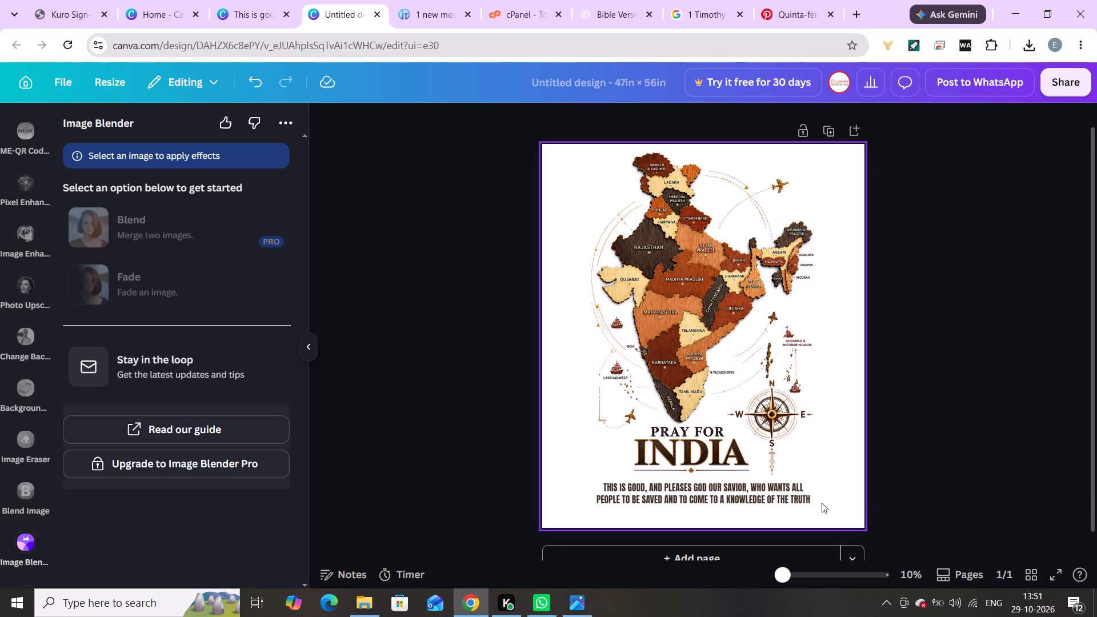
pyautogui.click(678, 494)
pyautogui.press('Down')
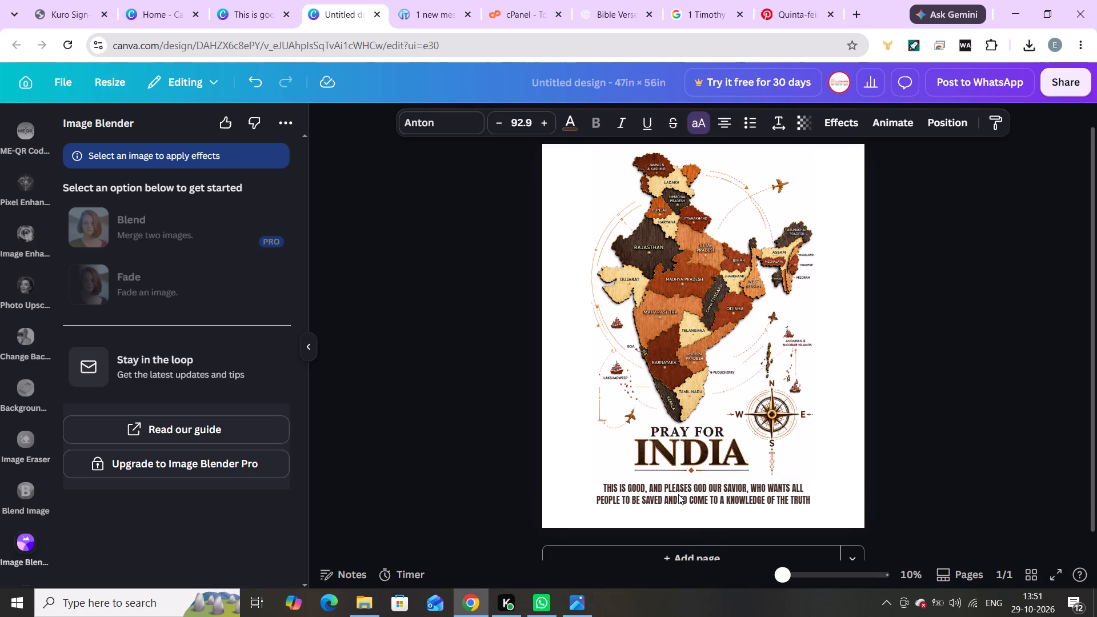
pyautogui.press('Down')
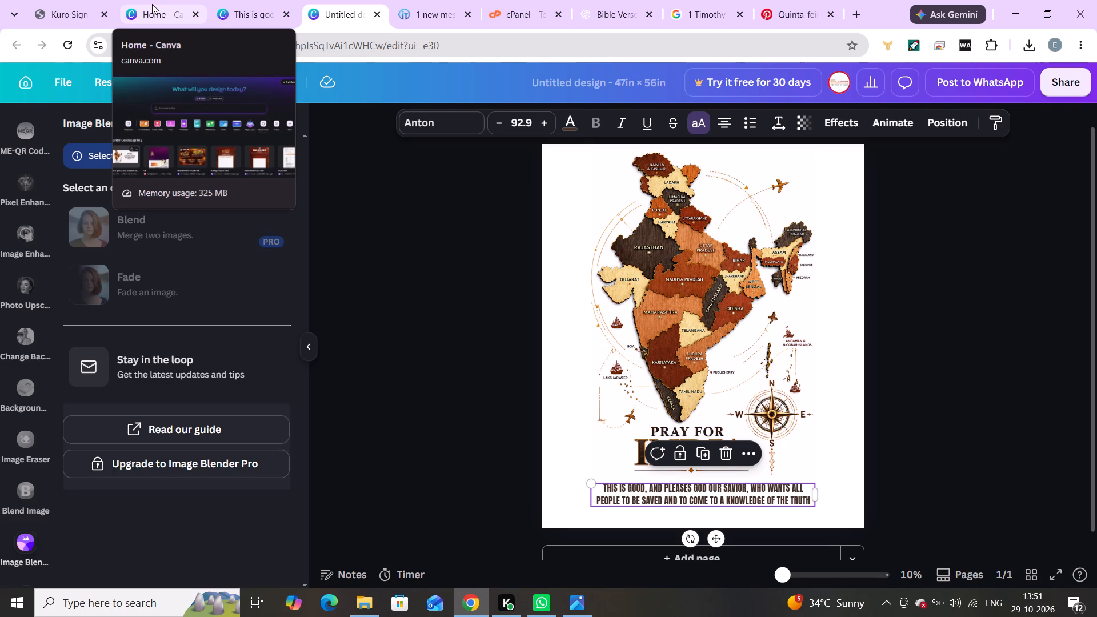
# Copy the "TIMOTHY 2:3–4" reference from the other Canva design and paste it into the 47 × 56 in design.
pyautogui.click(247, 0)
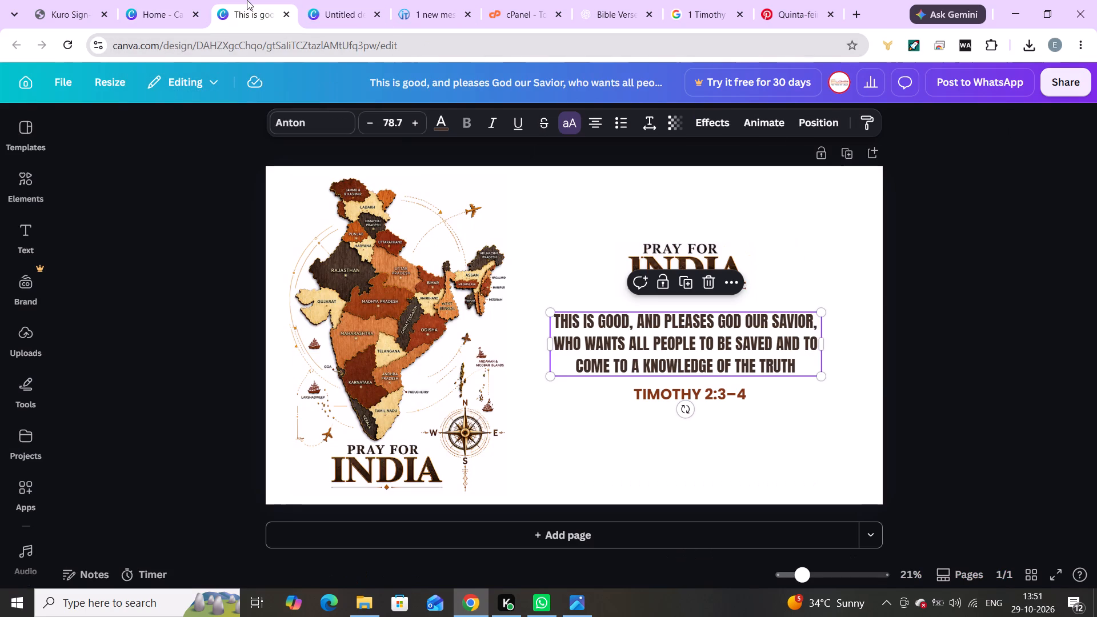
pyautogui.click(695, 389)
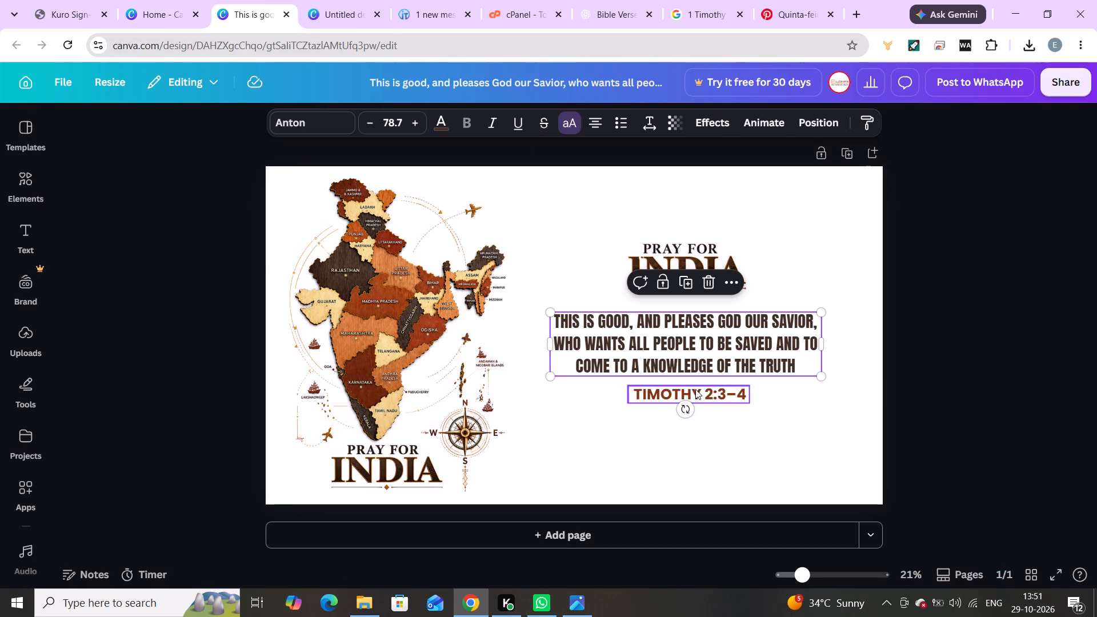
pyautogui.hotkey('ctrl', 'c')
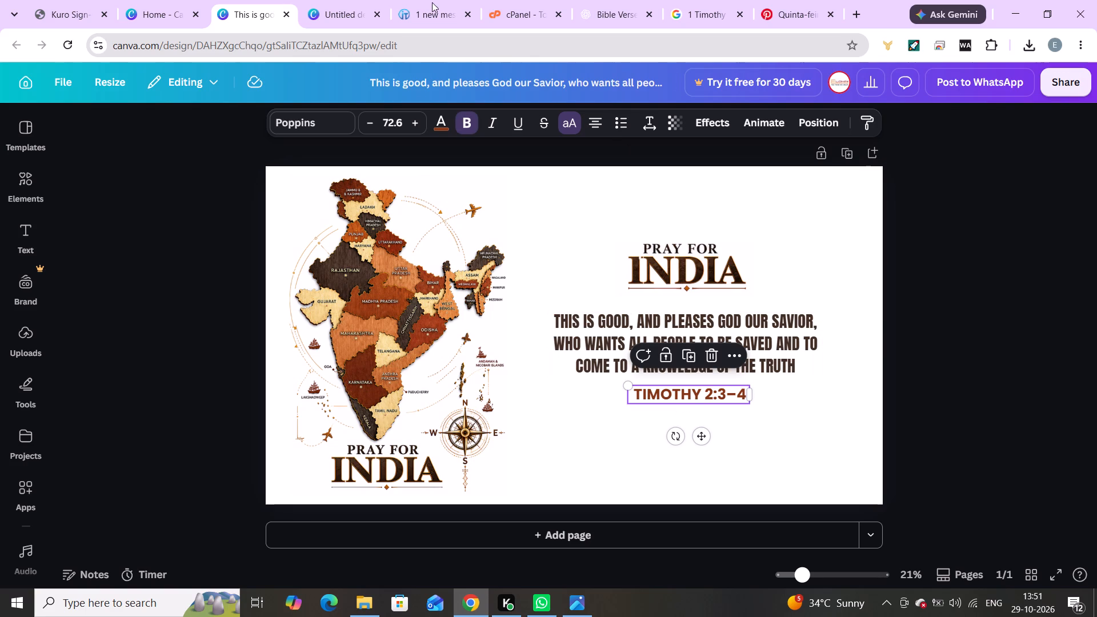
pyautogui.click(308, 1)
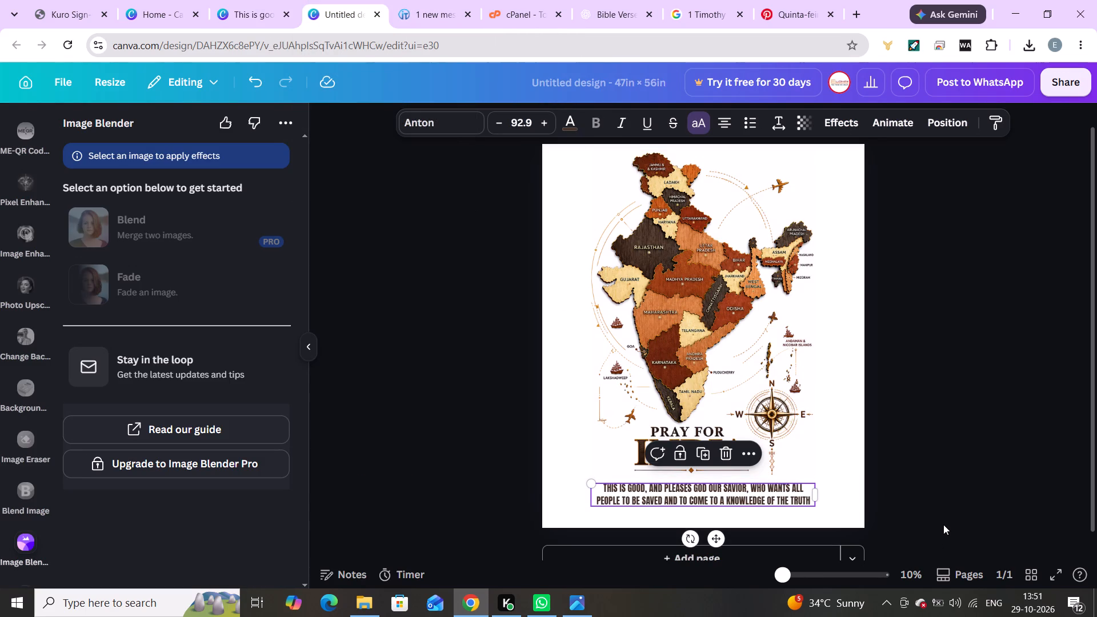
pyautogui.hotkey('ctrl', 'v')
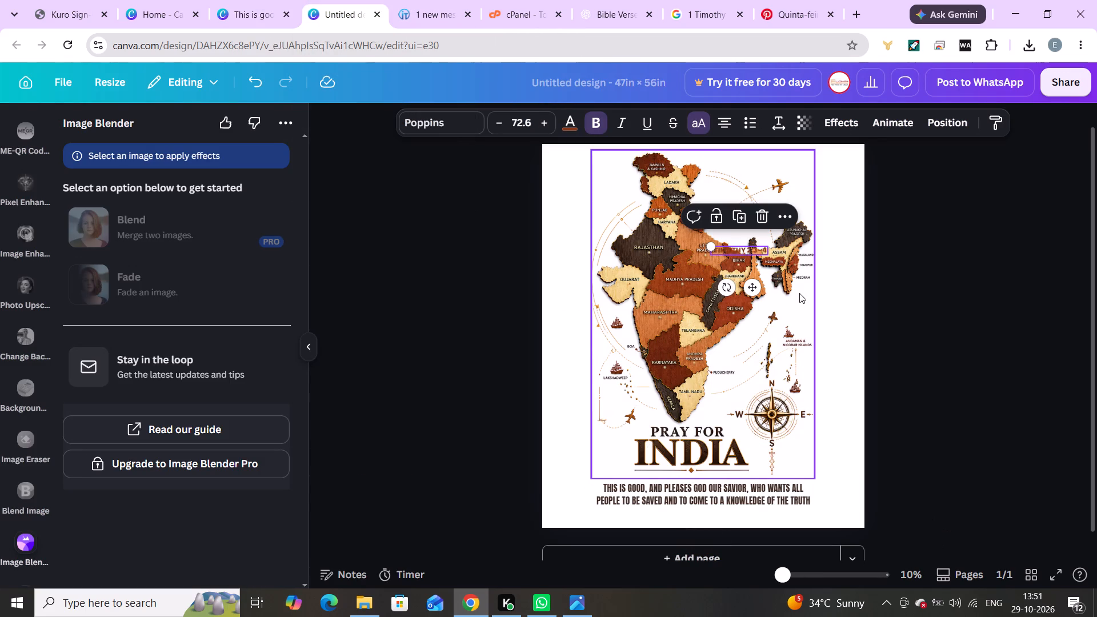
# Place the "TIMOTHY 2:3–4" reference centred just below the two-line verse, leaving a small gap.
pyautogui.moveTo(752, 289); pyautogui.dragTo(712, 455)
pyautogui.press('Down')
pyautogui.press('Down')
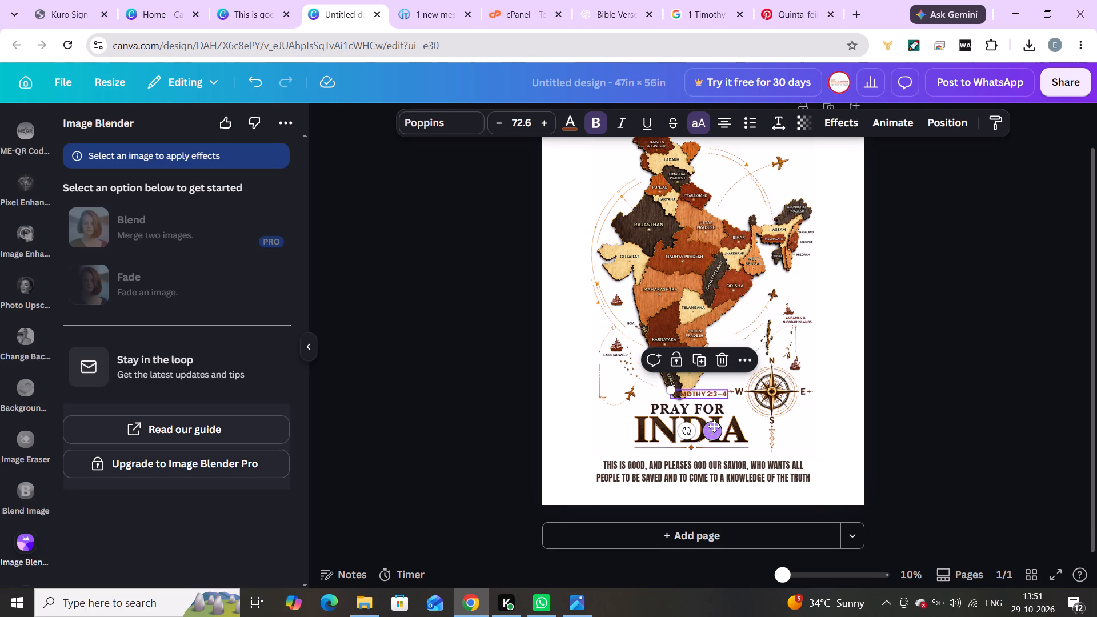
pyautogui.moveTo(714, 426); pyautogui.dragTo(711, 527)
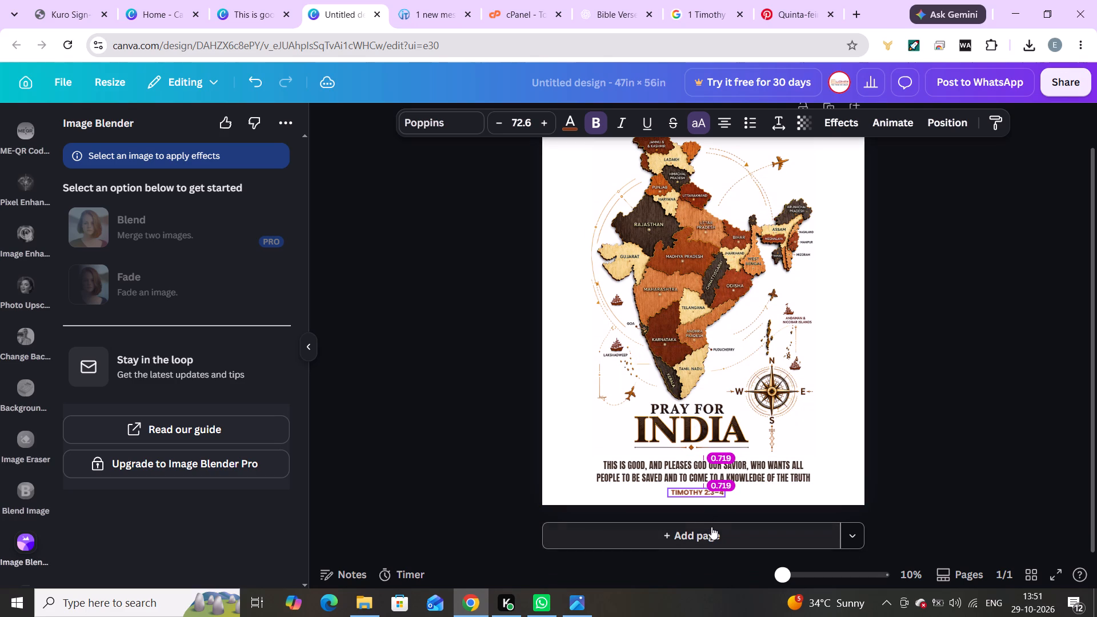
pyautogui.moveTo(711, 527); pyautogui.dragTo(716, 526)
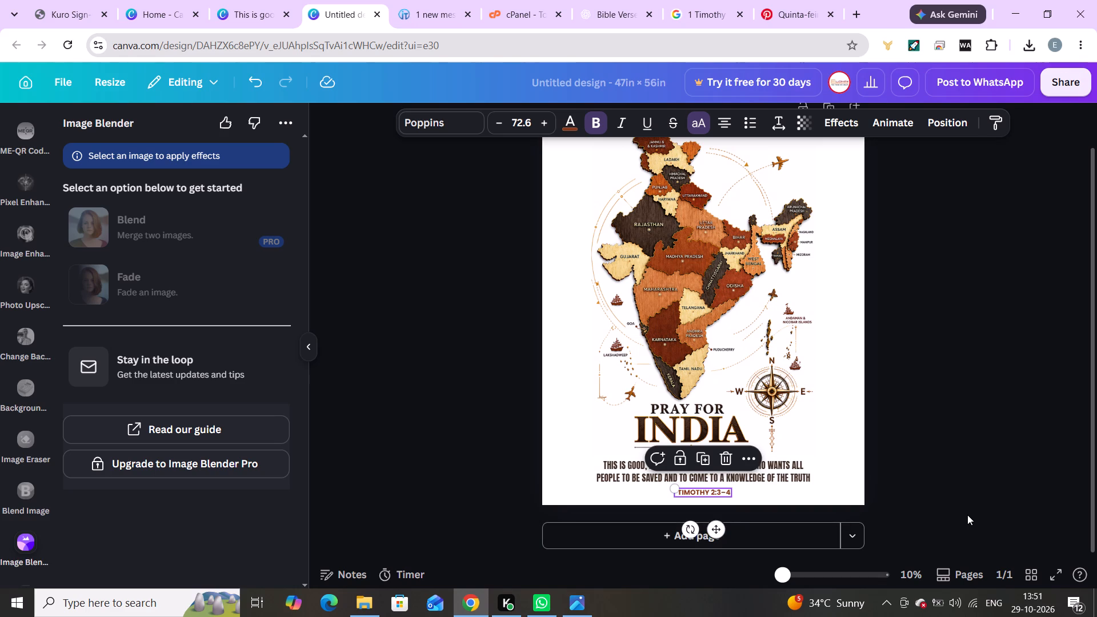
pyautogui.click(967, 515)
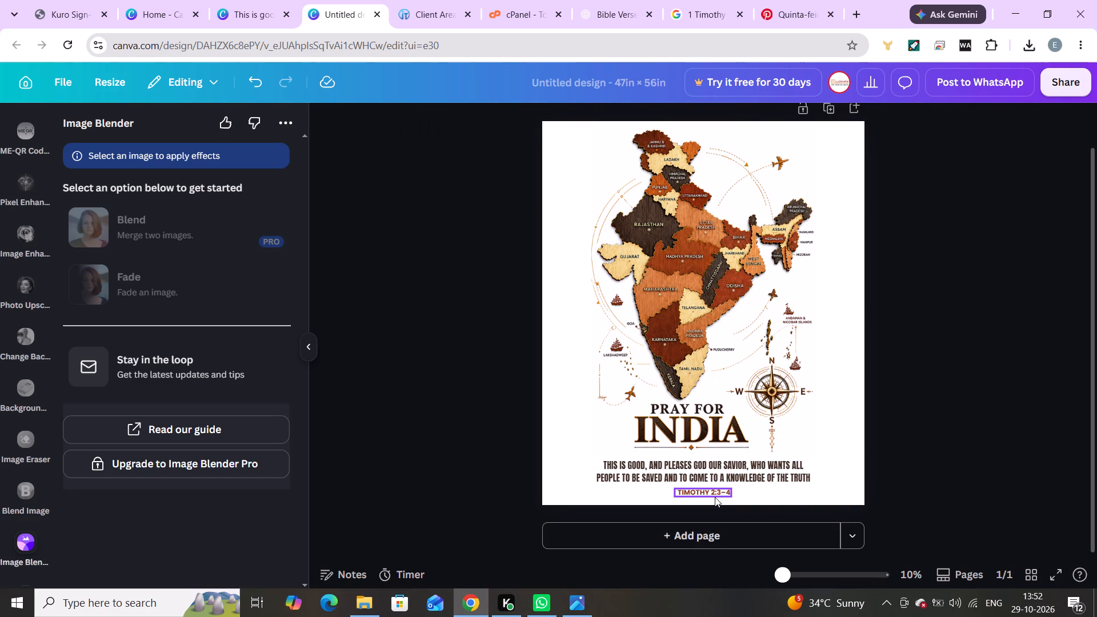
pyautogui.click(715, 497)
pyautogui.press('Up')
pyautogui.press('Up')
pyautogui.press('Up')
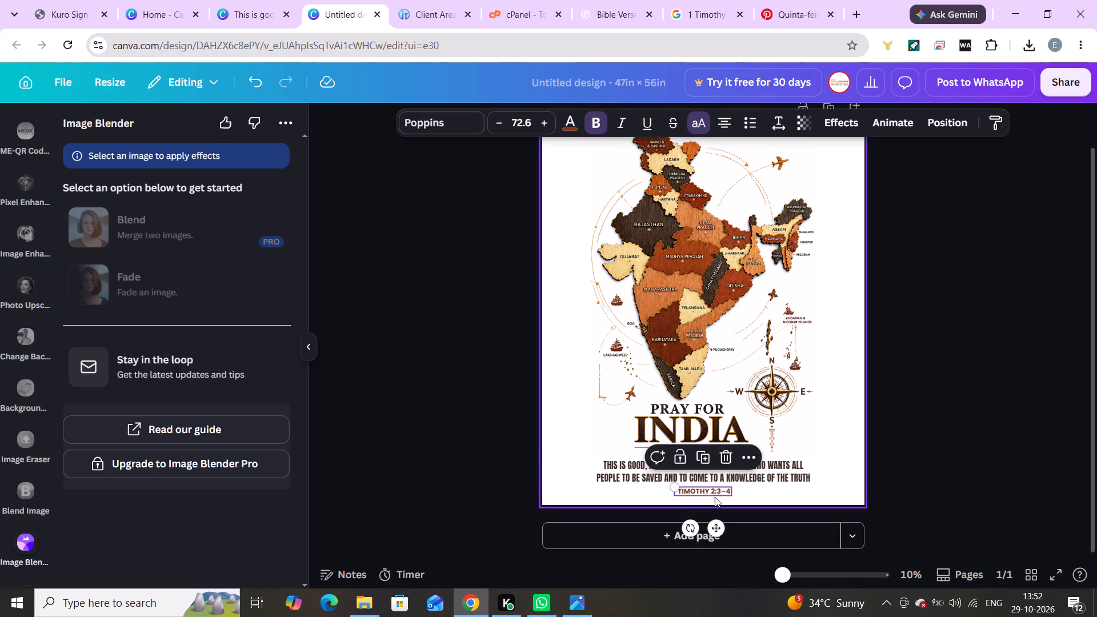
pyautogui.click(951, 475)
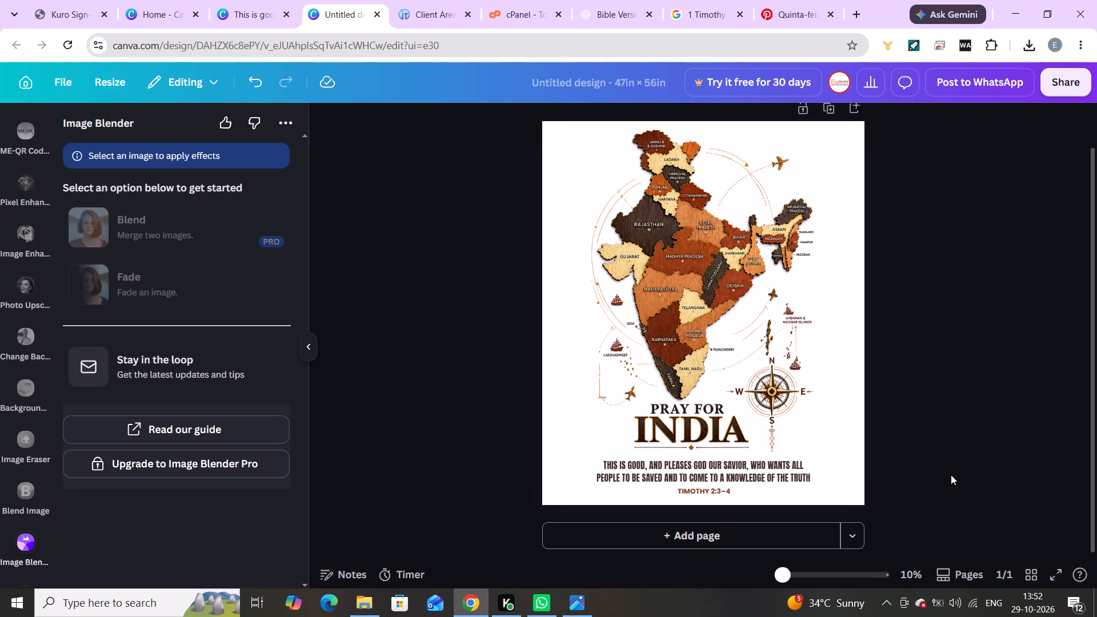
# Download the 47 × 56 in design as a PDF with the Print preset.
pyautogui.click(1058, 86)
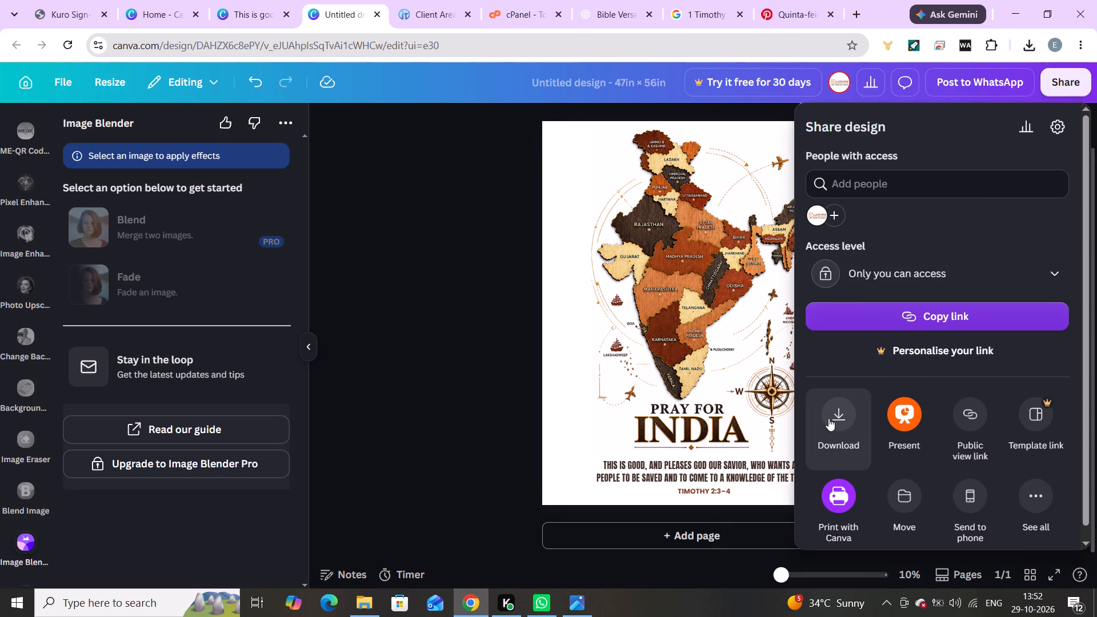
pyautogui.click(830, 418)
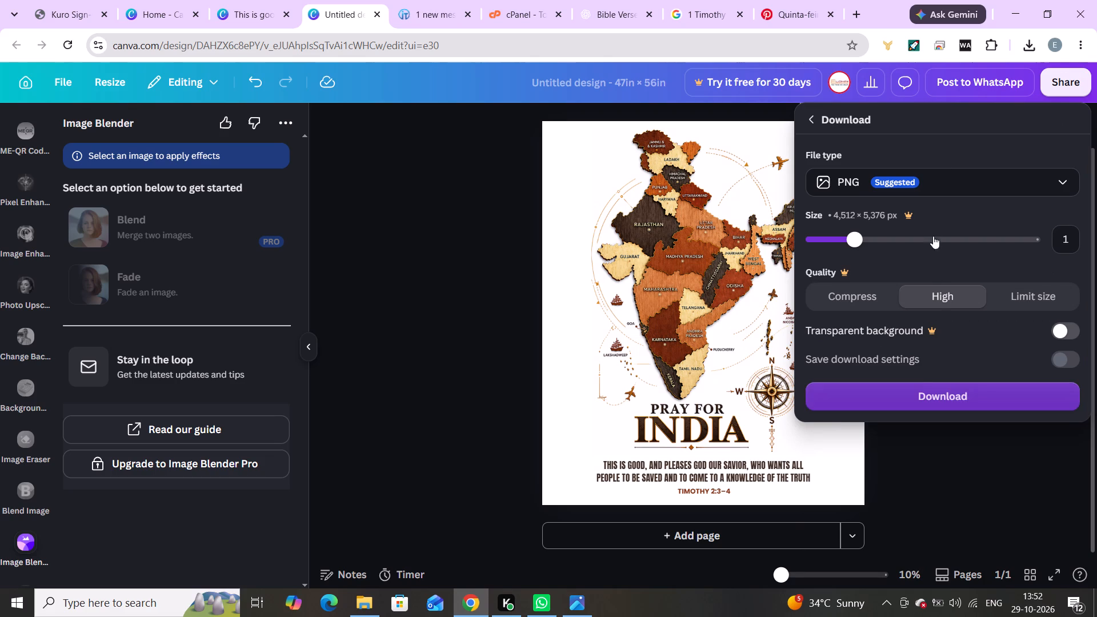
pyautogui.click(908, 193)
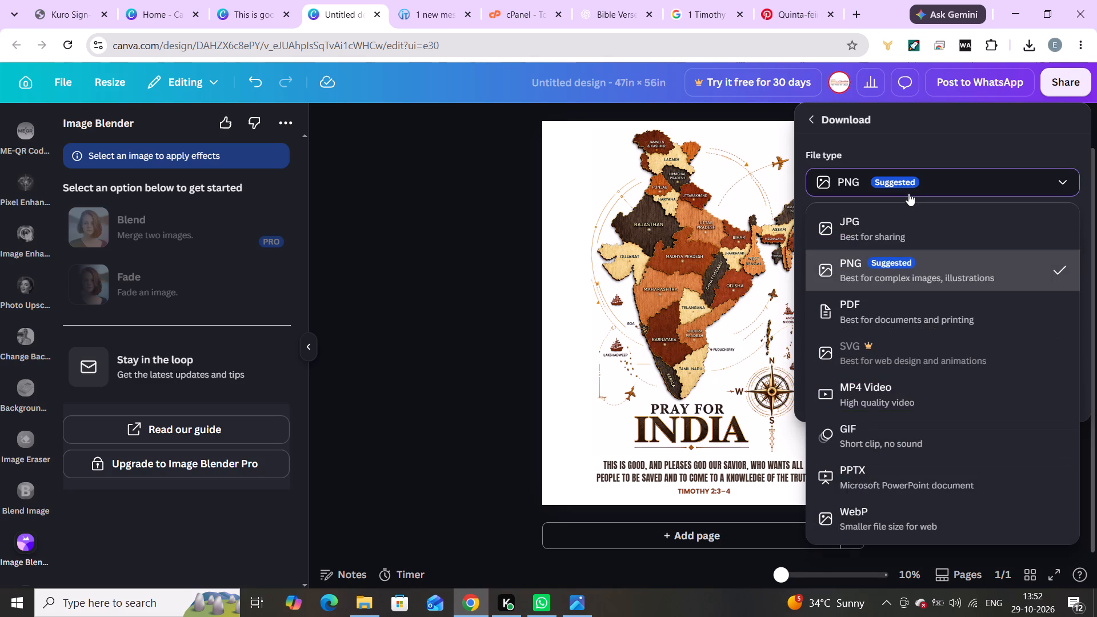
pyautogui.click(873, 312)
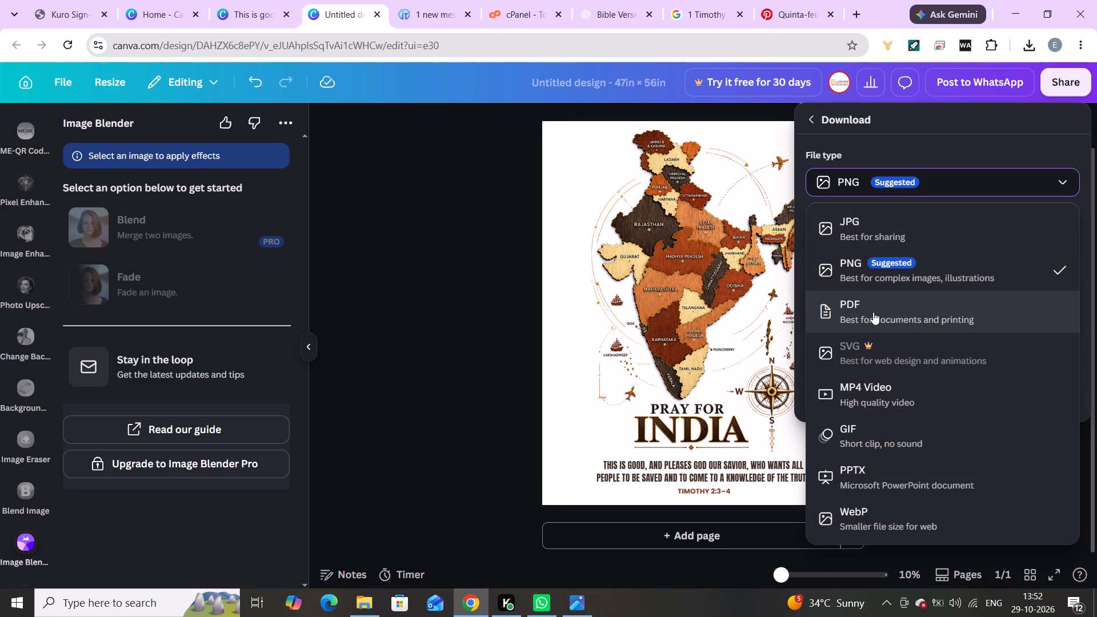
pyautogui.click(982, 238)
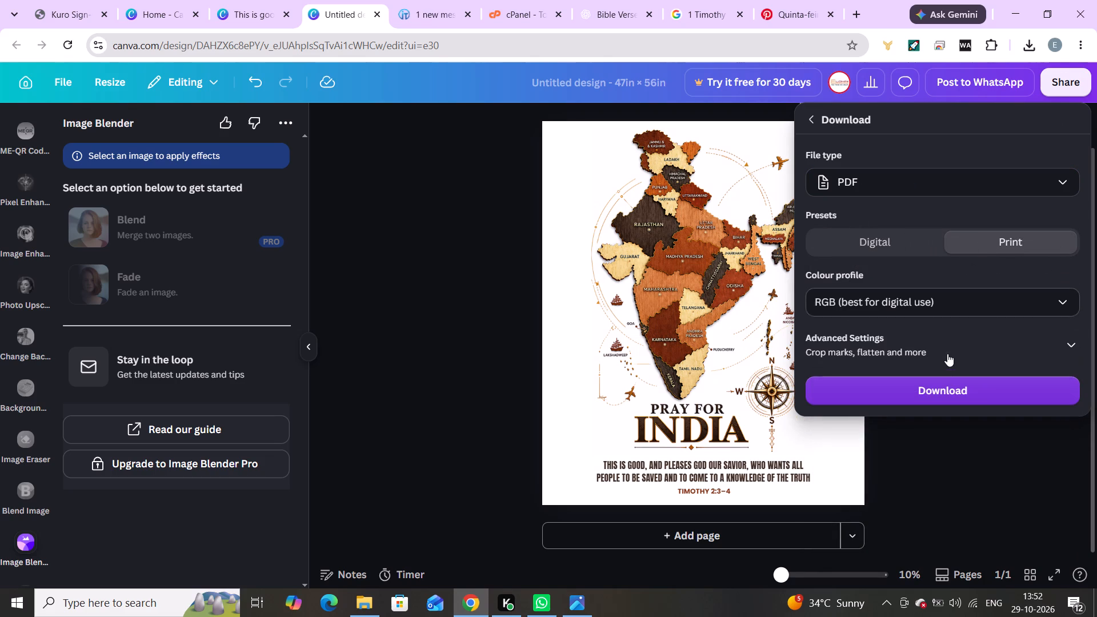
pyautogui.click(955, 388)
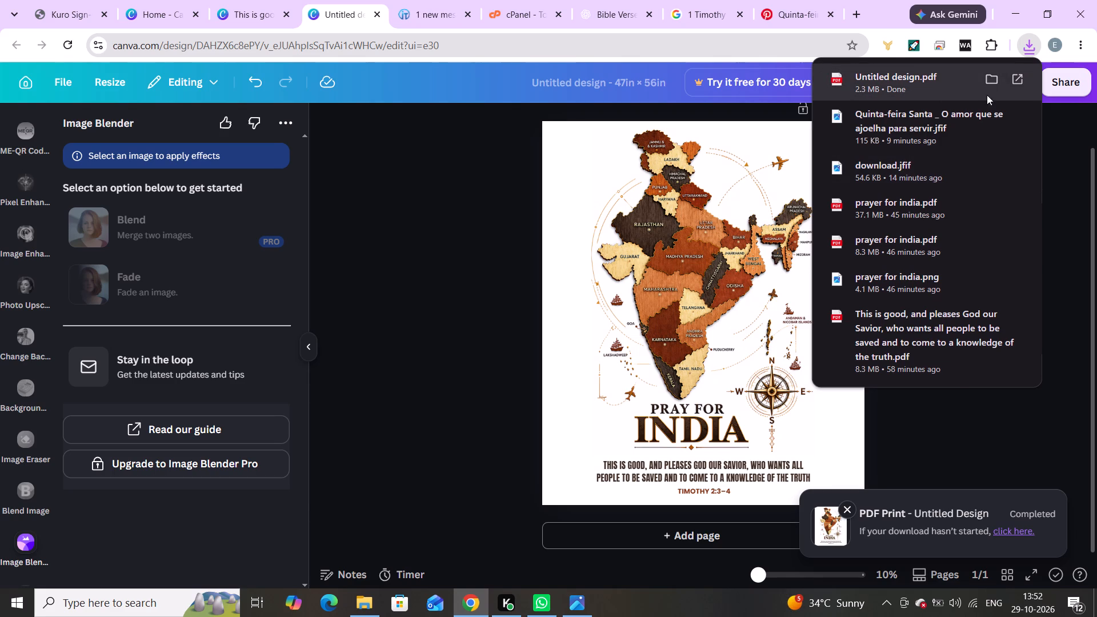
pyautogui.click(422, 296)
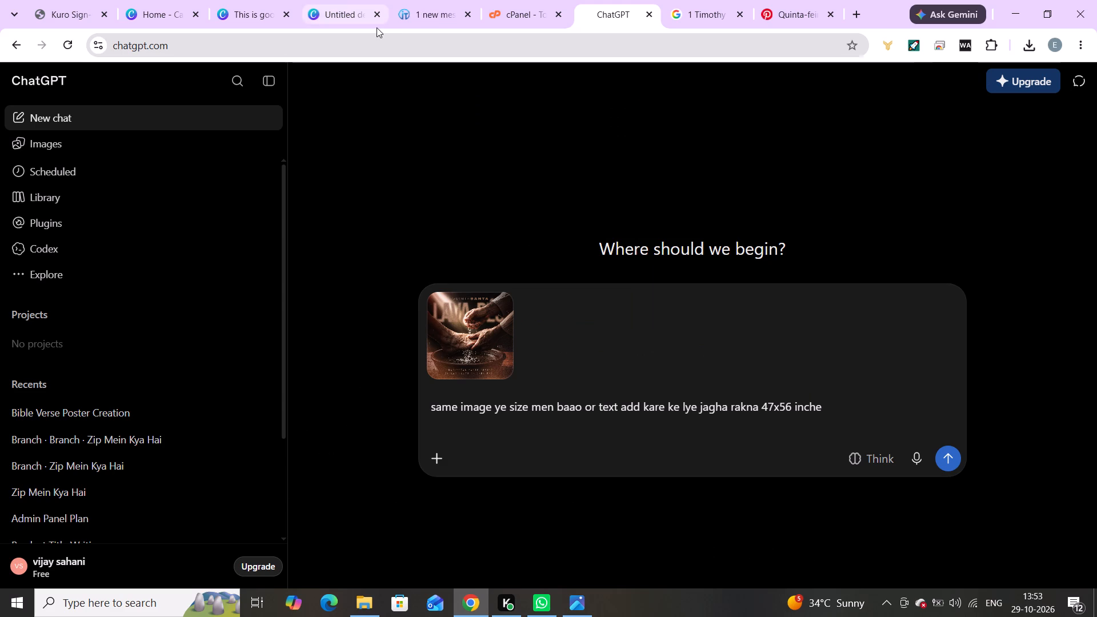
# Return to Canva and bring up its home page with the recent designs.
pyautogui.click(226, 0)
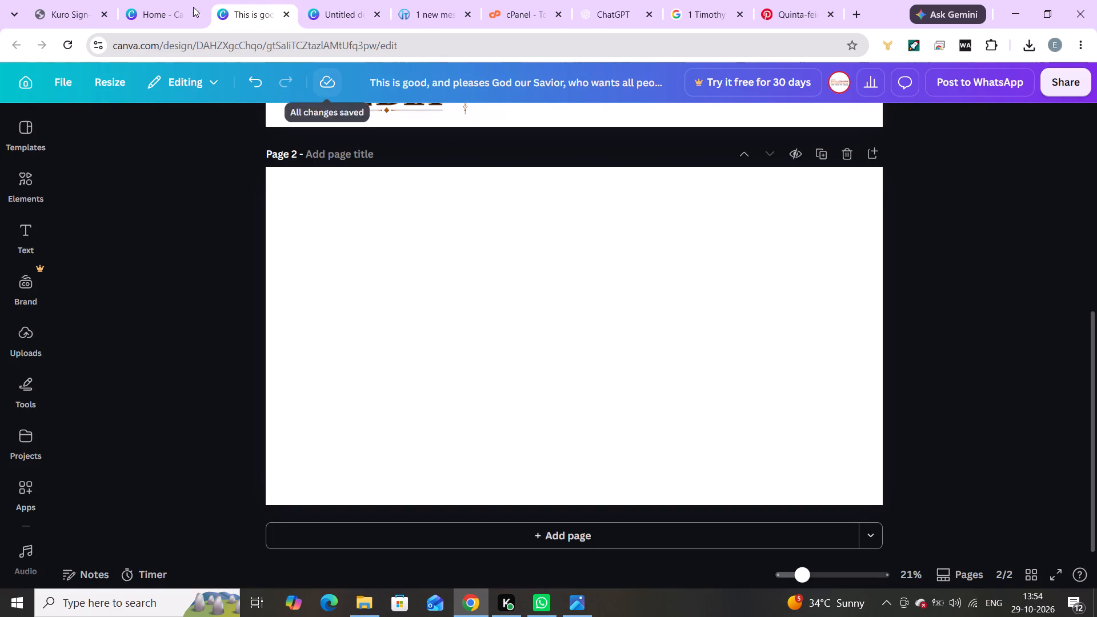
pyautogui.click(163, 0)
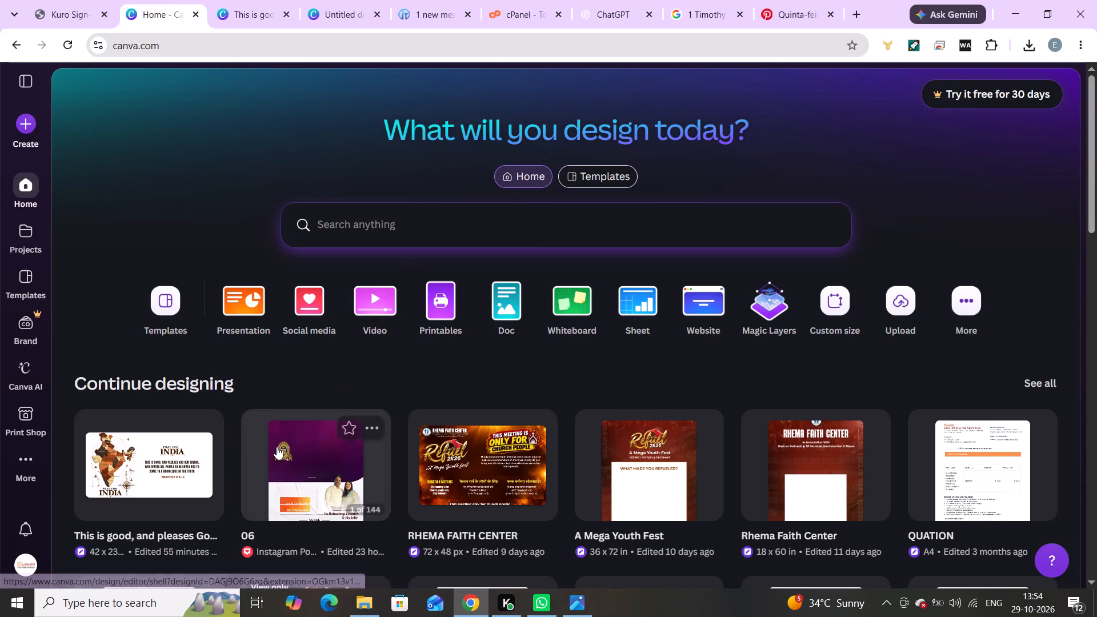
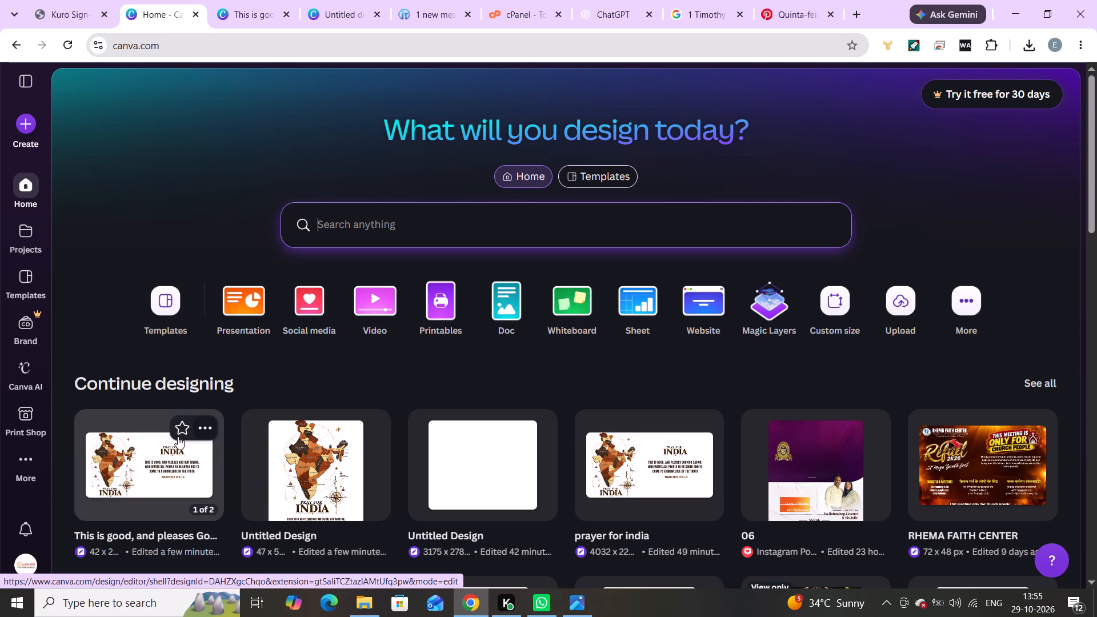
# Move the "This is good, and pleases God..." design to the trash.
pyautogui.click(203, 424)
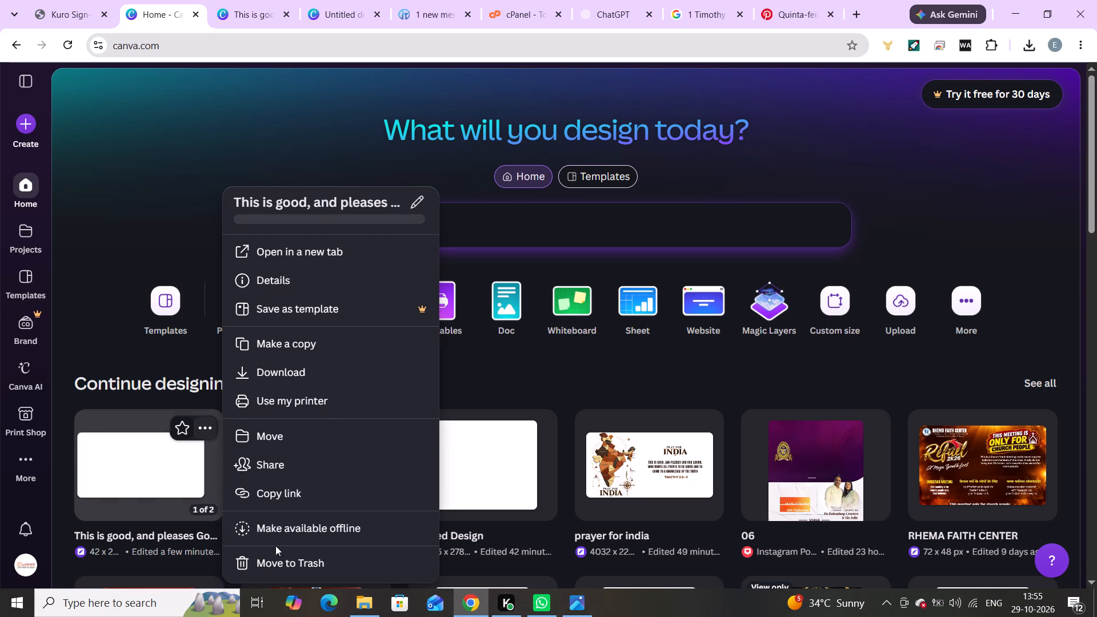
pyautogui.click(291, 556)
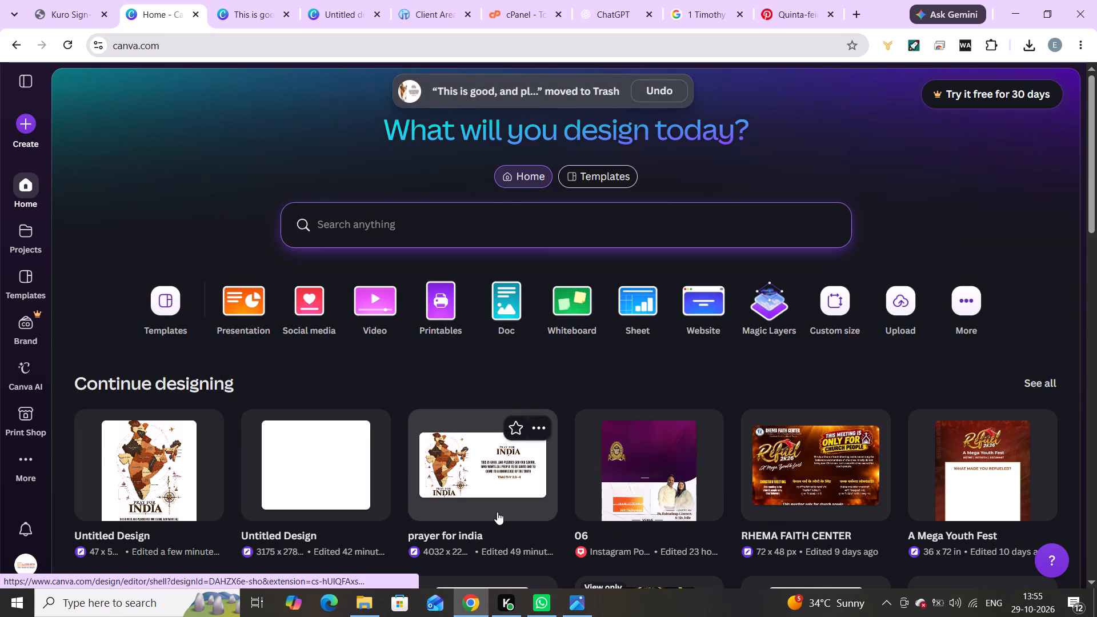
# Open the "prayer for india" design from the recent designs.
pyautogui.click(495, 550)
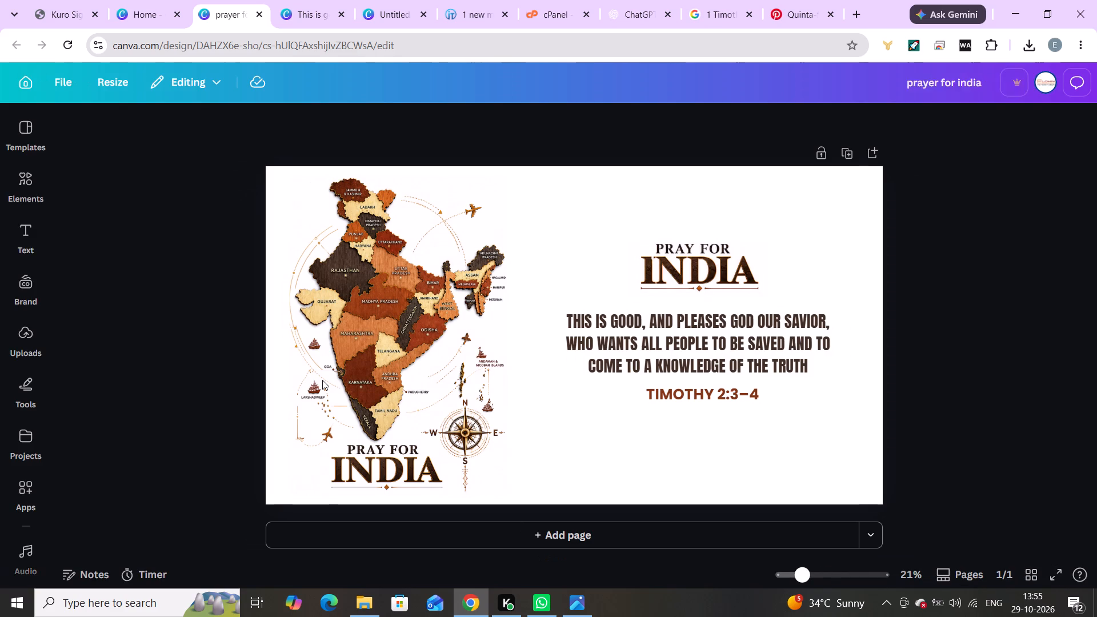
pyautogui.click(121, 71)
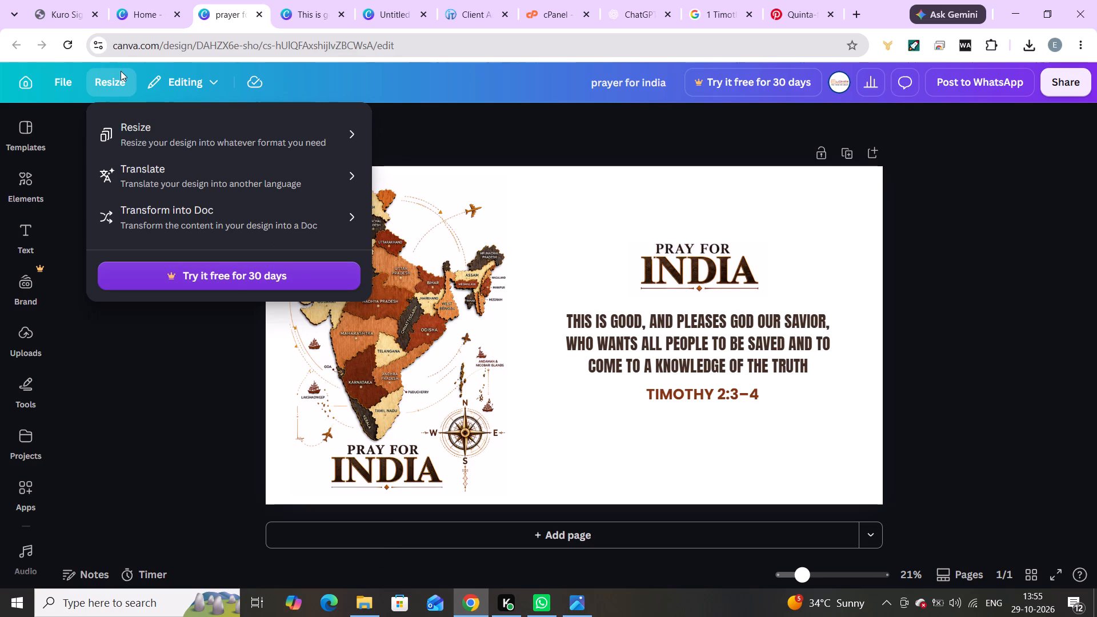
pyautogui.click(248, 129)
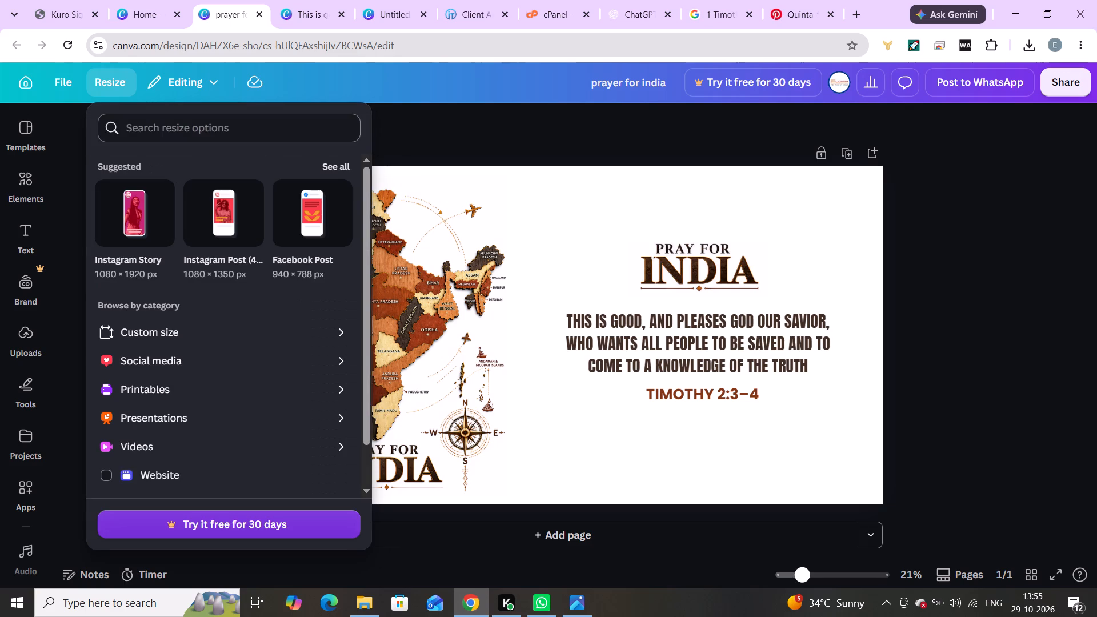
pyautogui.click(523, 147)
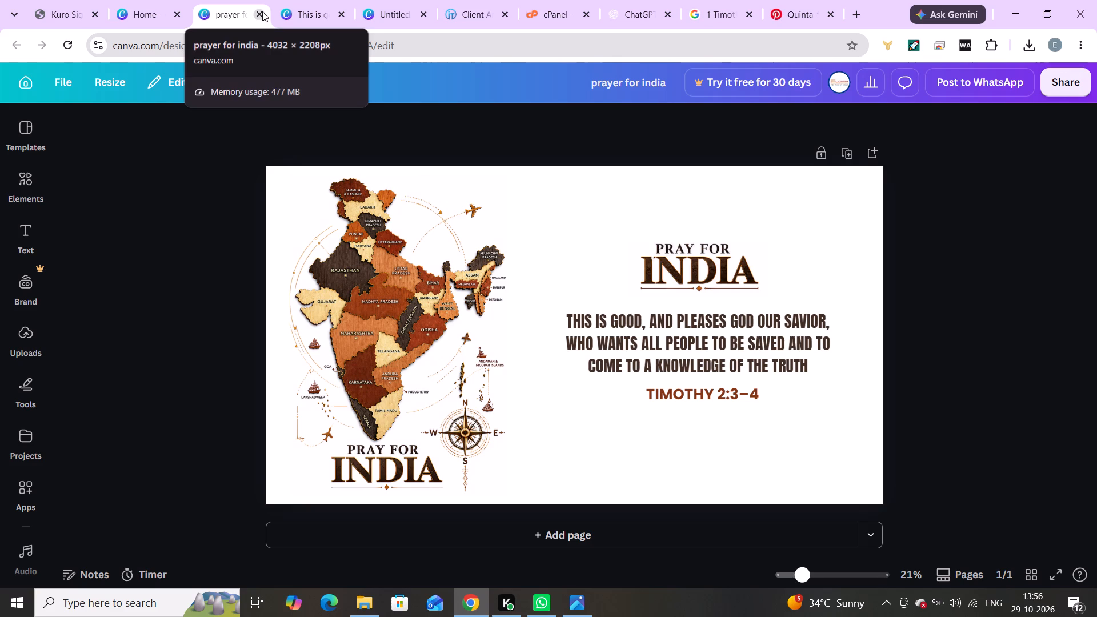
# Bring up the download settings for the "prayer for india" design.
pyautogui.click(1059, 70)
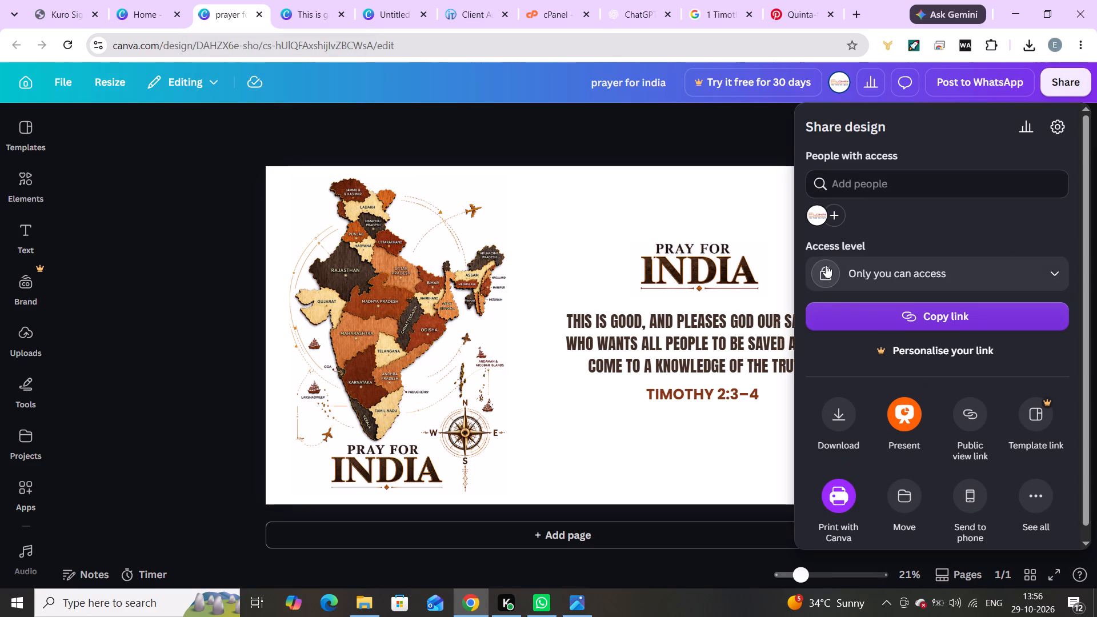
pyautogui.click(815, 418)
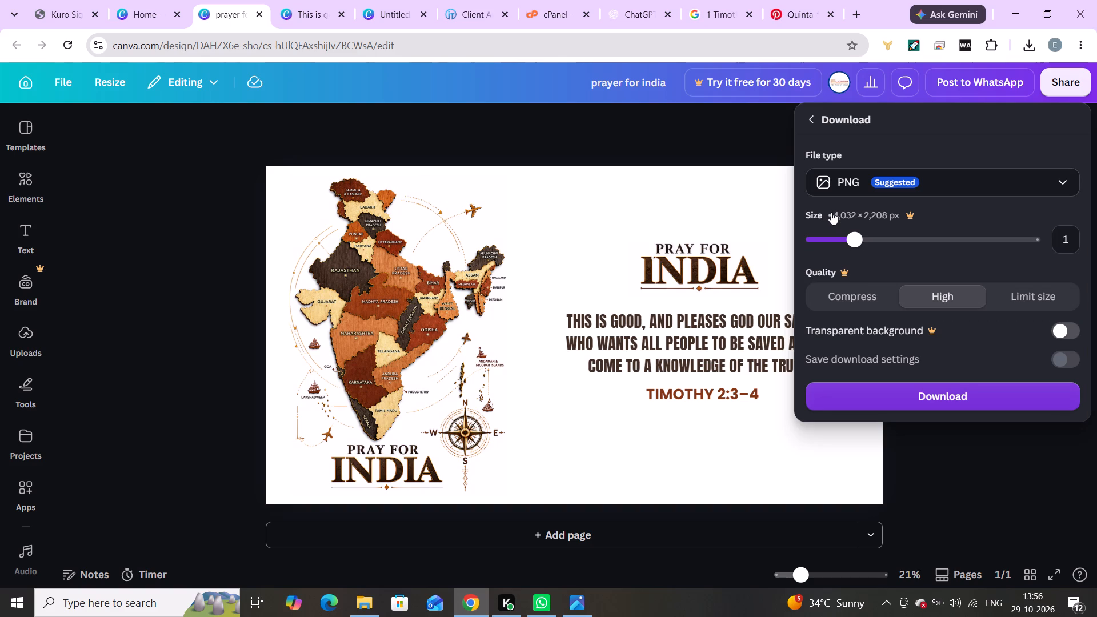